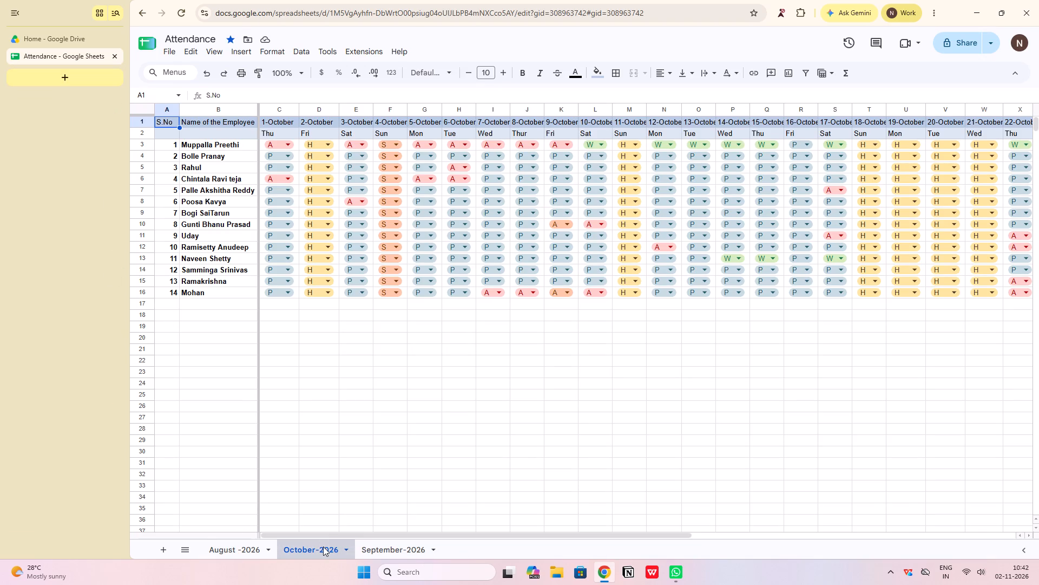
Switch to the September-2026 sheet and bring up its sheet options.
left_click(384, 550)
right_click(389, 548)
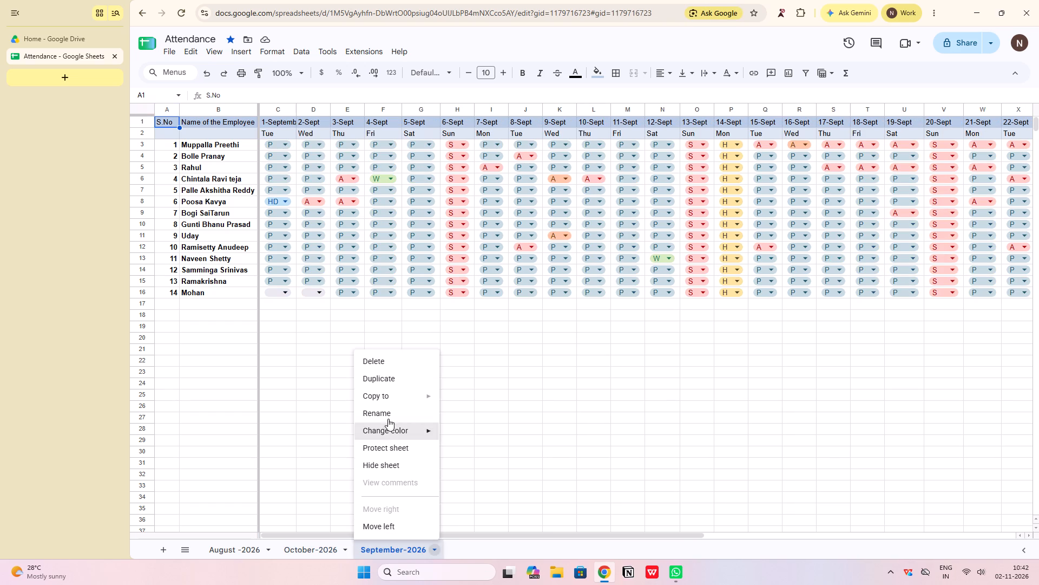
Duplicate the September-2026 sheet in the Attendance spreadsheet.
left_click(391, 381)
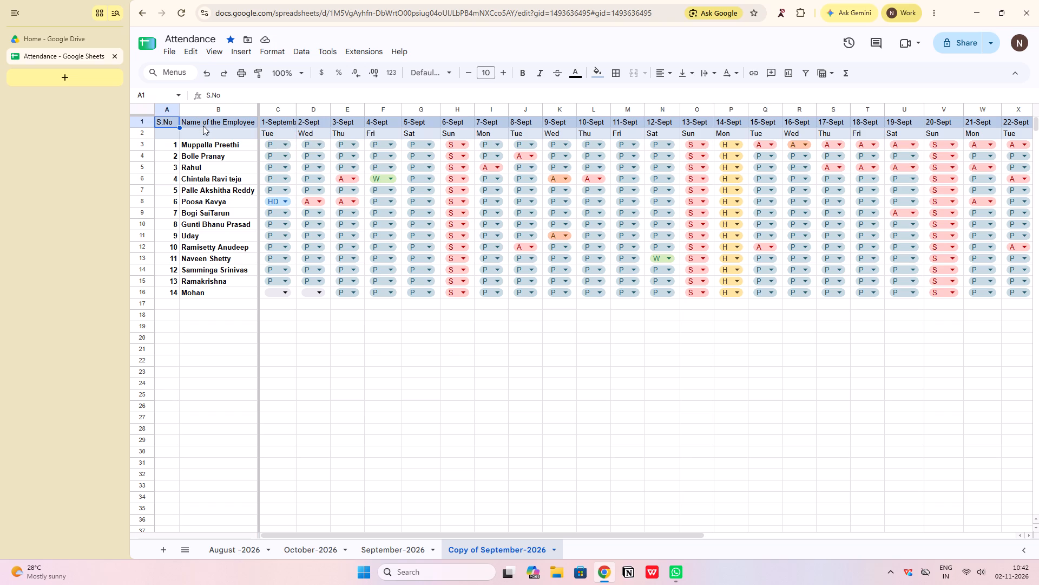
Clear the first employee's row 3 on the copied sheet, from 1-Sept through 30-Sept plus Absent Days and Present Days.
left_click(293, 149)
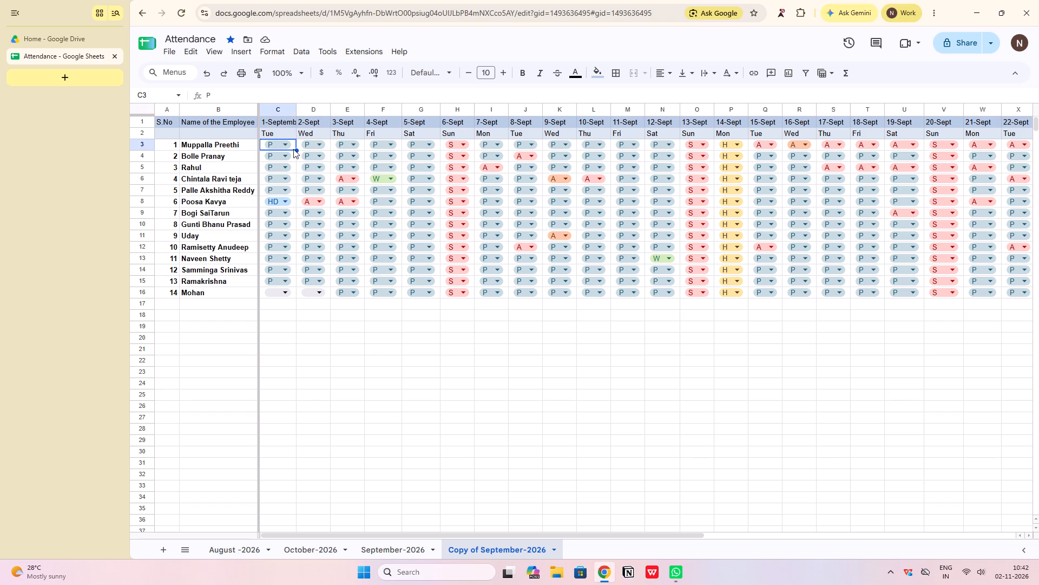
key("BackSpace")
key("Tab")
key("BackSpace")
key("Tab")
key("BackSpace")
key("Tab")
key("BackSpace")
key("Tab")
key("BackSpace")
key("Tab")
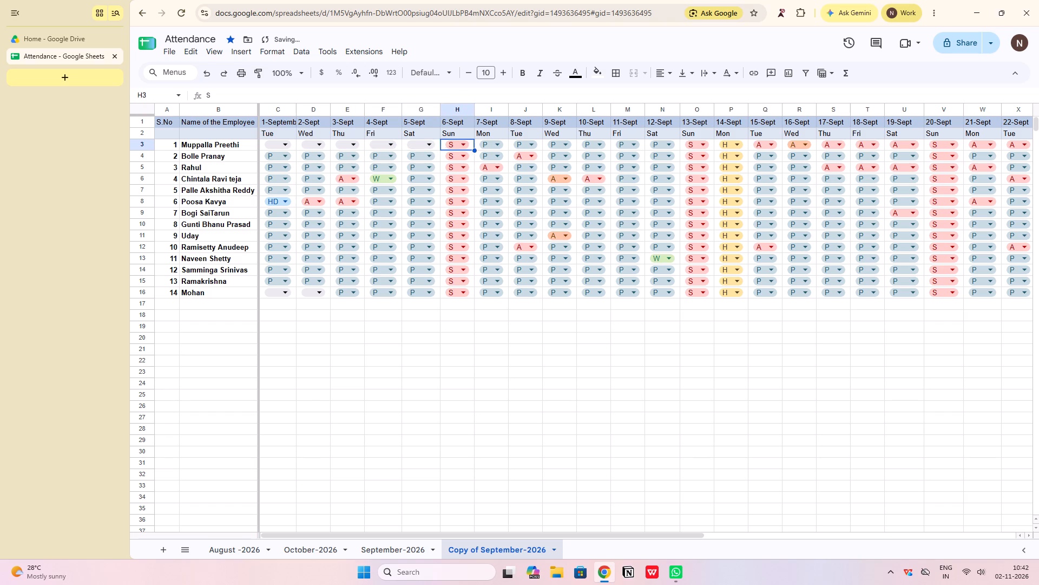
key("BackSpace")
key("Tab")
key("BackSpace")
key("Tab")
key("BackSpace")
key("Tab")
key("BackSpace")
key("Tab")
key("BackSpace")
key("Tab")
key("BackSpace")
key("Tab")
key("BackSpace")
key("Tab")
key("BackSpace")
key("Tab")
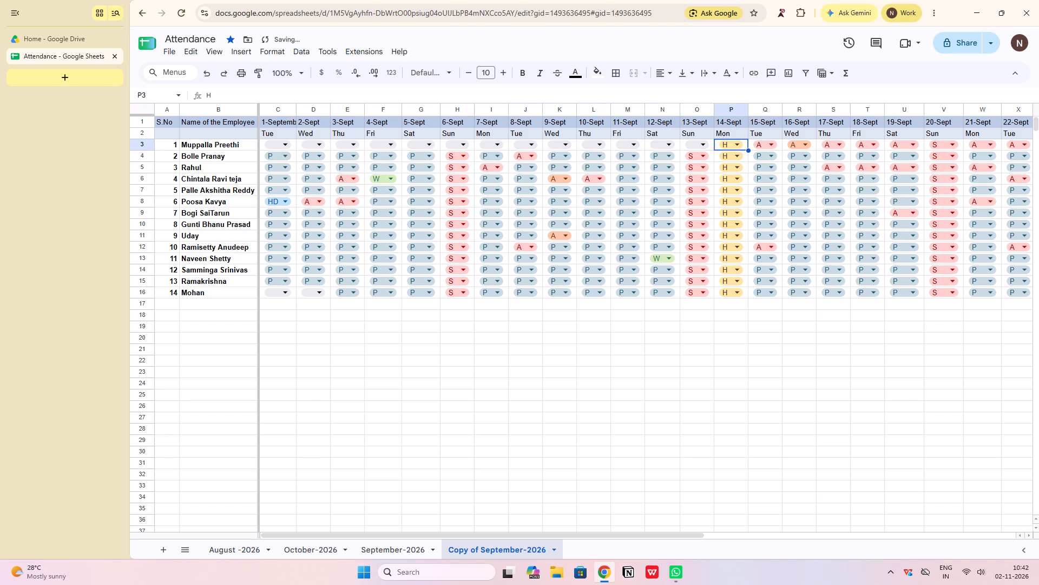
key("BackSpace")
key("Tab")
key("BackSpace")
key("Tab")
key("BackSpace")
key("Tab")
key("BackSpace")
key("Tab")
key("BackSpace")
key("Tab")
key("BackSpace")
key("Tab")
key("BackSpace")
key("Tab")
key("BackSpace")
key("Tab")
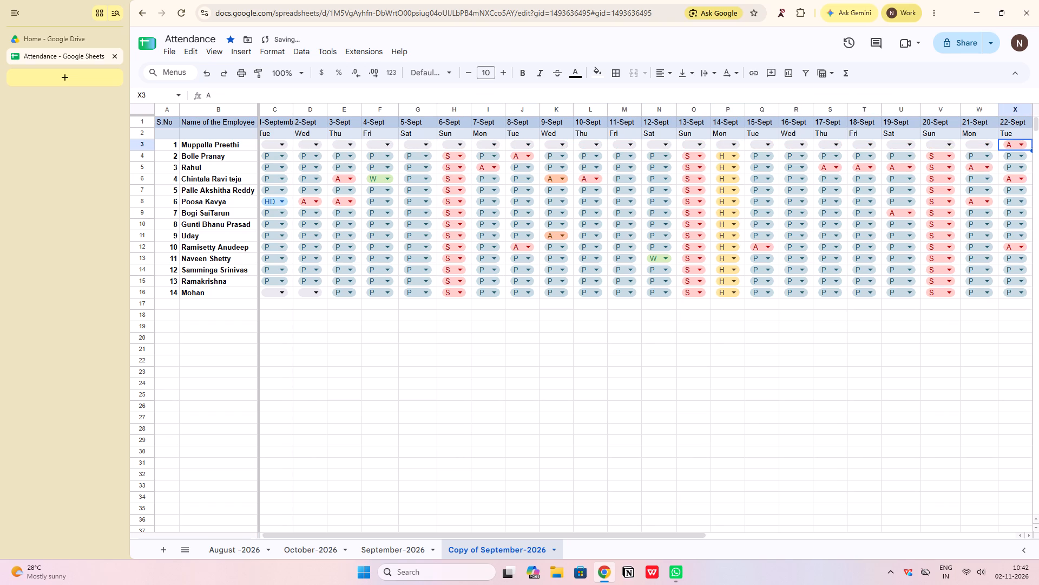
key("BackSpace")
key("Tab")
key("BackSpace")
key("Tab")
key("BackSpace")
key("Tab")
key("BackSpace")
key("Tab")
key("BackSpace")
key("Tab")
key("BackSpace")
key("Tab")
key("BackSpace")
key("Tab")
key("BackSpace")
key("Tab")
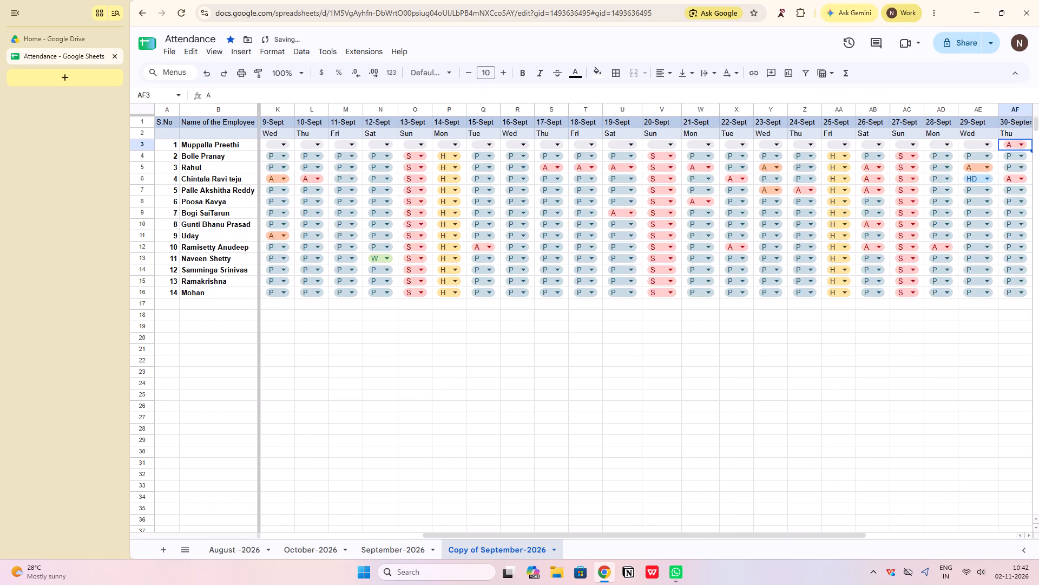
key("BackSpace")
key("Tab")
key("BackSpace")
key("Tab")
key("BackSpace")
key("Tab")
key("BackSpace")
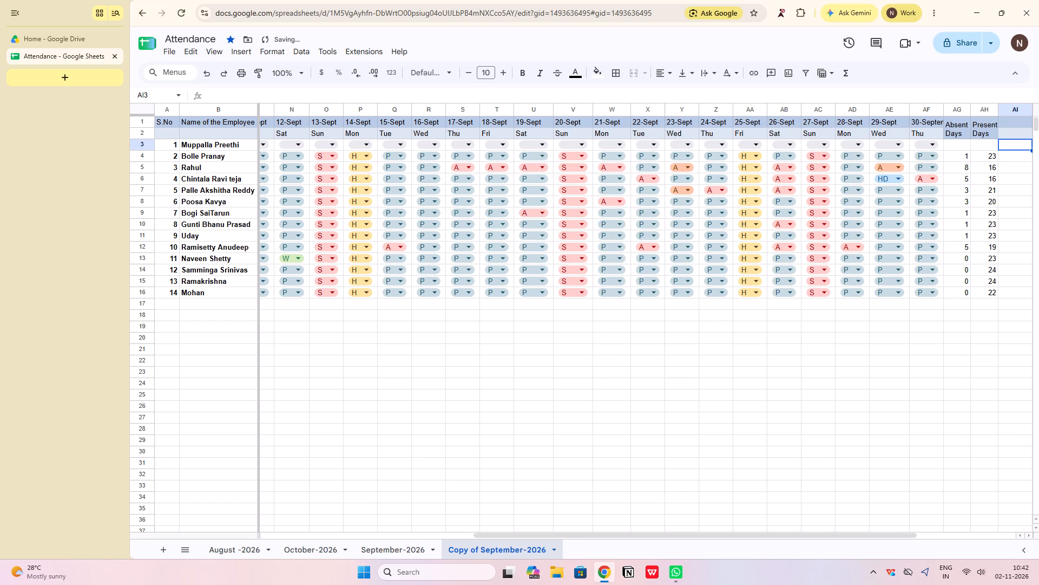
Clear the second employee's row 4 on the copied sheet, from 1-Sept through 30-Sept plus Absent Days and Present Days.
key("Down")
key("Left")
key("Left")
key("Left")
key("Left")
key("Left")
key("Left")
key("Left")
key("Left")
key("Left")
key("Left")
key("Left")
key("Left")
key("Left")
key("Left")
key("Left")
key("Left")
key("Left")
key("Left")
key("Left")
key("Left")
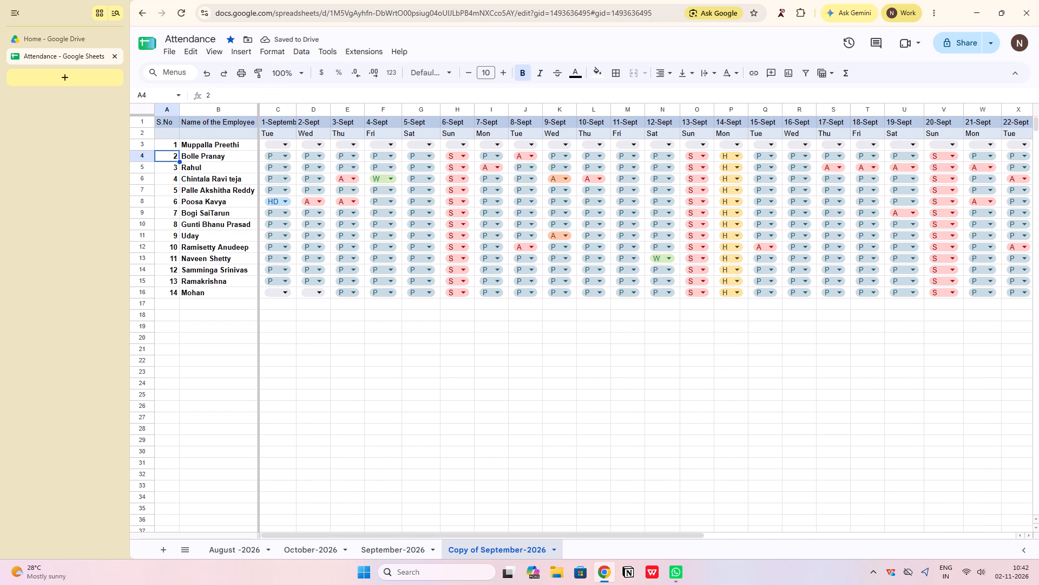
key("Right")
key("Right")
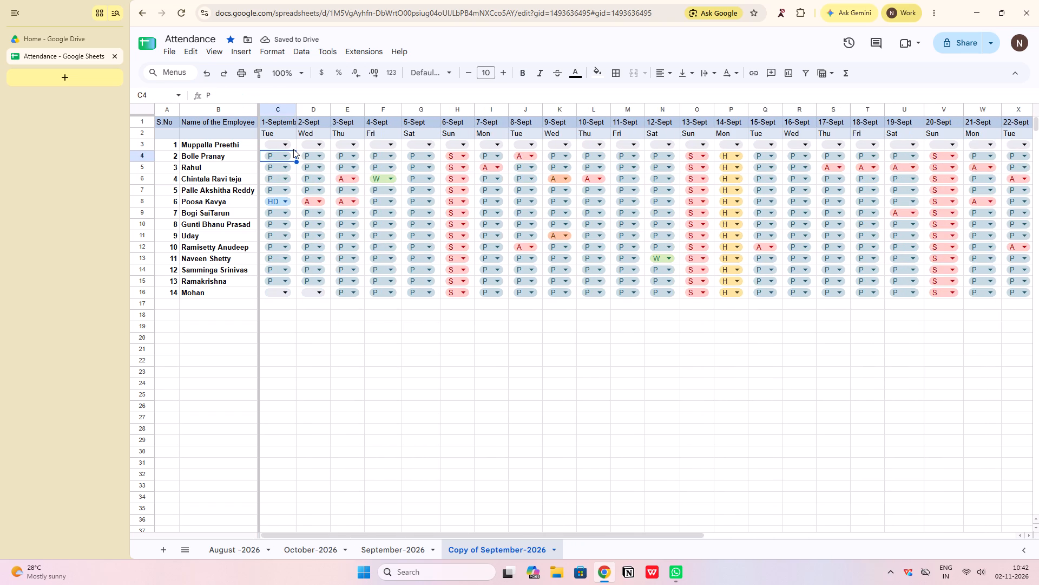
key("BackSpace")
key("Tab")
key("BackSpace")
key("Tab")
key("BackSpace")
key("Tab")
key("BackSpace")
key("Tab")
key("BackSpace")
key("Tab")
key("BackSpace")
key("Tab")
key("BackSpace")
key("Tab")
key("BackSpace")
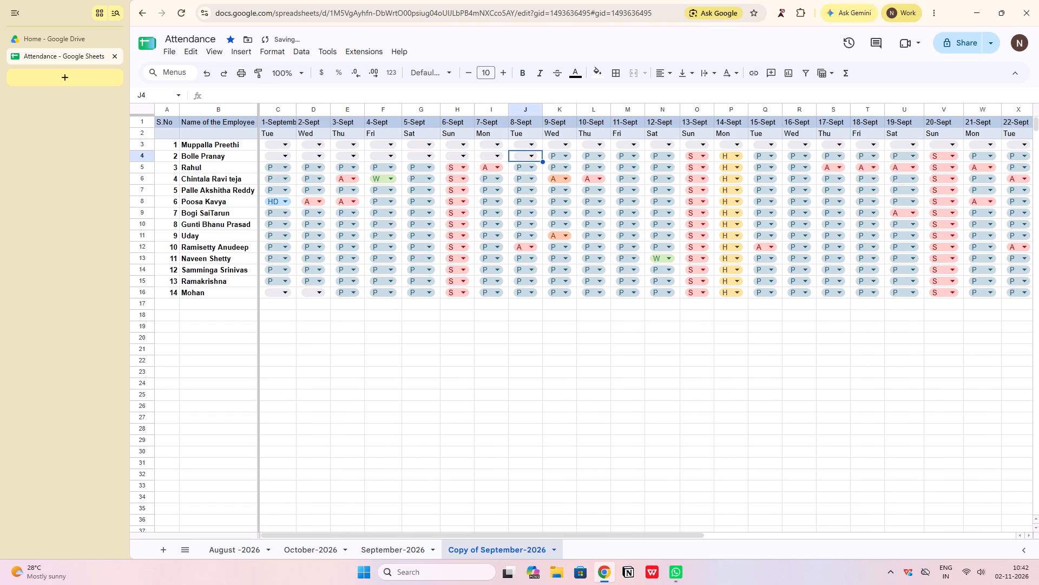
key("Tab")
key("BackSpace")
key("Tab")
key("BackSpace")
key("Tab")
key("BackSpace")
key("Tab")
key("BackSpace")
key("Tab")
key("BackSpace")
key("Tab")
key("BackSpace")
key("Tab")
key("BackSpace")
key("Tab")
key("BackSpace")
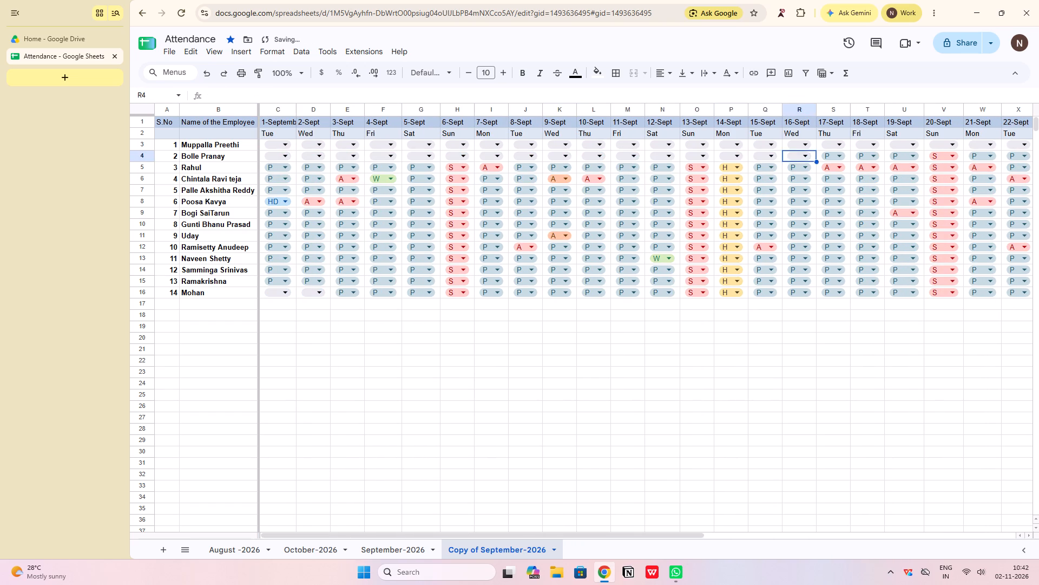
key("Tab")
key("BackSpace")
key("Tab")
key("BackSpace")
key("Tab")
key("BackSpace")
key("Tab")
key("BackSpace")
key("Tab")
key("BackSpace")
key("Tab")
key("BackSpace")
key("Tab")
key("BackSpace")
key("Tab")
key("BackSpace")
key("Tab")
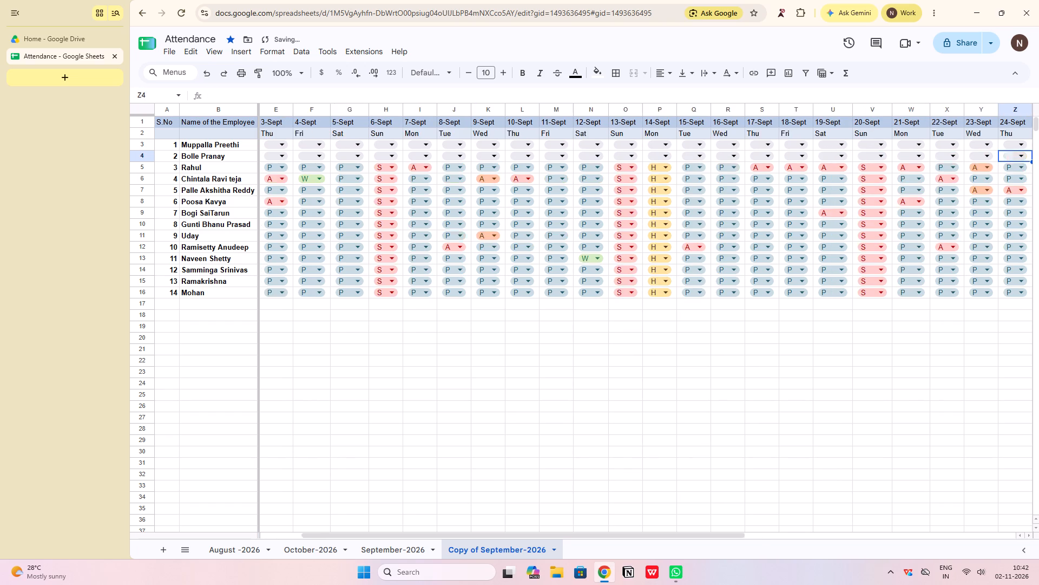
key("BackSpace")
key("Tab")
key("BackSpace")
key("Tab")
key("BackSpace")
key("Tab")
key("BackSpace")
key("Tab")
key("BackSpace")
key("Tab")
key("BackSpace")
key("Tab")
key("BackSpace")
key("Tab")
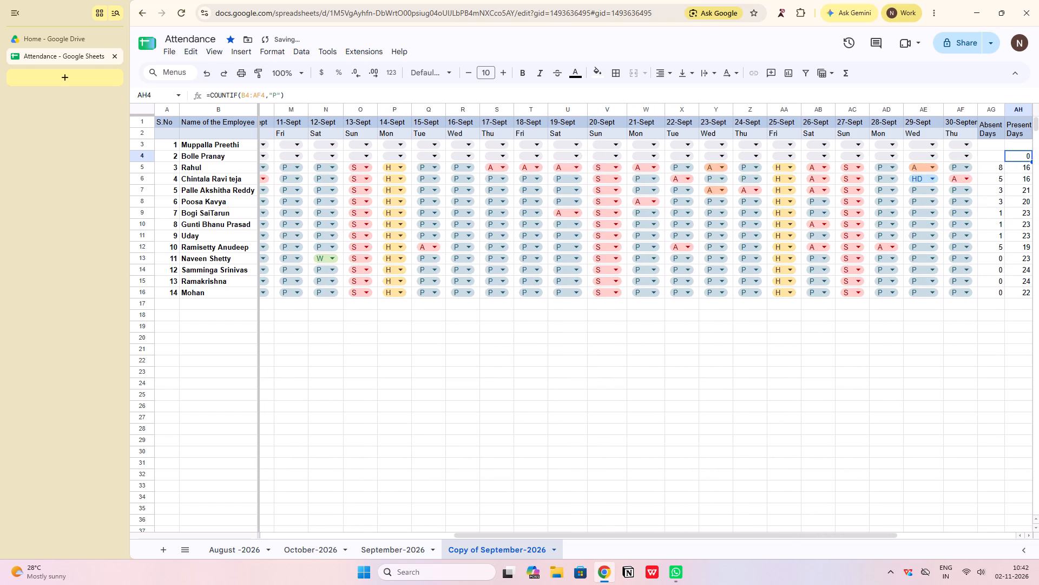
key("BackSpace")
Clear the third employee's row 5 entries on the copied sheet from 1-Sept through 13-Sept, plus 15-Sept.
key("Down")
key("Left")
key("Left")
key("Left")
key("Left")
key("Left")
key("Left")
key("Left")
key("Left")
key("Left")
key("Left")
key("Left")
key("Left")
key("Left")
key("Left")
key("Left")
key("Left")
key("Left")
key("Left")
key("Left")
key("Left")
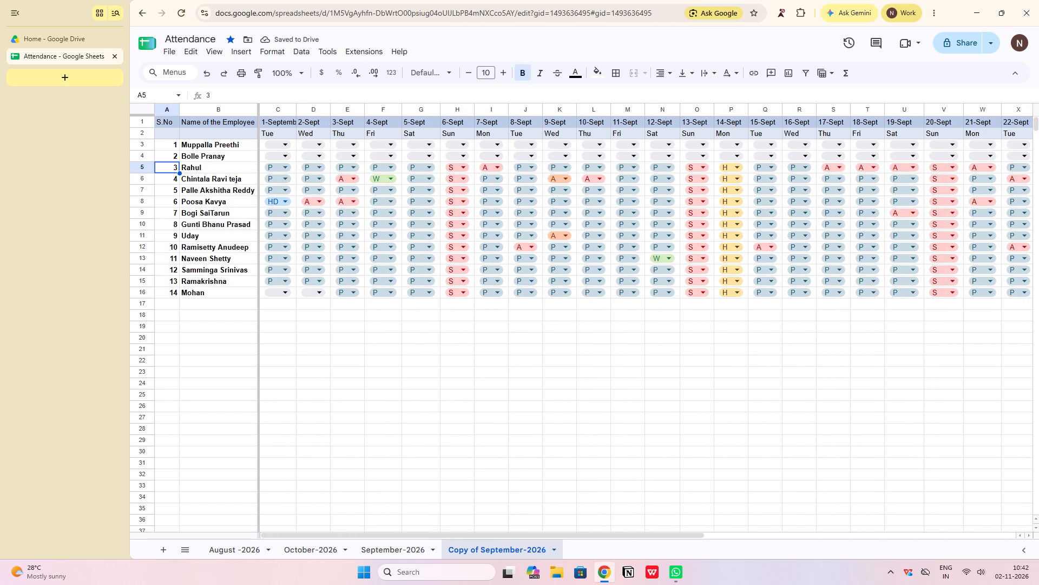
key("Right")
key("Right")
key("BackSpace")
key("Tab")
key("BackSpace")
key("Tab")
key("BackSpace")
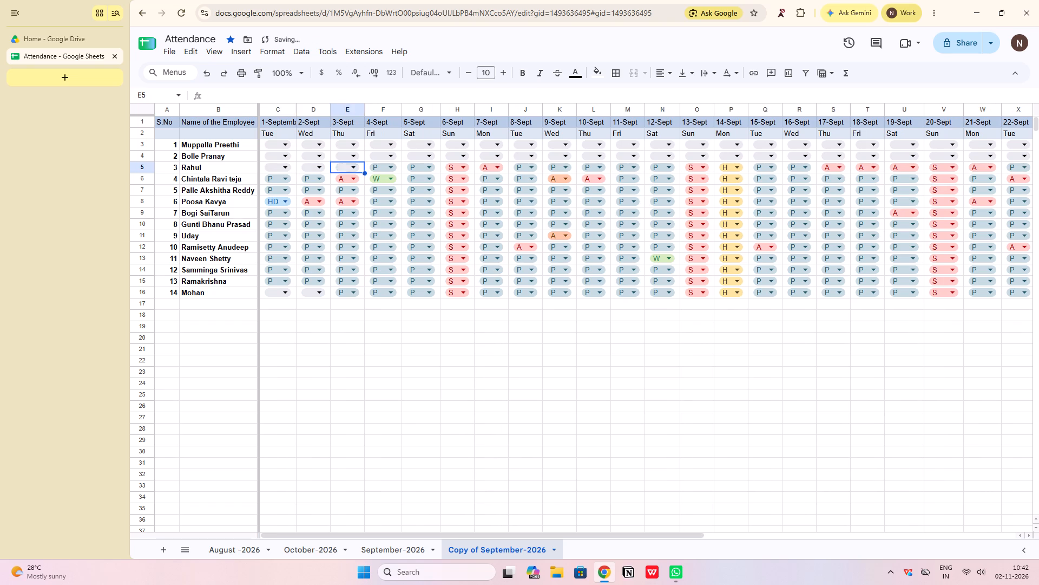
key("Tab")
key("BackSpace")
key("Tab")
key("BackSpace")
key("Tab")
key("BackSpace")
key("Tab")
key("BackSpace")
key("Tab")
key("BackSpace")
key("Tab")
key("BackSpace")
key("Tab")
key("BackSpace")
key("Tab")
key("BackSpace")
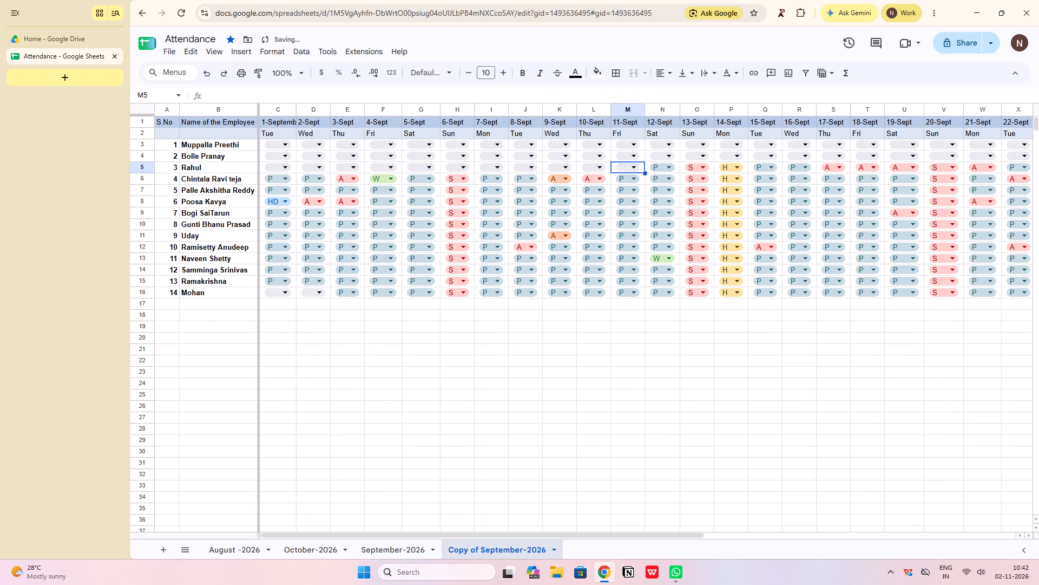
key("Tab")
key("BackSpace")
key("Tab")
key("BackSpace")
key("Tab")
key("Tab")
key("BackSpace")
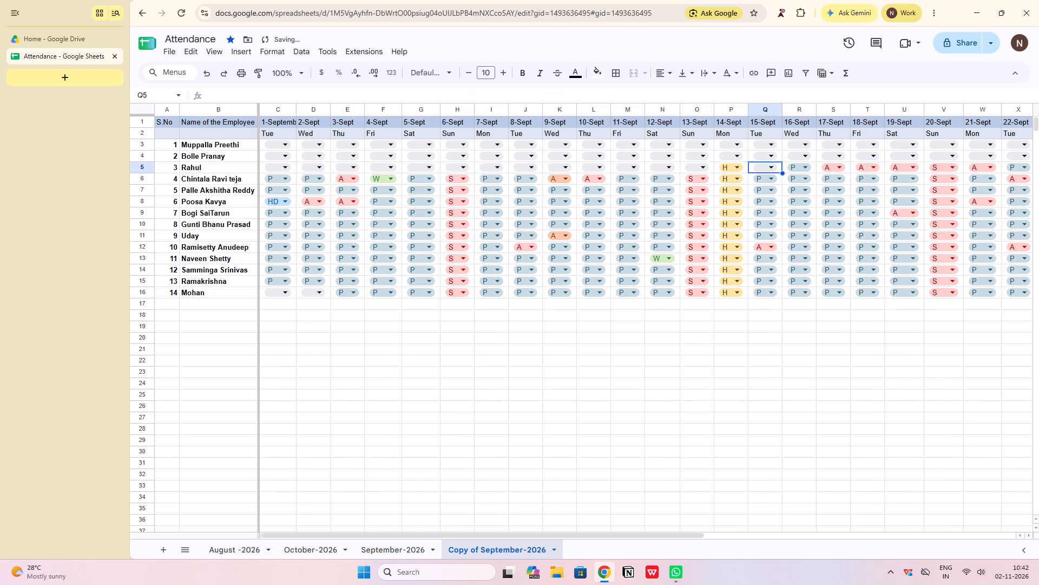
key("Left")
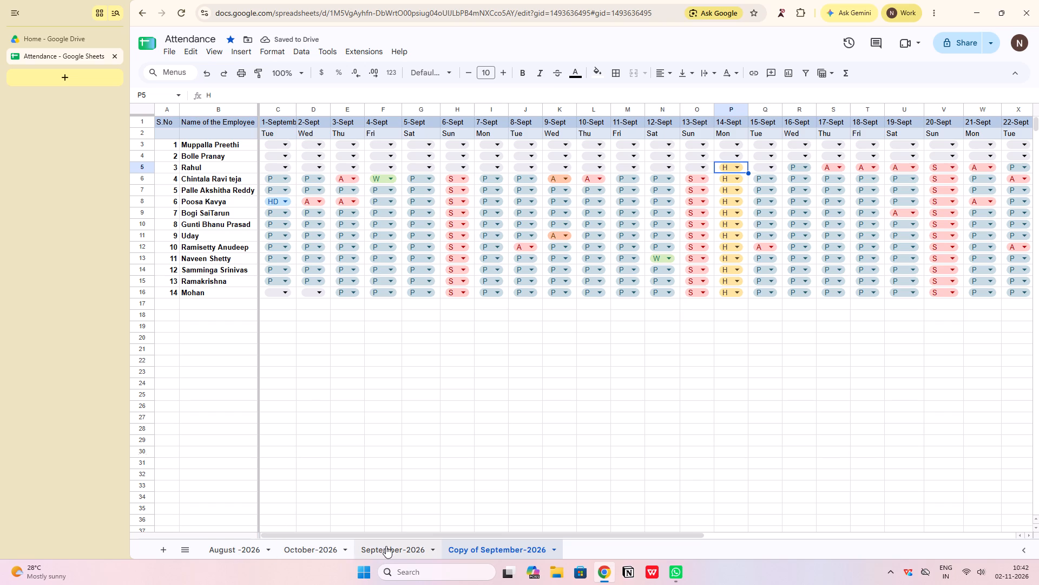
Examine the October-2026 sheet across its dates, from 1-October to the Absent Days and Present Days columns.
left_click(318, 545)
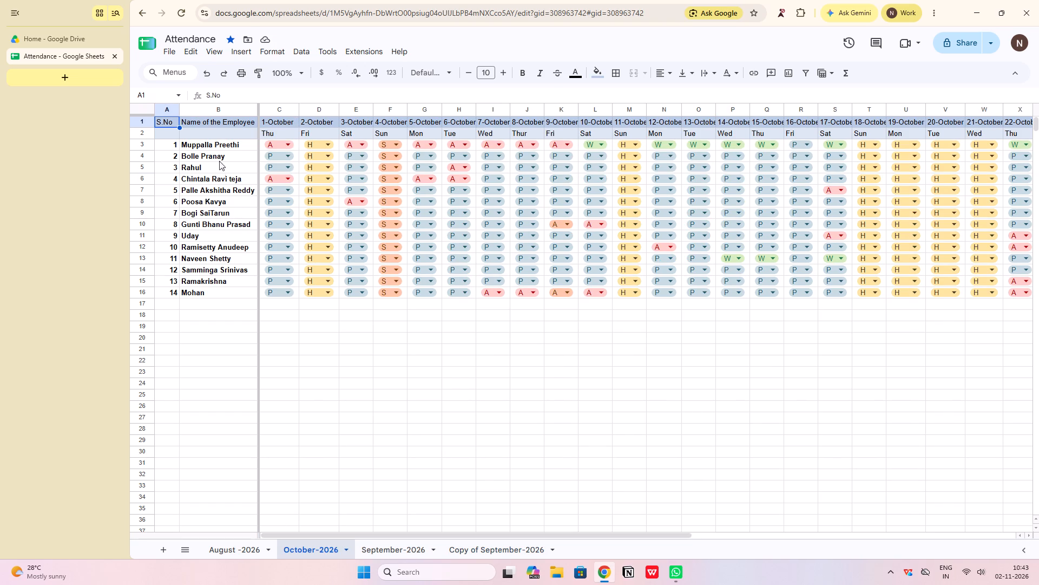
left_click(237, 209)
key("Right")
key("Right")
key("Right")
key("Right")
key("Right")
key("Right")
key("Right")
key("Right")
key("Right")
key("Right")
key("Right")
key("Right")
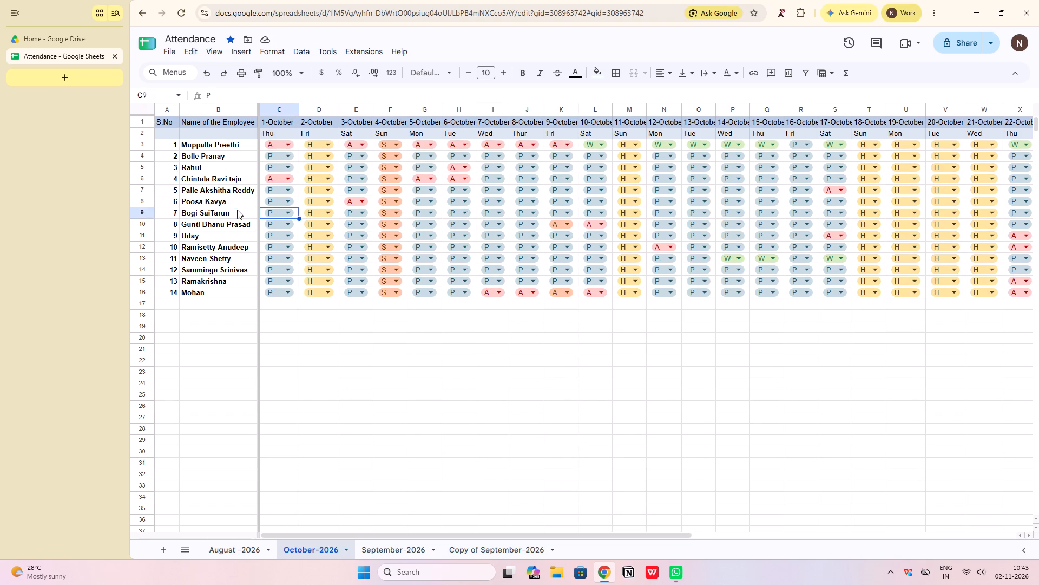
key("Right")
key("Right")
key("Right")
key("Right")
key("Right")
key("Right")
key("Right")
key("Right")
key("Right")
key("Right")
key("Right")
key("Right")
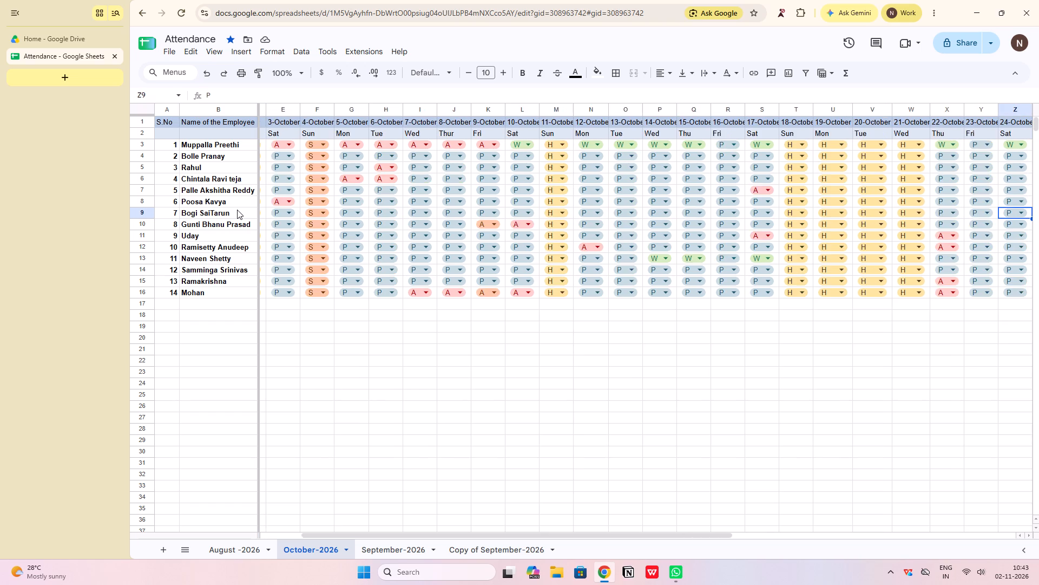
key("Right")
key("Right")
key("Right")
key("Right")
key("Right")
key("Right")
key("Right")
key("Right")
key("Right")
key("Right")
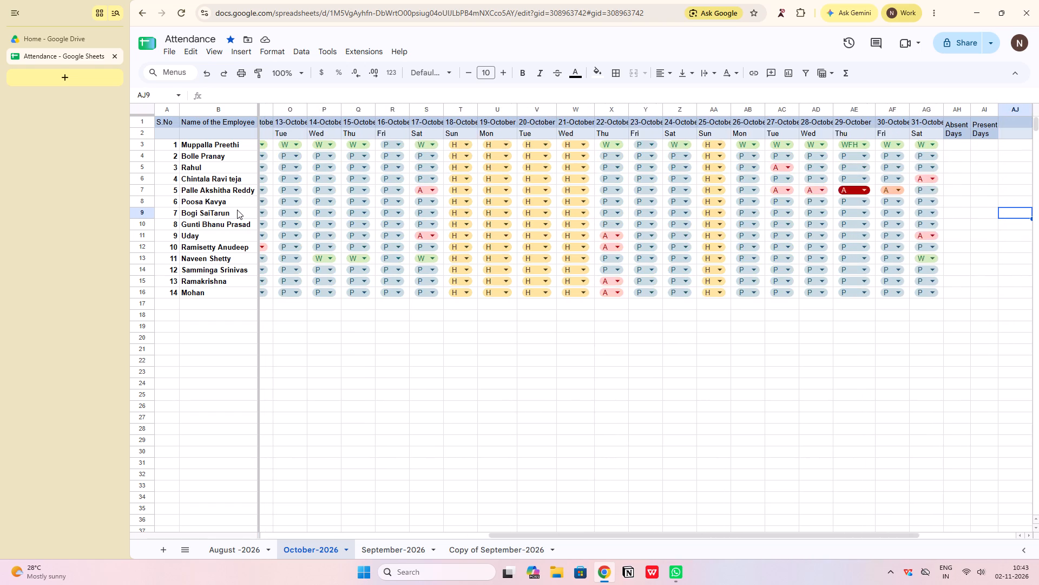
key("Right")
key("Left")
key("Left")
key("Left")
key("Left")
key("Left")
key("Left")
key("Left")
key("Left")
key("Left")
key("Left")
key("Left")
key("Left")
key("Left")
key("Left")
key("Left")
key("Left")
key("Left")
key("Left")
key("Left")
key("Left")
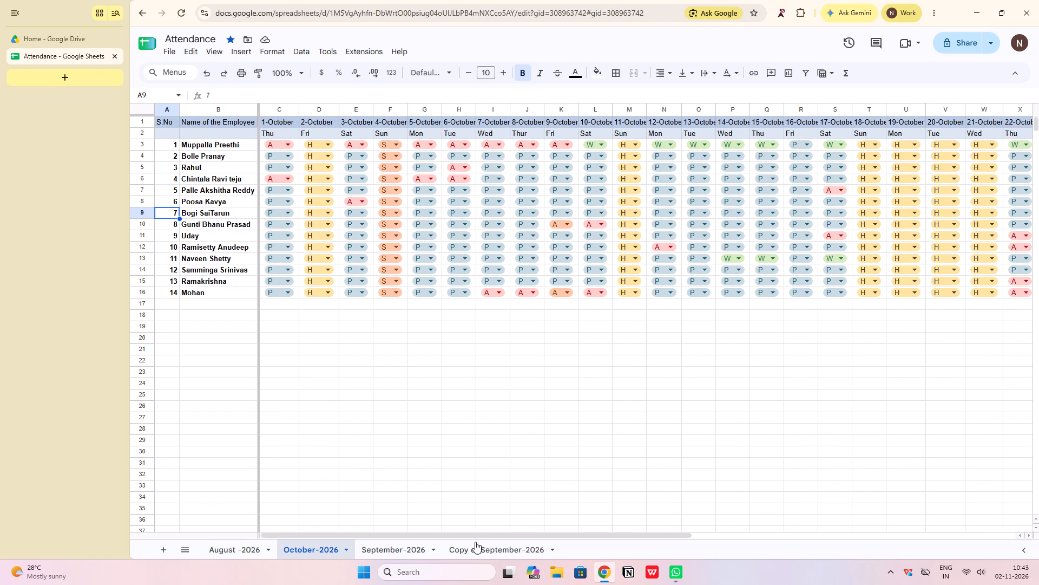
Clear the third employee's remaining row 5 cells on the copied sheet: 14-Sept, 16-Sept through 30-Sept, Absent Days and Present Days.
left_click(479, 545)
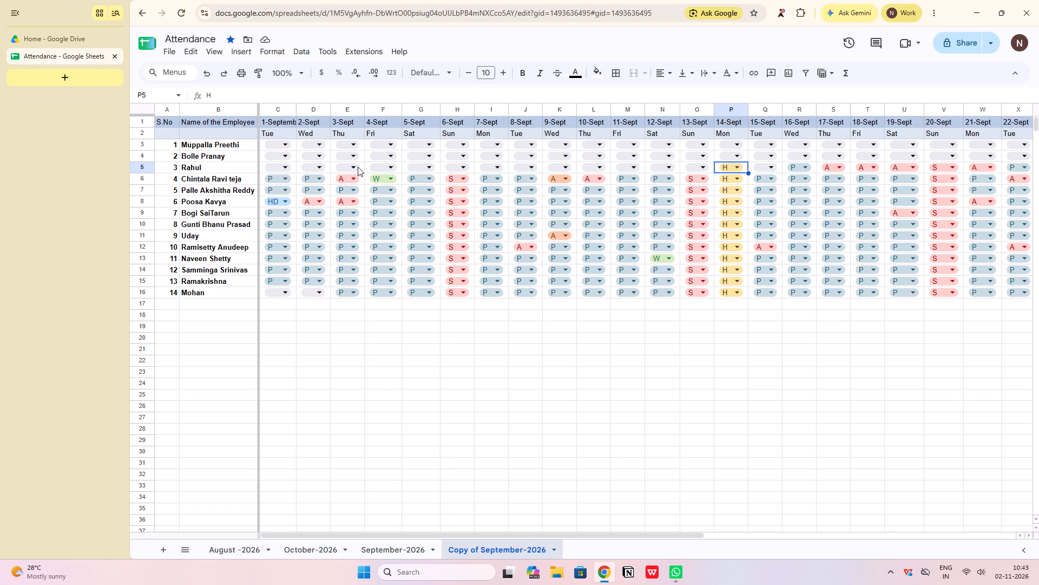
key("BackSpace")
key("Tab")
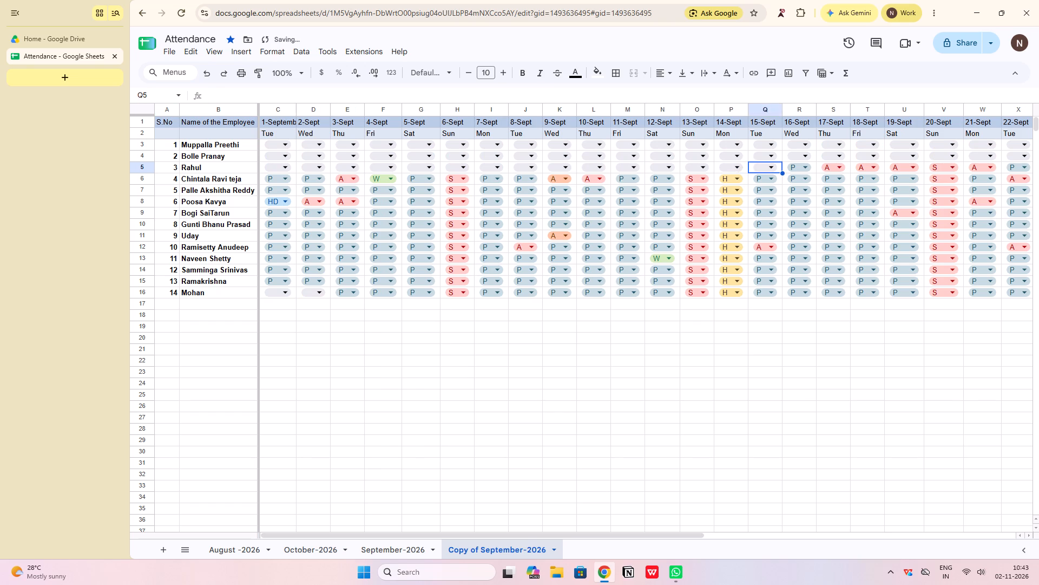
key("Tab")
key("BackSpace")
key("Tab")
key("BackSpace")
key("Tab")
key("BackSpace")
key("Tab")
key("BackSpace")
key("Tab")
key("BackSpace")
key("Tab")
key("BackSpace")
key("Tab")
key("BackSpace")
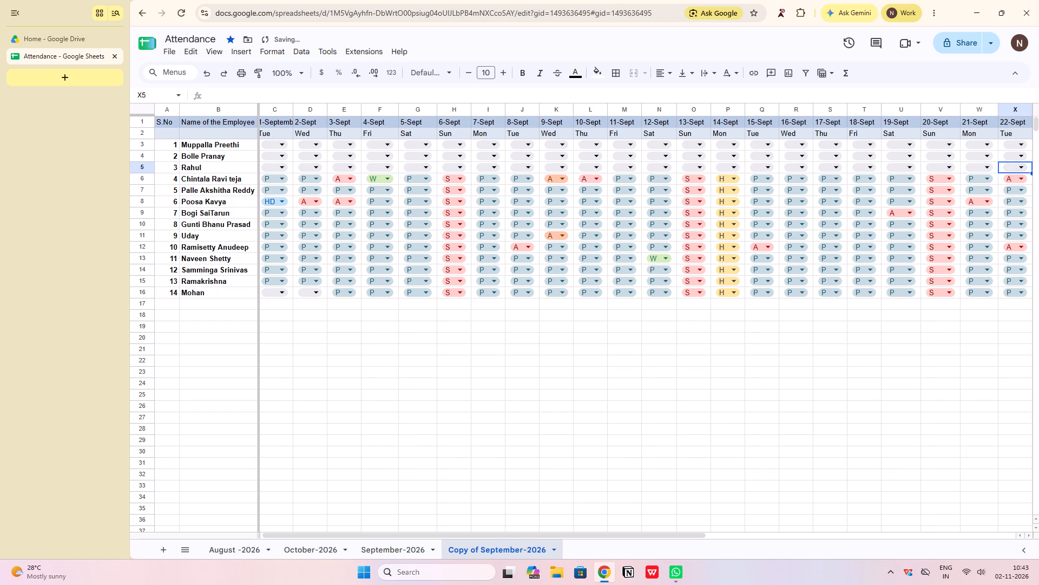
key("Tab")
key("BackSpace")
key("Tab")
key("BackSpace")
key("Tab")
key("BackSpace")
key("Tab")
key("BackSpace")
key("Tab")
key("BackSpace")
key("Tab")
key("BackSpace")
key("Tab")
key("BackSpace")
key("Tab")
key("BackSpace")
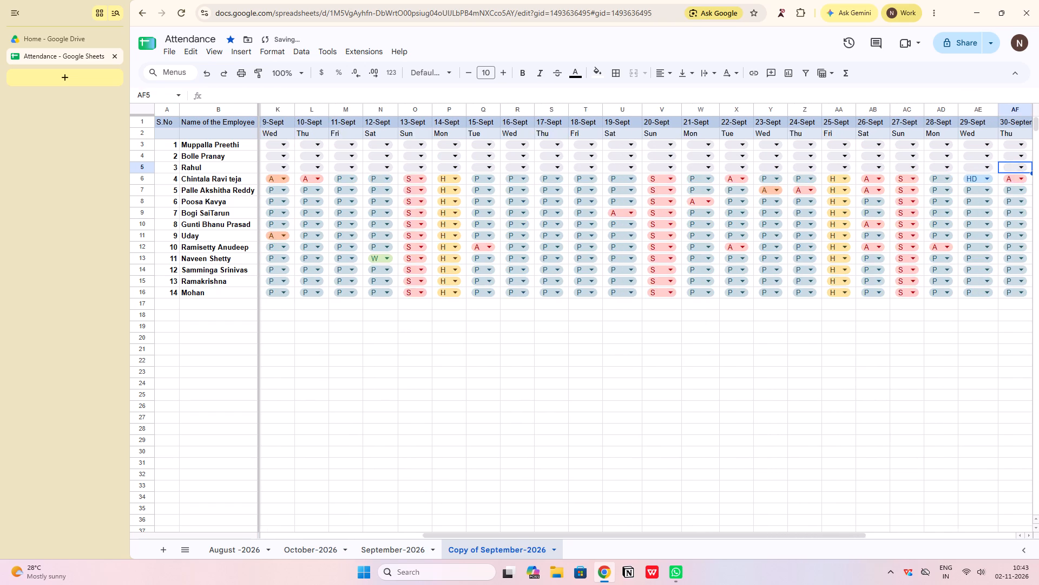
key("Tab")
key("BackSpace")
key("Tab")
key("BackSpace")
Clear the fourth employee's row 6 on the copied sheet, from 1-Sept through 30-Sept plus Absent Days and Present Days.
key("Down")
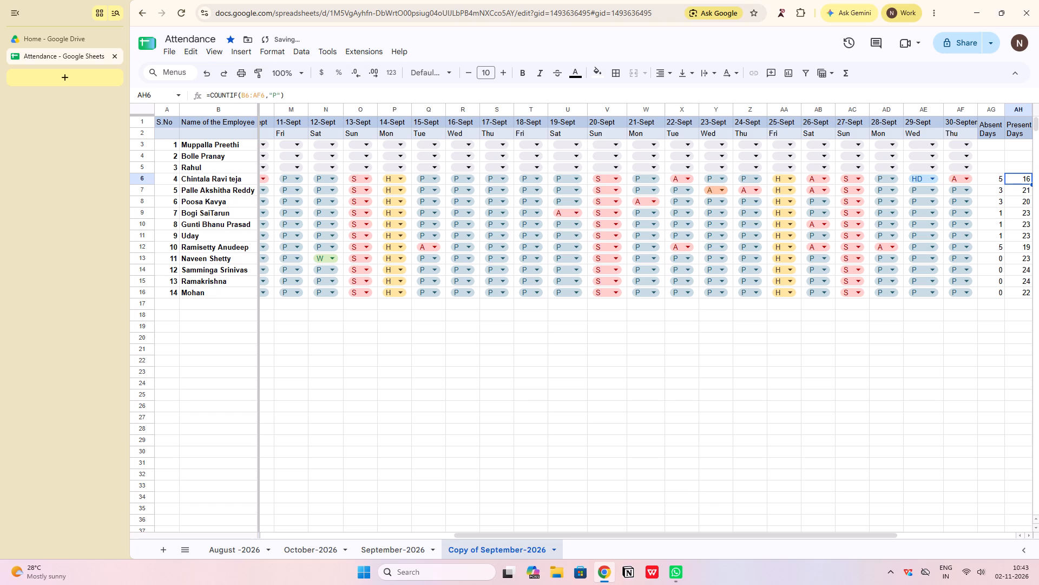
key("Left")
key("Left")
key("Left")
key("Left")
key("Left")
key("Left")
key("Left")
key("Left")
key("Left")
key("Left")
key("Left")
key("Left")
key("Left")
key("Left")
key("Left")
key("Left")
key("Left")
key("Left")
key("Left")
key("Left")
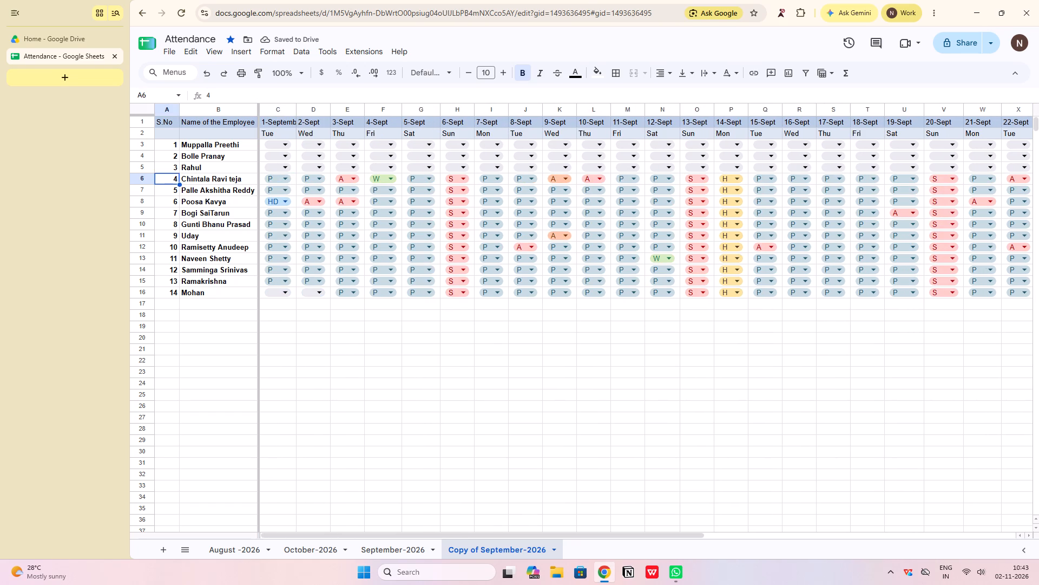
key("Right")
key("Right")
key("BackSpace")
key("Tab")
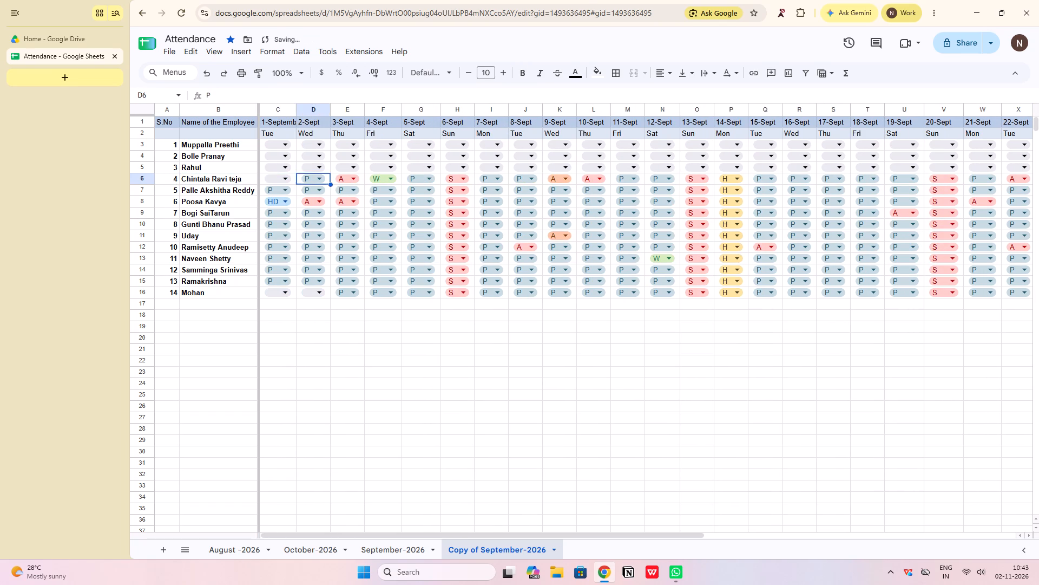
key("BackSpace")
key("Tab")
key("BackSpace")
key("Tab")
key("BackSpace")
key("Tab")
key("BackSpace")
key("Tab")
key("BackSpace")
key("Tab")
key("BackSpace")
key("Tab")
key("BackSpace")
key("Tab")
key("BackSpace")
key("Tab")
key("BackSpace")
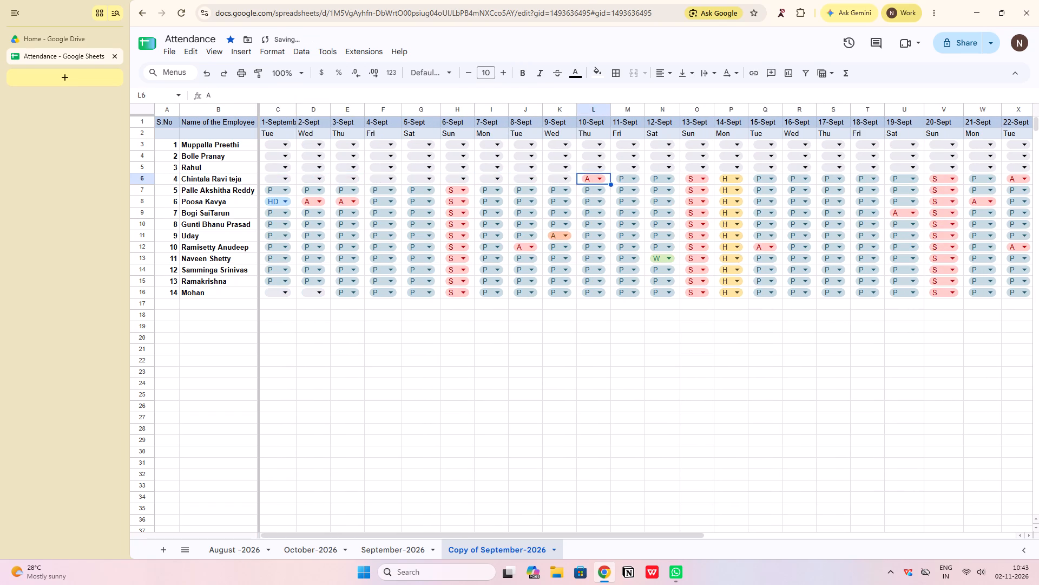
key("Tab")
key("BackSpace")
key("Tab")
key("BackSpace")
key("Tab")
key("BackSpace")
key("Tab")
key("BackSpace")
key("Tab")
key("BackSpace")
key("Tab")
key("BackSpace")
key("Tab")
key("BackSpace")
key("Tab")
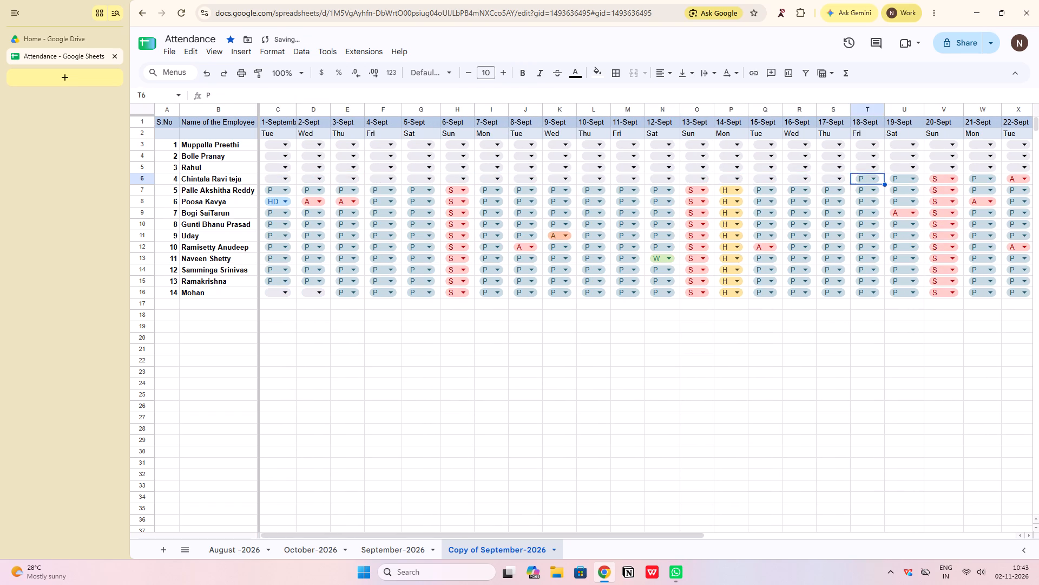
key("BackSpace")
key("Tab")
key("BackSpace")
key("Tab")
key("BackSpace")
key("Tab")
key("BackSpace")
key("Tab")
key("BackSpace")
key("Tab")
key("BackSpace")
key("Tab")
key("BackSpace")
key("Tab")
key("BackSpace")
key("Tab")
key("BackSpace")
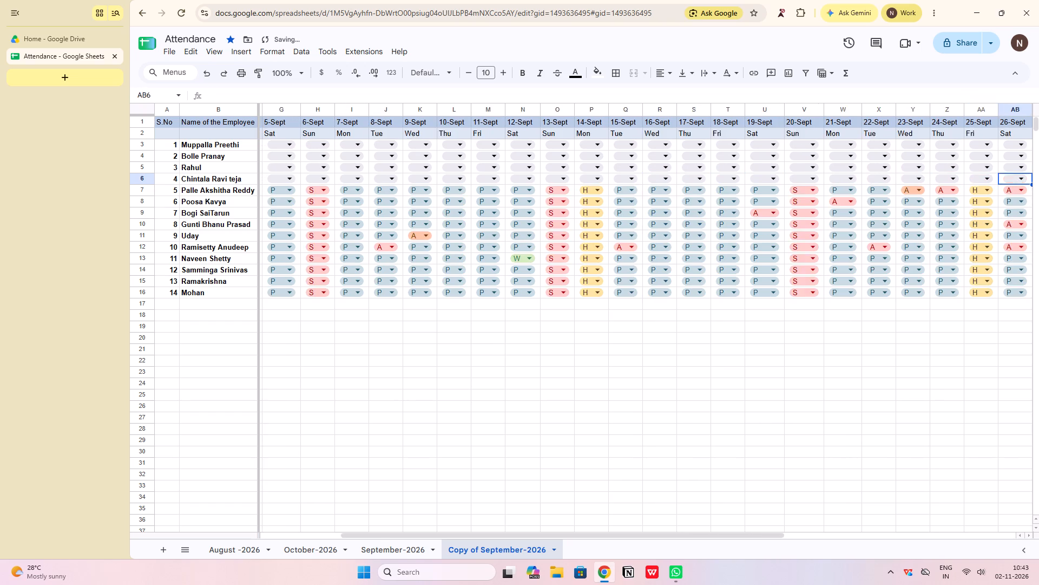
key("Tab")
key("BackSpace")
key("Tab")
key("BackSpace")
key("Tab")
key("BackSpace")
key("Tab")
key("BackSpace")
key("Tab")
key("BackSpace")
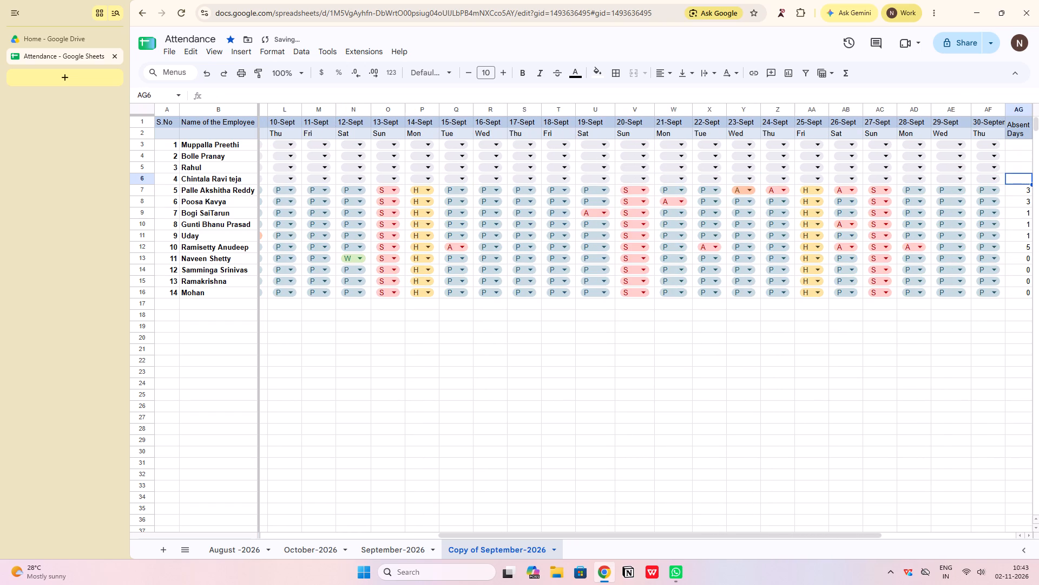
key("Tab")
key("BackSpace")
Clear the fifth employee's row 7 on the copied sheet, from 1-Sept through 30-Sept plus Absent Days and Present Days.
key("Down")
key("Left")
key("Left")
key("Left")
key("Left")
key("Left")
key("Left")
key("Left")
key("Left")
key("Left")
key("Left")
key("Left")
key("Left")
key("Left")
key("Left")
key("Left")
key("Left")
key("Left")
key("Left")
key("Left")
key("Left")
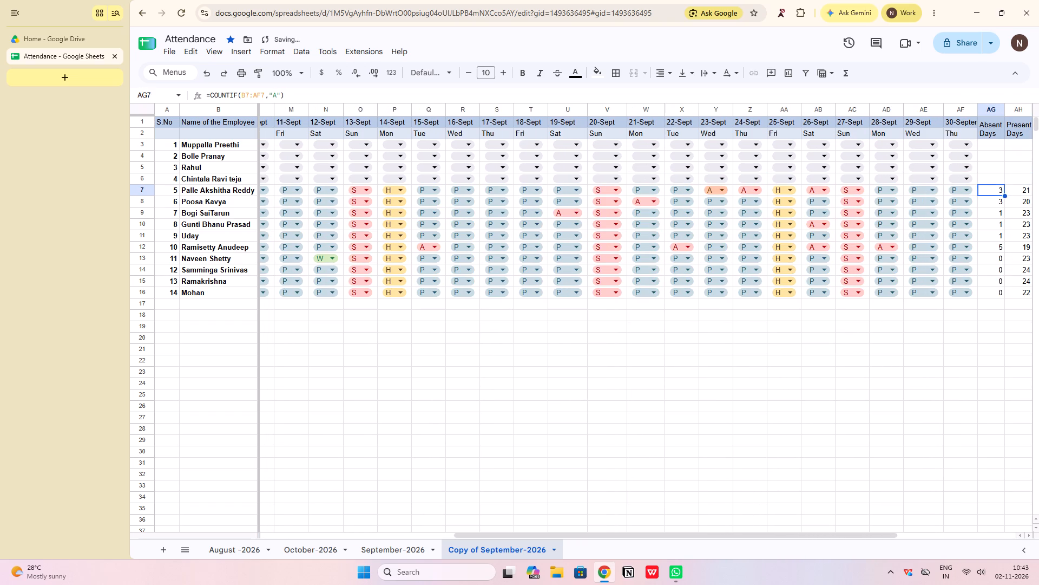
key("Right")
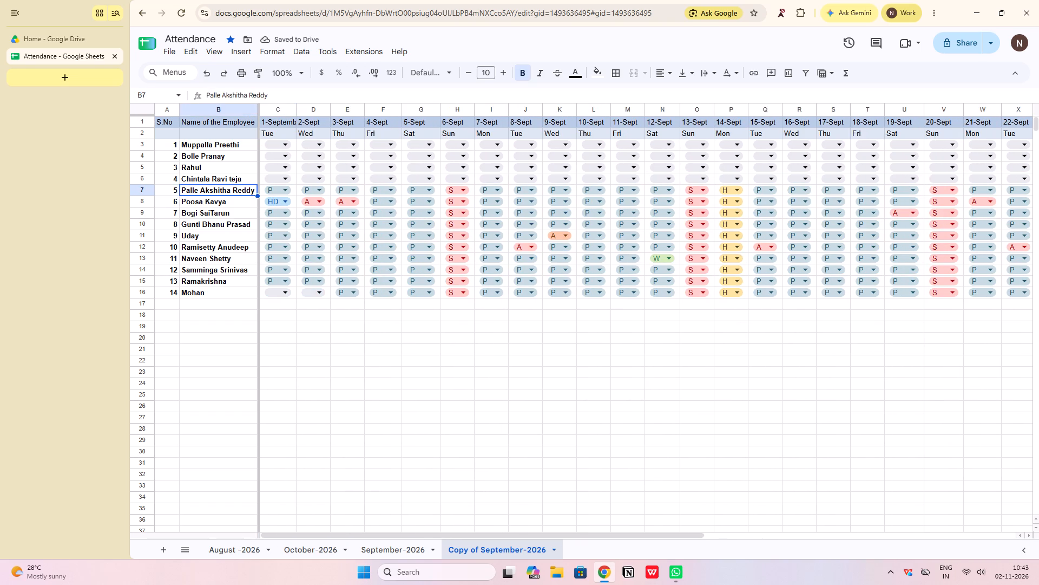
key("Right")
key("BackSpace")
key("Tab")
key("BackSpace")
key("Tab")
key("BackSpace")
key("Tab")
key("BackSpace")
key("Tab")
key("BackSpace")
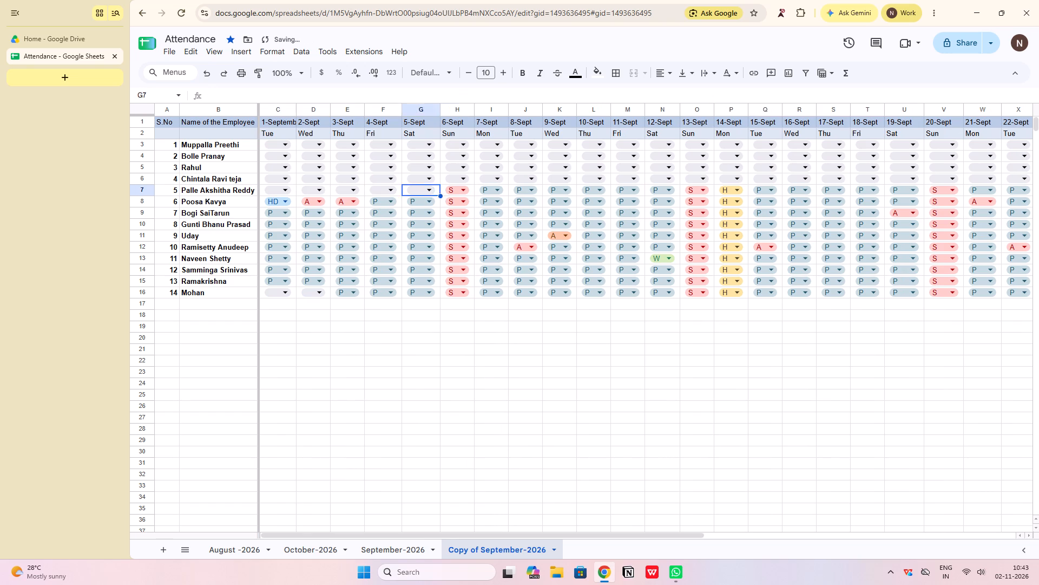
key("Tab")
key("BackSpace")
key("Tab")
key("BackSpace")
key("Tab")
key("BackSpace")
key("Tab")
key("BackSpace")
key("Tab")
key("BackSpace")
key("Tab")
key("BackSpace")
key("Tab")
key("BackSpace")
key("Tab")
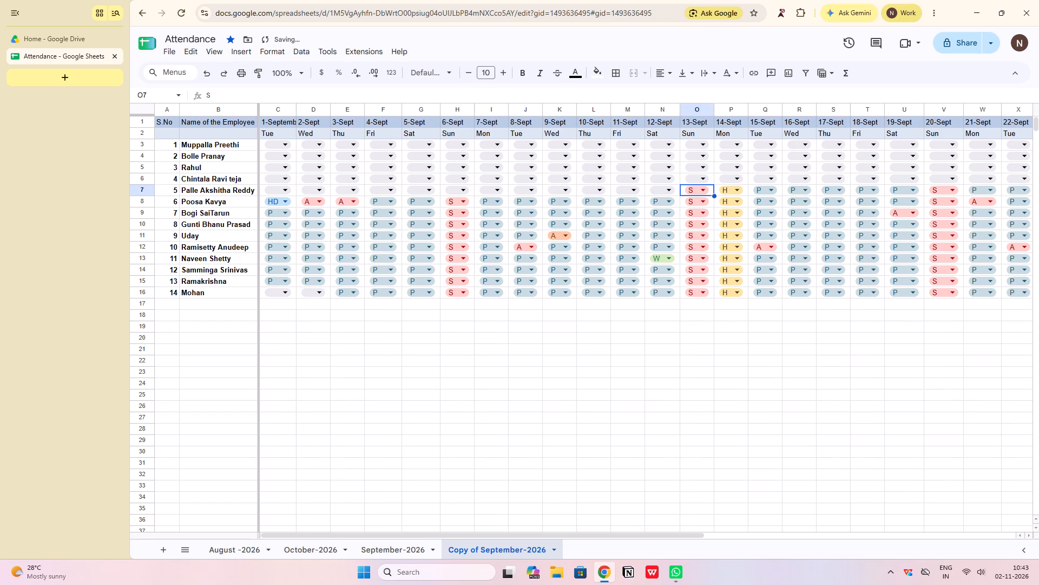
key("BackSpace")
key("Tab")
key("BackSpace")
key("Tab")
key("BackSpace")
key("Tab")
key("BackSpace")
key("Tab")
key("BackSpace")
key("Tab")
key("BackSpace")
key("Tab")
key("BackSpace")
key("Tab")
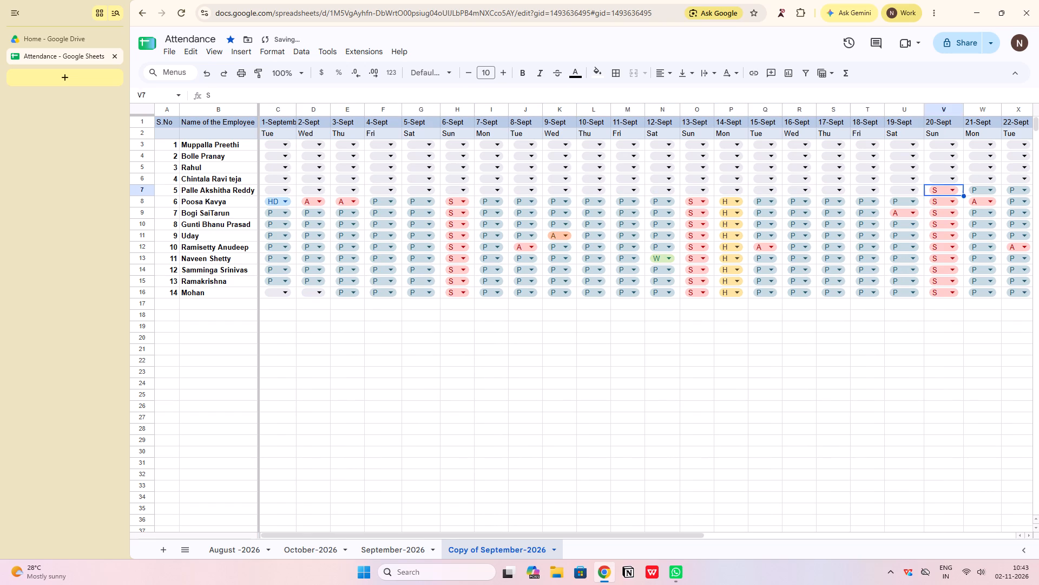
key("BackSpace")
key("Tab")
key("BackSpace")
key("Tab")
key("BackSpace")
key("Tab")
key("Tab")
key("BackSpace")
key("Tab")
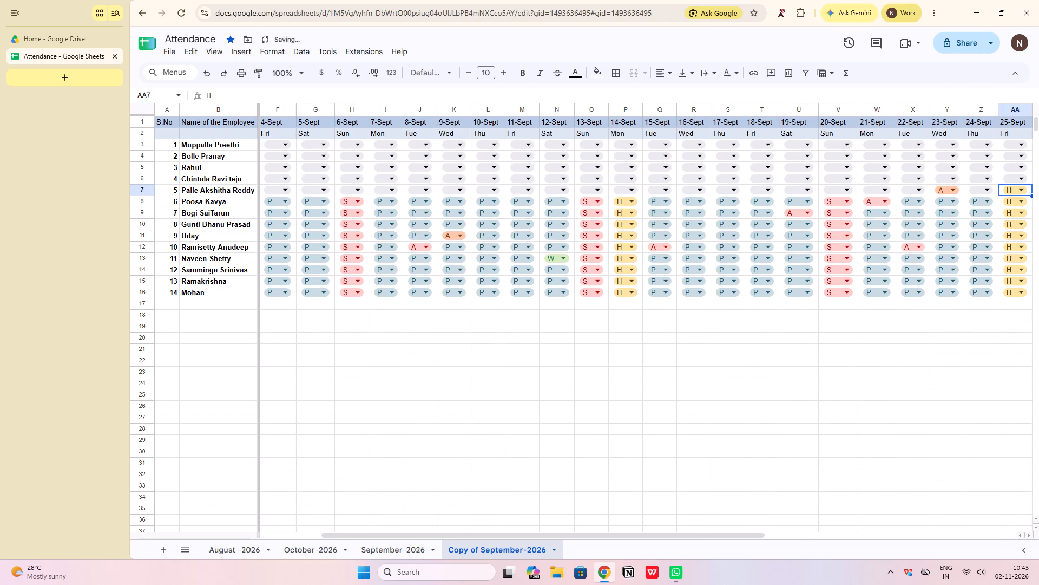
key("Left")
key("Left")
key("BackSpace")
key("Tab")
key("BackSpace")
key("Tab")
key("BackSpace")
key("Tab")
key("BackSpace")
key("Tab")
key("BackSpace")
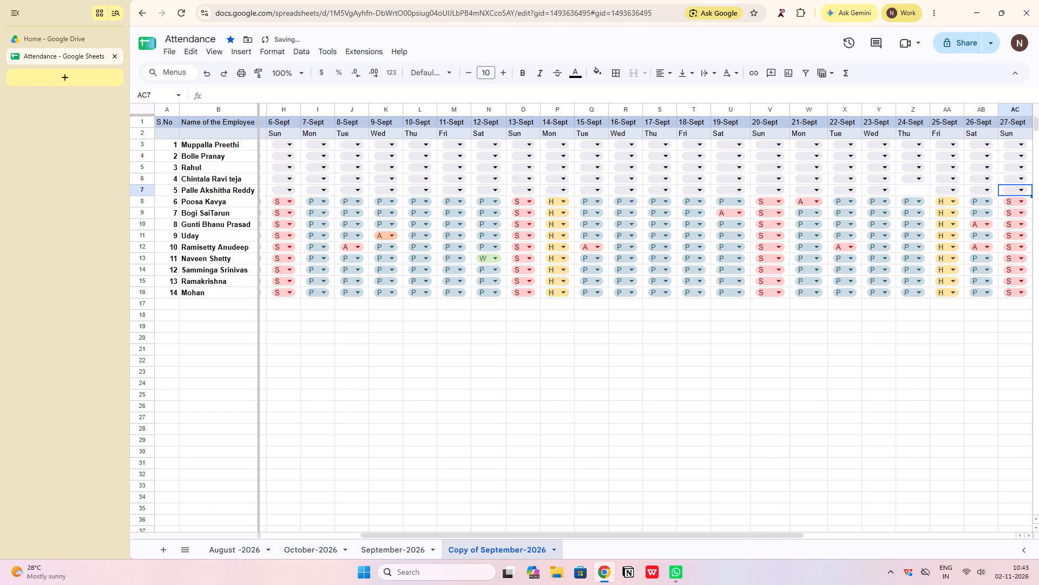
key("BackSpace")
key("Tab")
key("BackSpace")
key("Tab")
key("BackSpace")
key("Tab")
key("BackSpace")
key("BackSpace")
key("Tab")
key("BackSpace")
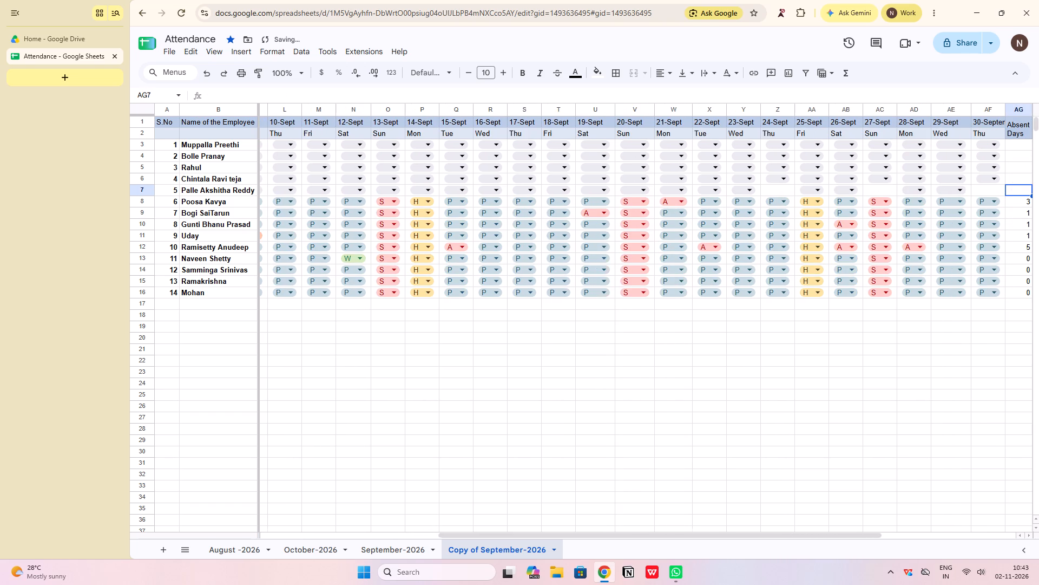
key("Tab")
key("BackSpace")
Clear the sixth employee's row 8 on the copied sheet, from 1-Sept through 30-Sept plus Absent Days and Present Days.
key("Down")
key("Left")
key("Left")
key("Left")
key("Left")
key("Left")
key("Left")
key("Left")
key("Left")
key("Left")
key("Left")
key("Left")
key("Left")
key("Left")
key("Left")
key("Left")
key("Left")
key("Left")
key("Left")
key("Left")
key("Left")
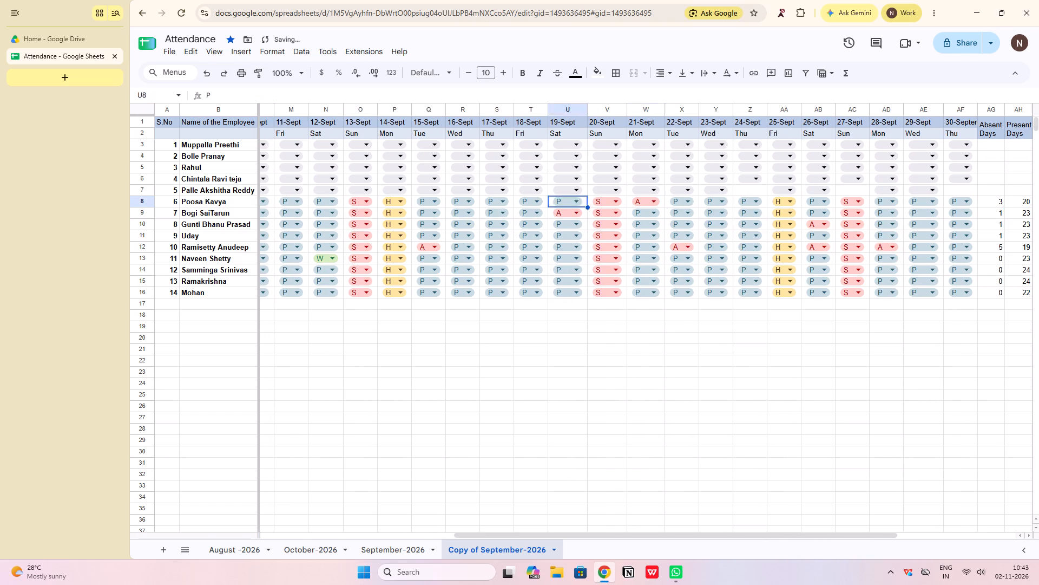
key("Right")
key("Right")
key("BackSpace")
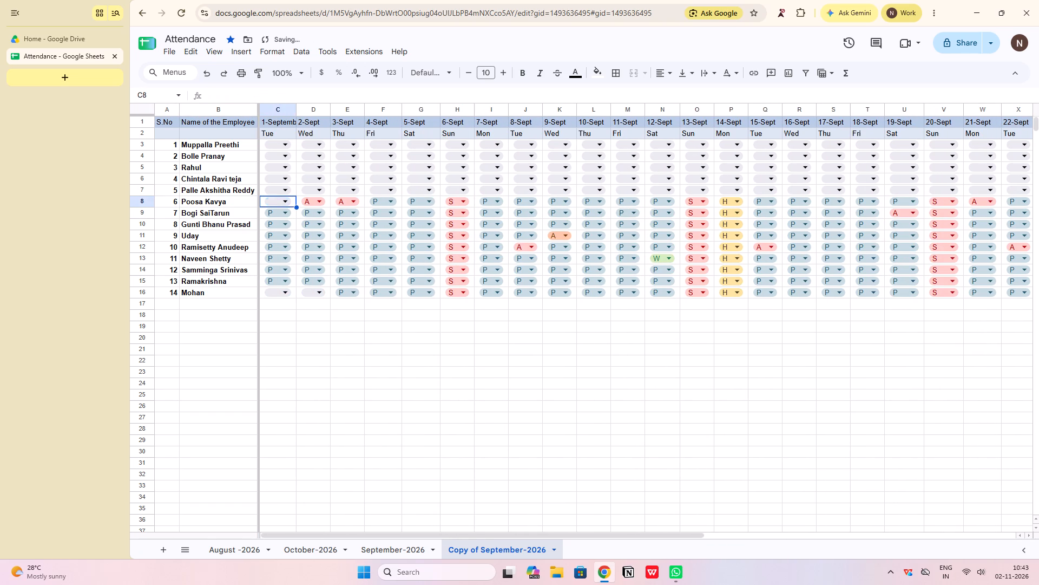
key("Tab")
key("BackSpace")
key("Tab")
key("BackSpace")
key("Tab")
key("BackSpace")
key("Tab")
key("BackSpace")
key("Tab")
key("BackSpace")
key("Tab")
key("BackSpace")
key("Tab")
key("BackSpace")
key("Tab")
key("BackSpace")
key("Tab")
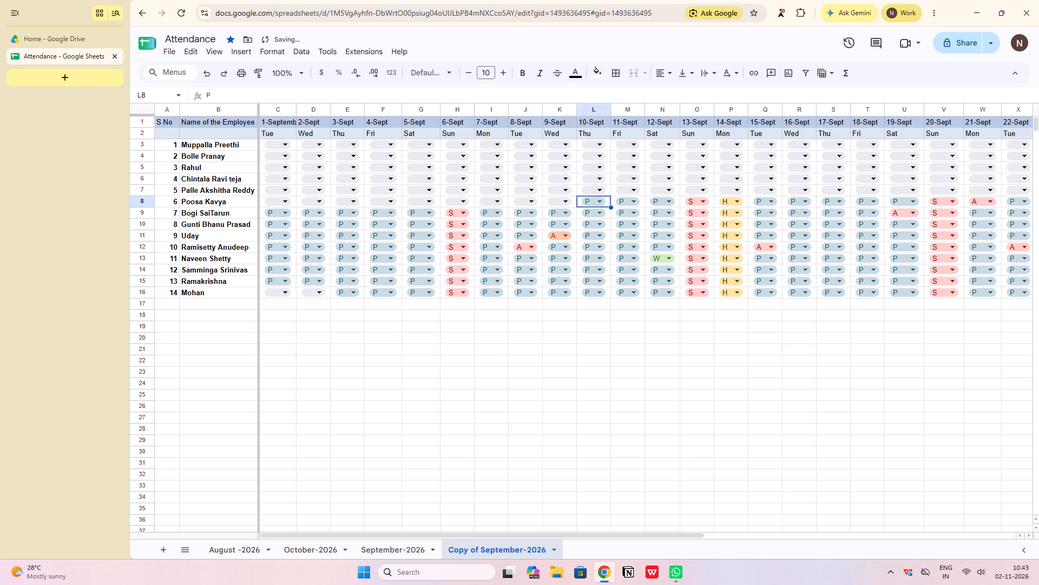
key("BackSpace")
key("Tab")
key("BackSpace")
key("Tab")
key("BackSpace")
key("Tab")
key("BackSpace")
key("Tab")
key("BackSpace")
key("Tab")
key("BackSpace")
key("Tab")
key("BackSpace")
key("Tab")
key("BackSpace")
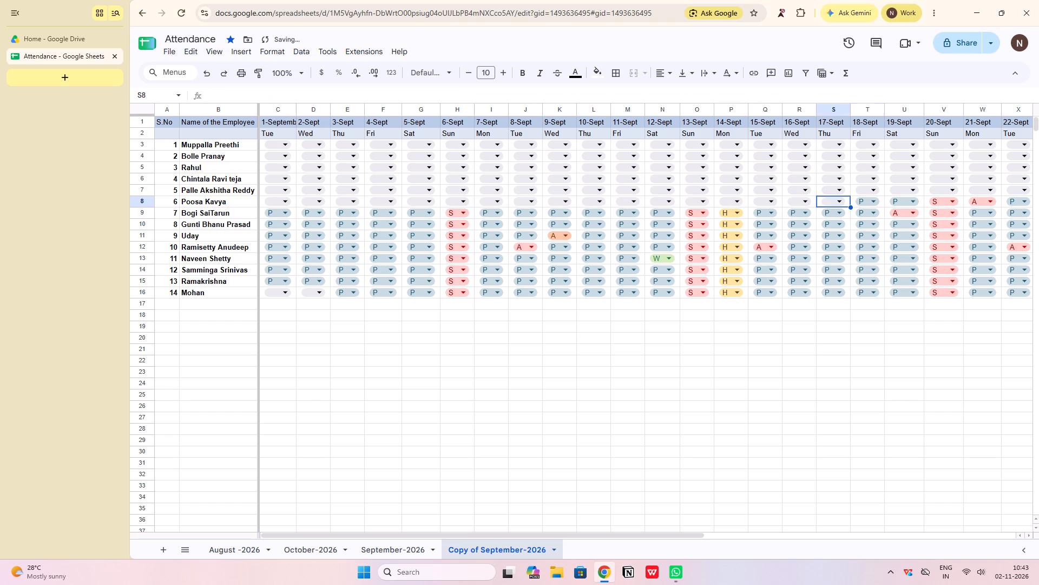
key("Tab")
key("BackSpace")
key("Tab")
key("BackSpace")
key("Tab")
key("BackSpace")
key("Tab")
key("BackSpace")
key("Tab")
key("BackSpace")
key("Tab")
key("BackSpace")
key("Tab")
key("BackSpace")
key("Tab")
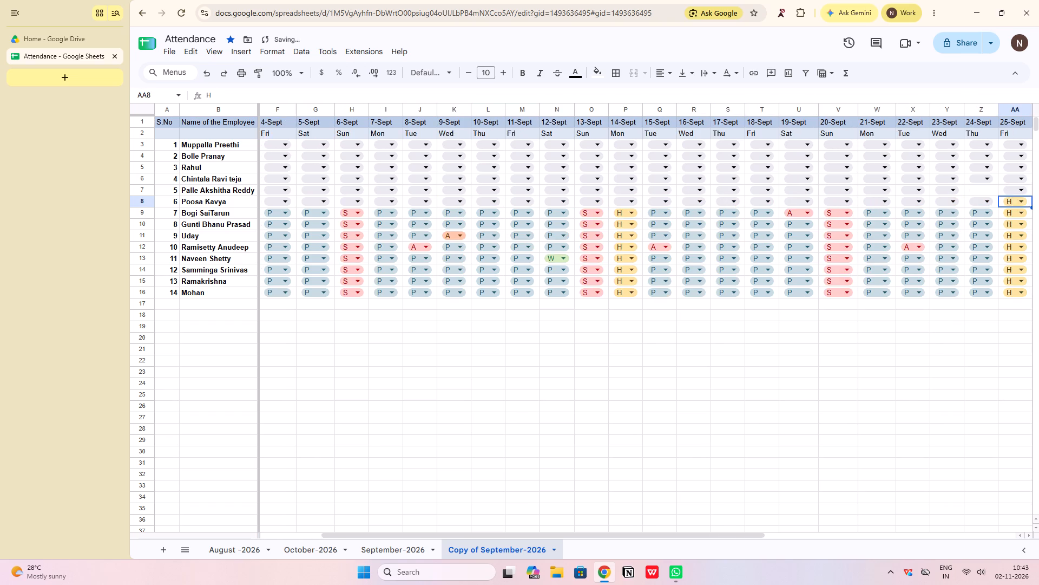
key("BackSpace")
key("Tab")
key("BackSpace")
key("Tab")
key("BackSpace")
key("Tab")
key("BackSpace")
key("Tab")
key("BackSpace")
key("Tab")
key("BackSpace")
key("Tab")
key("BackSpace")
key("Tab")
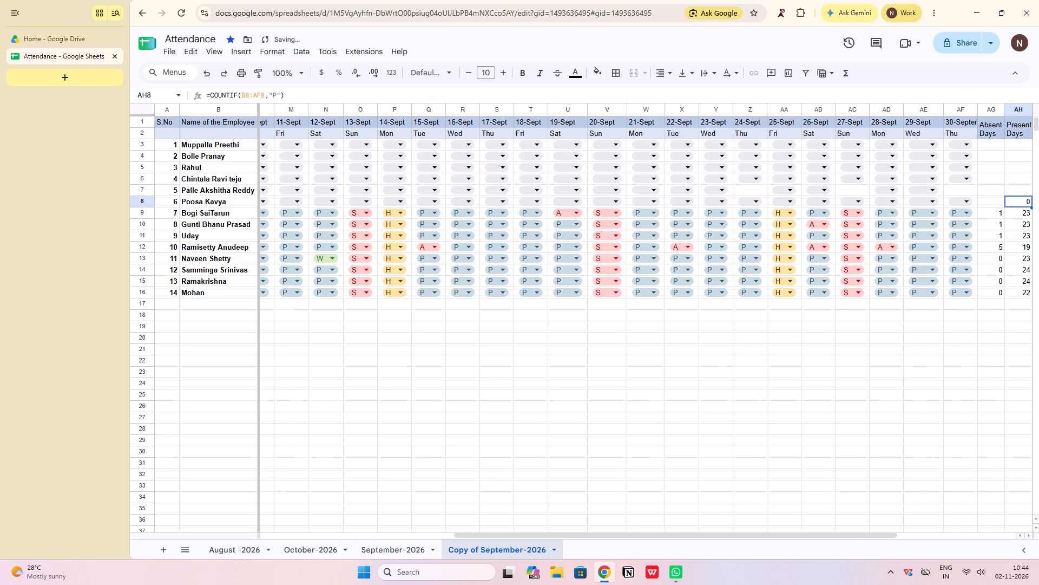
key("BackSpace")
Clear the seventh employee's row 9 on the copied sheet, from 1-Sept through 30-Sept plus Absent Days and Present Days.
key("Down")
key("Left")
key("Left")
key("Left")
key("Left")
key("Left")
key("Left")
key("Left")
key("Left")
key("Left")
key("Left")
key("Left")
key("Left")
key("Left")
key("Left")
key("Left")
key("Left")
key("Left")
key("Left")
key("Left")
key("Left")
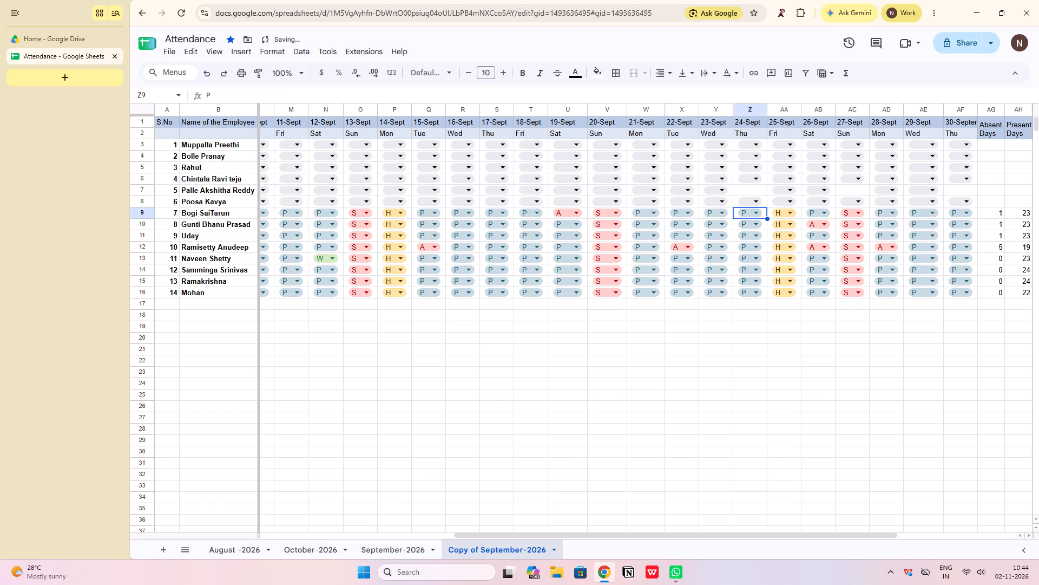
key("Right")
key("Right")
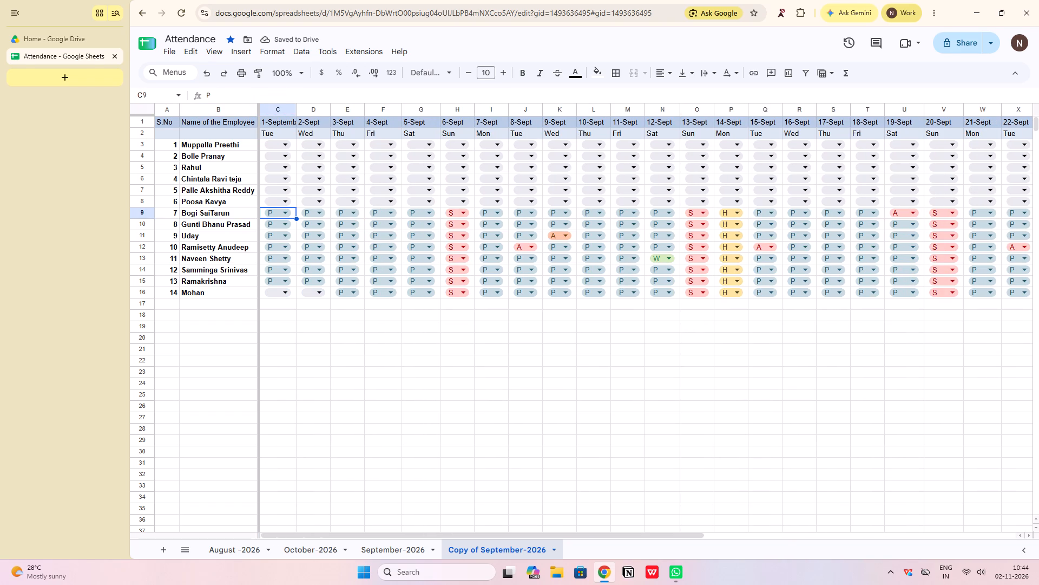
key("BackSpace")
key("Tab")
key("BackSpace")
key("Tab")
key("BackSpace")
key("Tab")
key("BackSpace")
key("Tab")
key("BackSpace")
key("Tab")
key("BackSpace")
key("Tab")
key("BackSpace")
key("Tab")
key("BackSpace")
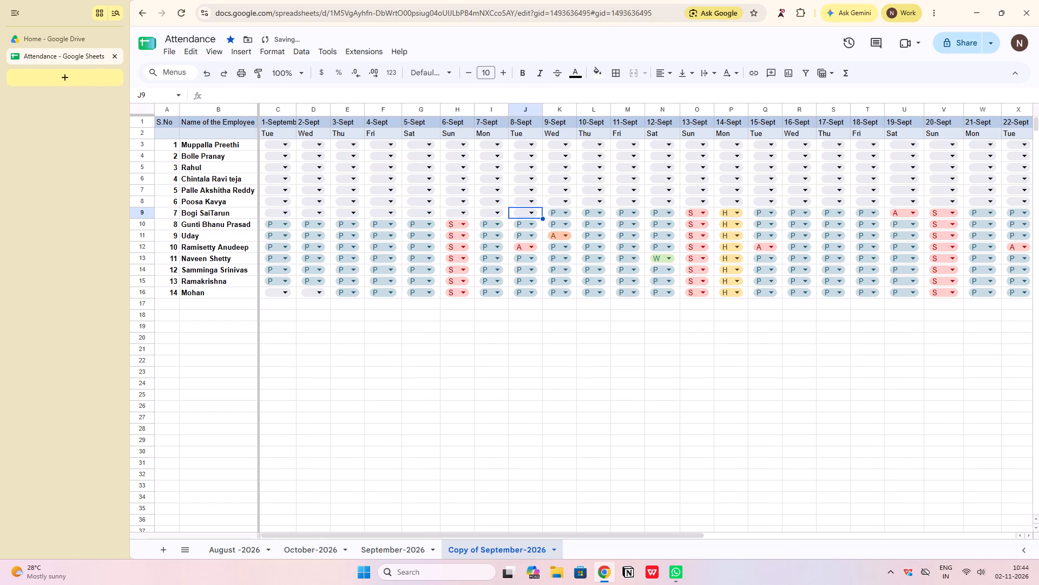
key("Tab")
key("BackSpace")
key("Tab")
key("BackSpace")
key("Tab")
key("BackSpace")
key("Tab")
key("BackSpace")
key("Tab")
key("BackSpace")
key("Tab")
key("BackSpace")
key("Tab")
key("BackSpace")
key("Tab")
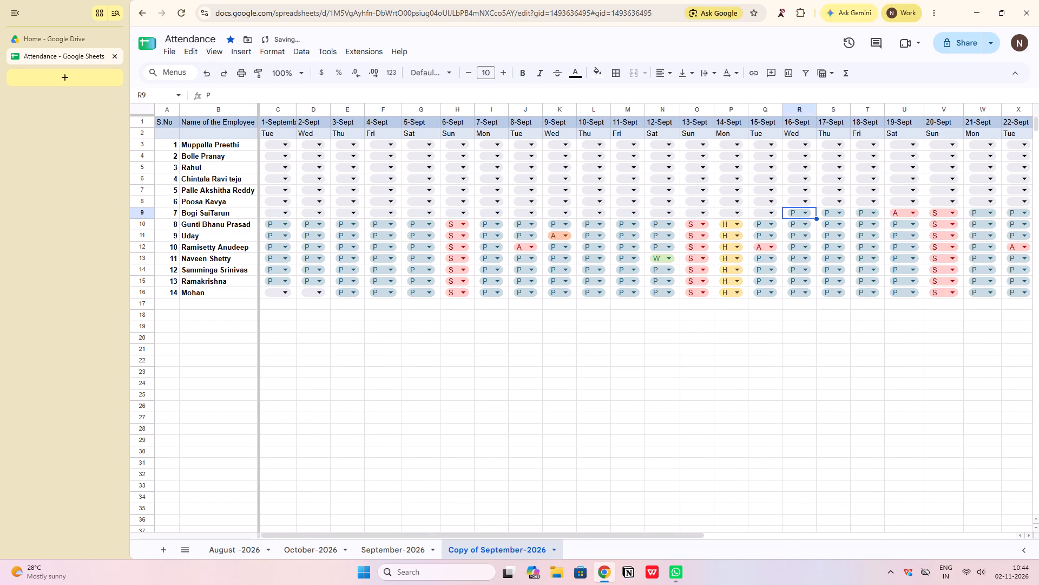
key("BackSpace")
key("Tab")
key("BackSpace")
key("Tab")
key("BackSpace")
key("Tab")
key("BackSpace")
key("Tab")
key("BackSpace")
key("Tab")
key("BackSpace")
key("Tab")
key("BackSpace")
key("Tab")
key("BackSpace")
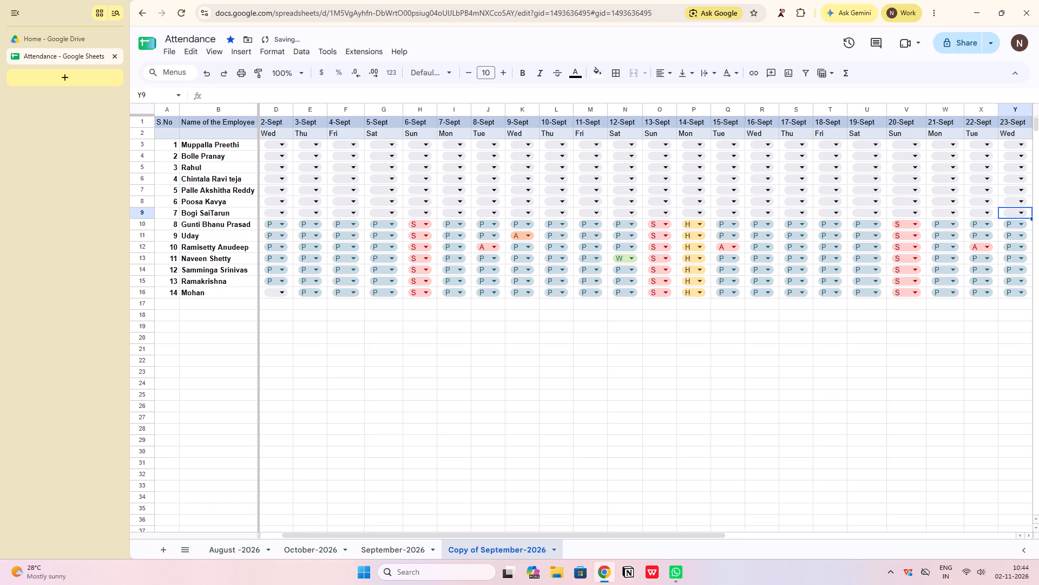
key("Tab")
key("BackSpace")
key("Tab")
key("BackSpace")
key("Tab")
key("BackSpace")
key("Tab")
key("BackSpace")
key("Tab")
key("BackSpace")
key("Tab")
key("BackSpace")
key("Tab")
key("BackSpace")
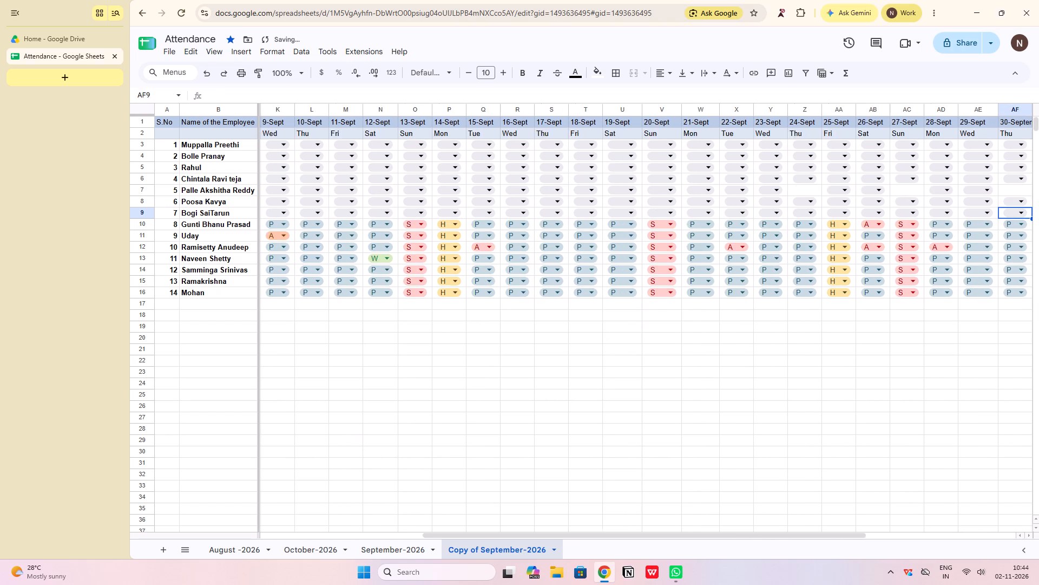
key("Tab")
key("BackSpace")
key("Tab")
key("BackSpace")
Clear the eighth employee's row 10 on the copied sheet, from 1-Sept through 30-Sept plus Absent Days and Present Days.
key("Down")
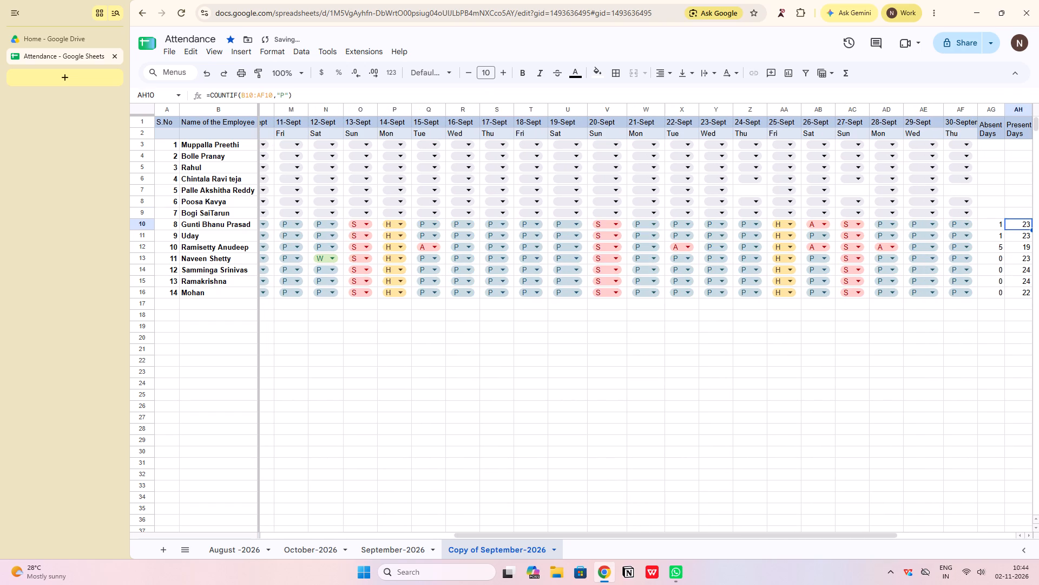
key("Left")
key("Left")
key("Left")
key("Left")
key("Left")
key("Left")
key("Left")
key("Left")
key("Left")
key("Left")
key("Left")
key("Left")
key("Left")
key("Left")
key("Left")
key("Left")
key("Left")
key("Left")
key("Left")
key("Left")
key("Right")
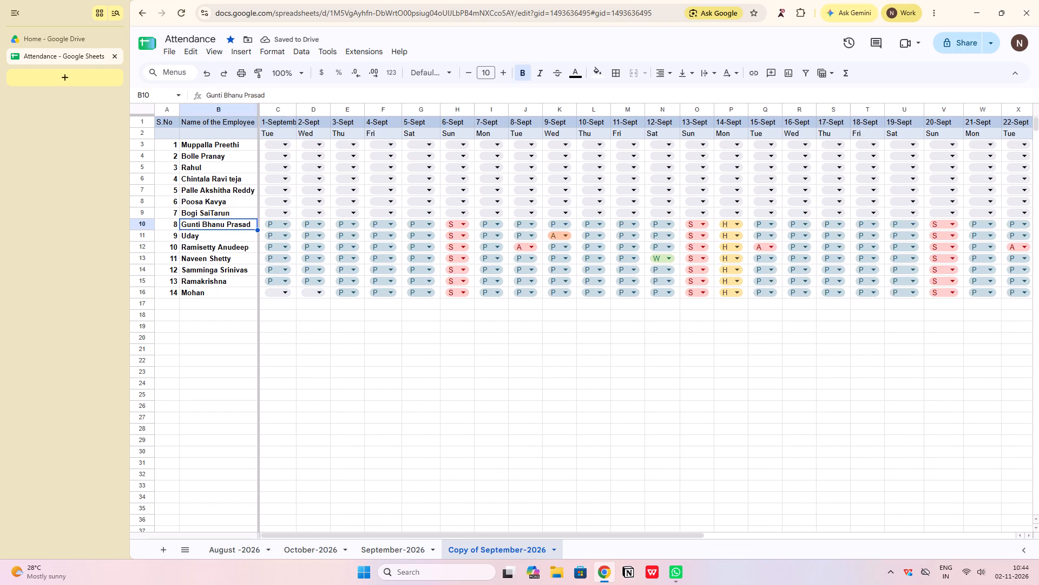
key("Right")
key("BackSpace")
key("Tab")
key("BackSpace")
key("Tab")
key("BackSpace")
key("Tab")
key("BackSpace")
key("Tab")
key("BackSpace")
key("Tab")
key("BackSpace")
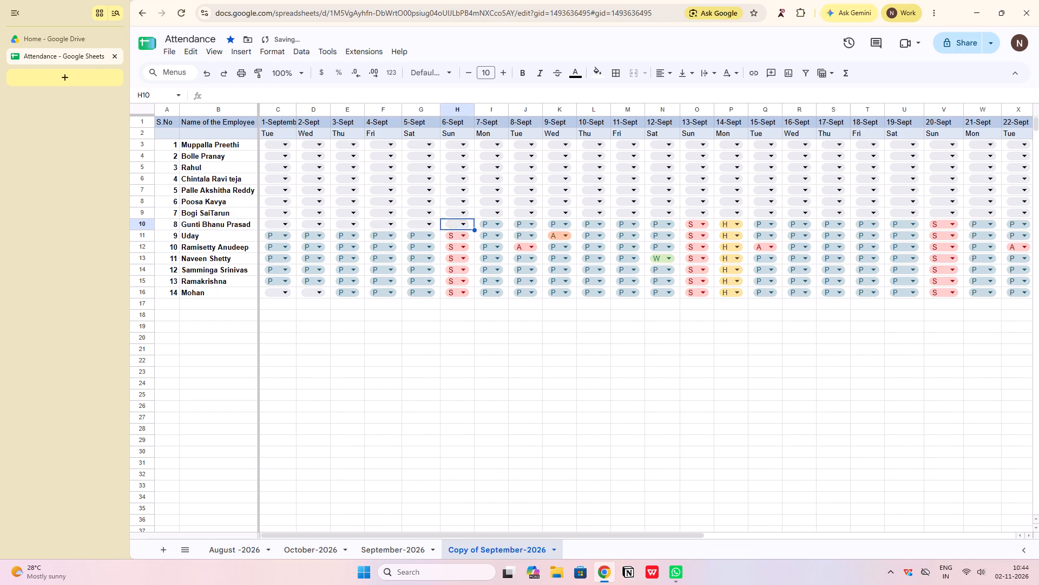
key("Tab")
key("BackSpace")
key("Tab")
key("BackSpace")
key("Tab")
key("BackSpace")
key("Tab")
key("BackSpace")
key("Tab")
key("BackSpace")
key("Tab")
key("BackSpace")
key("Tab")
key("BackSpace")
key("Tab")
key("BackSpace")
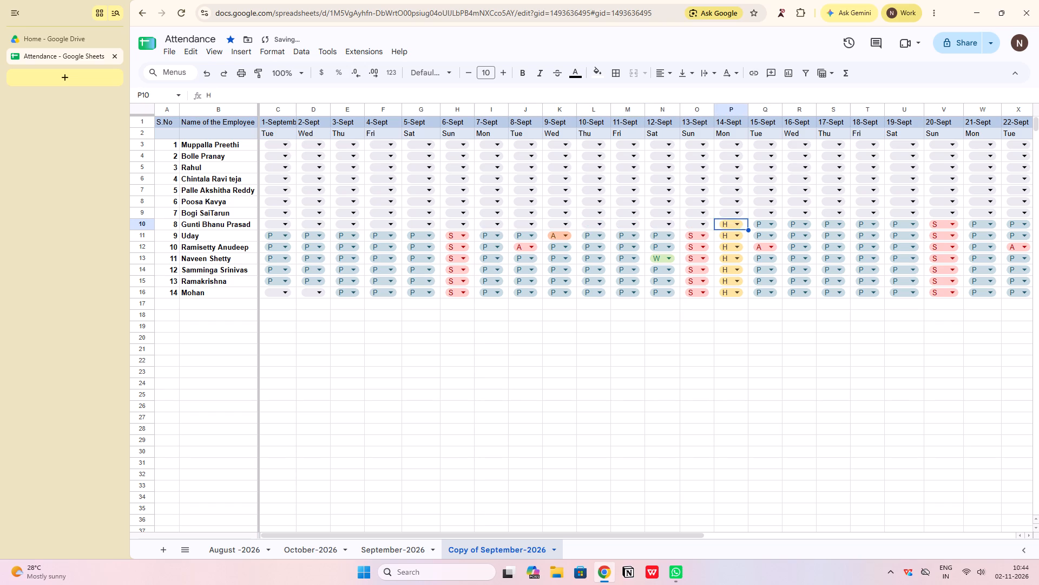
key("Tab")
key("BackSpace")
key("Tab")
key("BackSpace")
key("Tab")
key("BackSpace")
key("Tab")
key("BackSpace")
key("Tab")
key("BackSpace")
key("Tab")
key("BackSpace")
key("Tab")
key("BackSpace")
key("Tab")
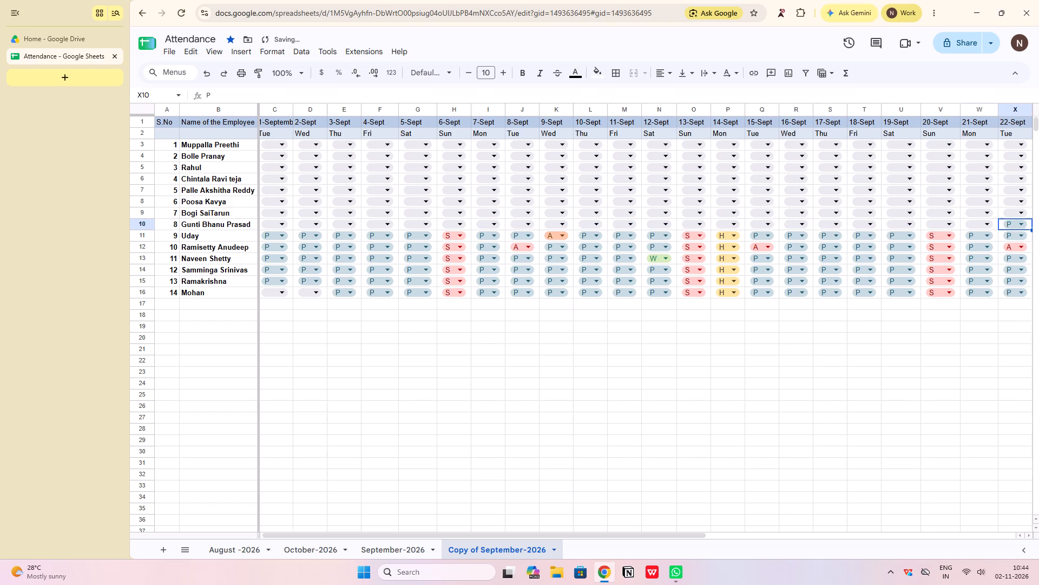
key("BackSpace")
key("Tab")
key("BackSpace")
key("Tab")
key("BackSpace")
key("Tab")
key("BackSpace")
key("Tab")
key("BackSpace")
key("Tab")
key("BackSpace")
key("Tab")
key("BackSpace")
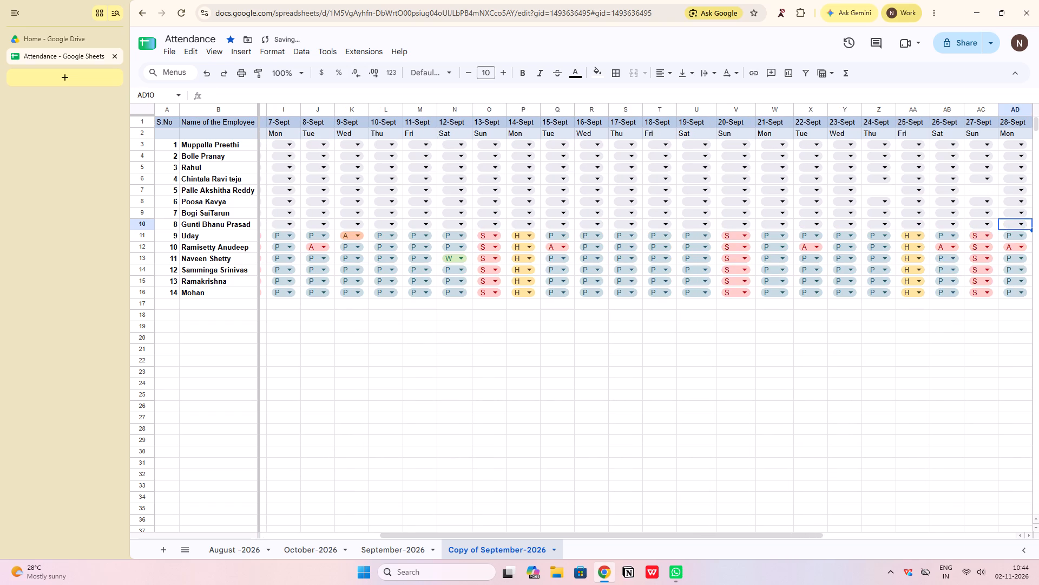
key("Tab")
key("BackSpace")
key("Tab")
key("BackSpace")
key("Tab")
key("BackSpace")
key("Tab")
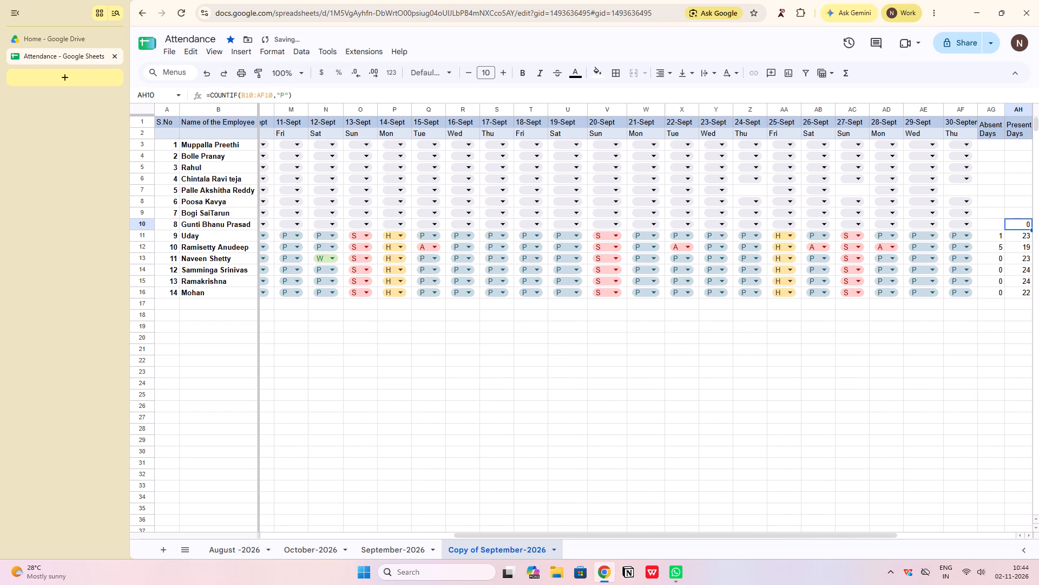
key("BackSpace")
Clear the ninth employee's row 11 on the copied sheet, from 1-Sept through 30-Sept plus Absent Days.
key("Down")
key("Left")
key("Left")
key("Left")
key("Left")
key("Left")
key("Left")
key("Left")
key("Left")
key("Left")
key("Left")
key("Left")
key("Left")
key("Left")
key("Left")
key("Left")
key("Left")
key("Left")
key("Left")
key("Left")
key("Left")
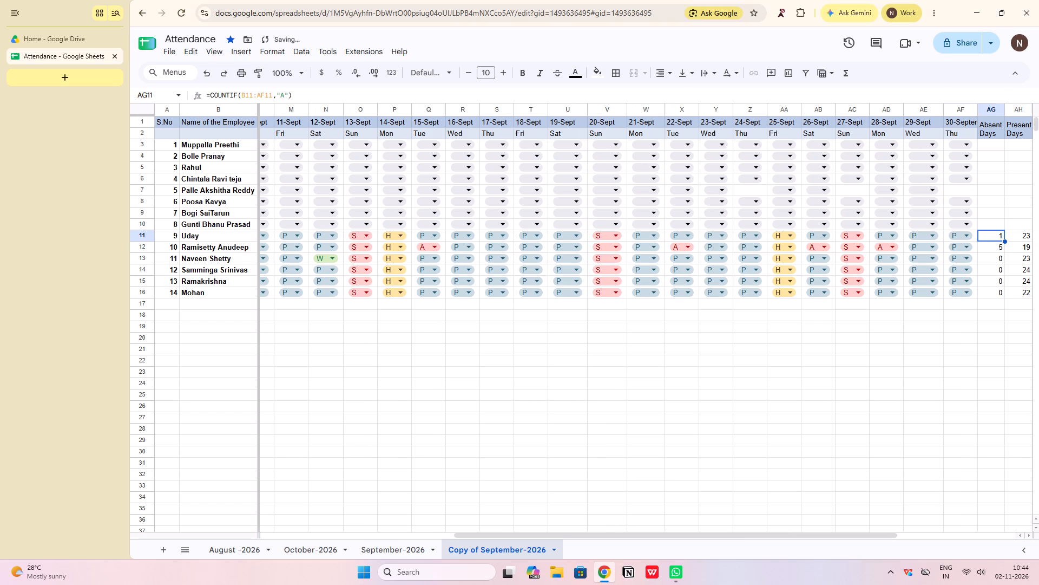
key("Right")
key("Right")
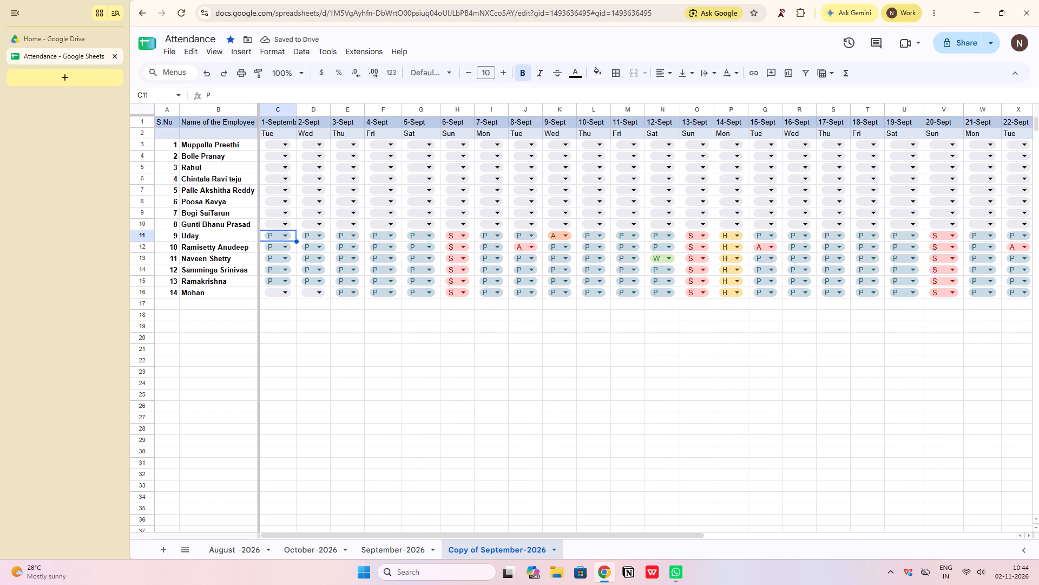
key("BackSpace")
key("Tab")
key("BackSpace")
key("Tab")
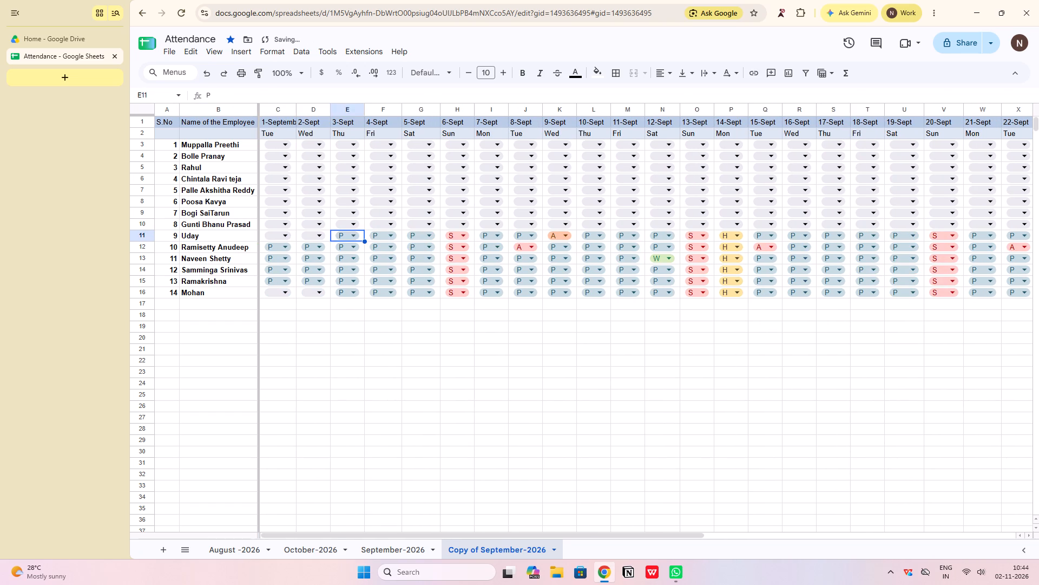
key("BackSpace")
key("Tab")
key("BackSpace")
key("Tab")
key("BackSpace")
key("Tab")
key("BackSpace")
key("Tab")
key("BackSpace")
key("Tab")
key("BackSpace")
key("Tab")
key("BackSpace")
key("Tab")
key("BackSpace")
key("Tab")
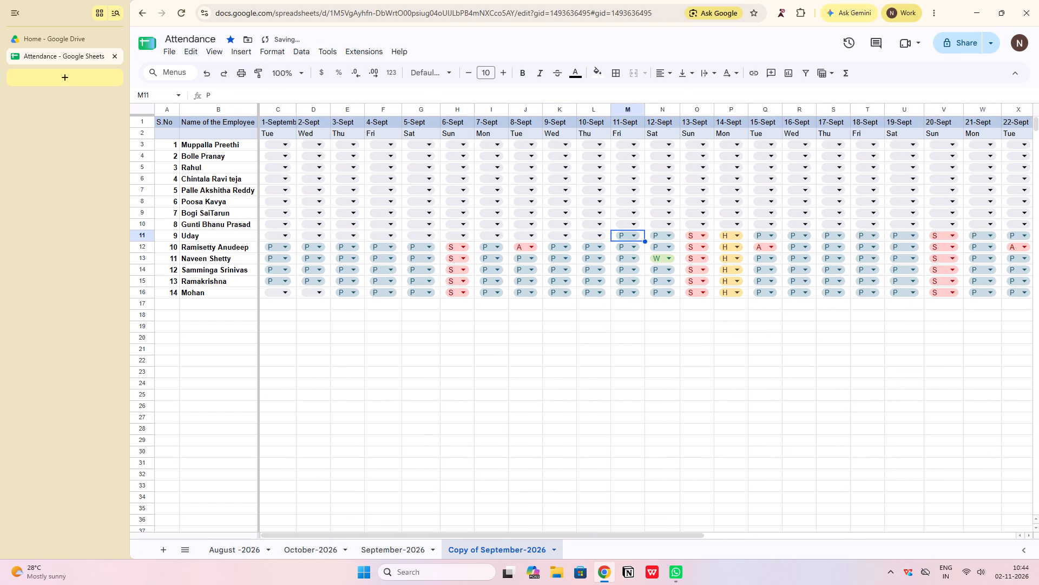
key("BackSpace")
key("Tab")
key("BackSpace")
key("Tab")
key("BackSpace")
key("Tab")
key("BackSpace")
key("Tab")
key("BackSpace")
key("Tab")
key("BackSpace")
key("Tab")
key("BackSpace")
key("Tab")
key("BackSpace")
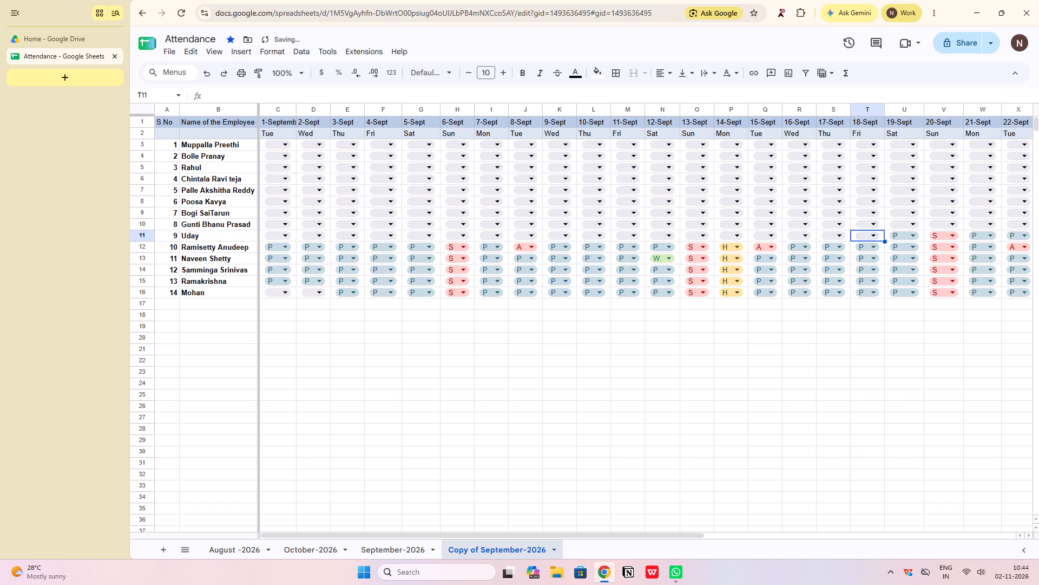
key("BackSpace")
key("Tab")
key("BackSpace")
key("Tab")
key("BackSpace")
key("Tab")
key("BackSpace")
key("Tab")
key("BackSpace")
key("Tab")
key("BackSpace")
key("Tab")
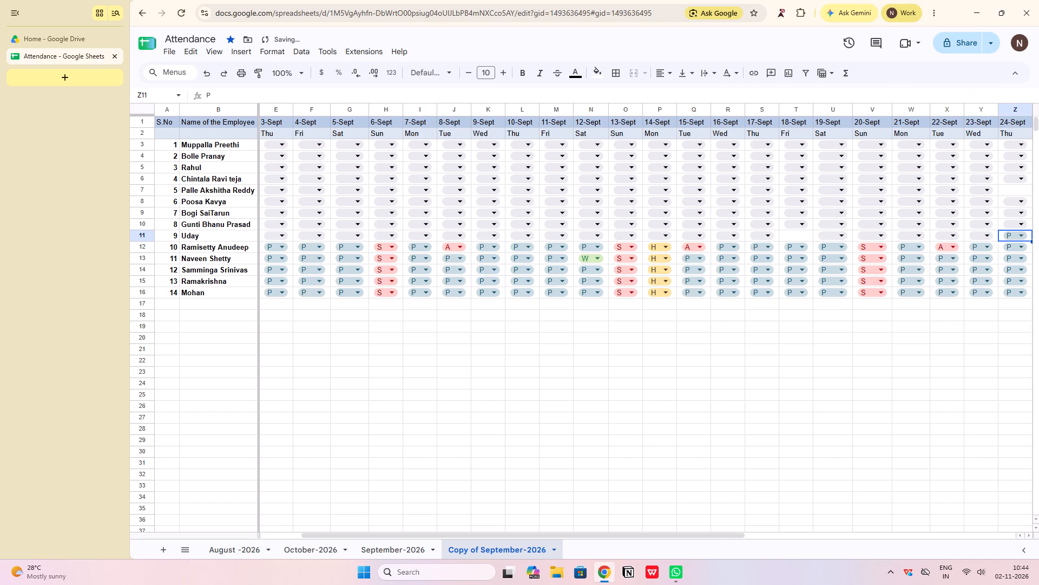
key("Tab")
key("BackSpace")
key("Left")
key("BackSpace")
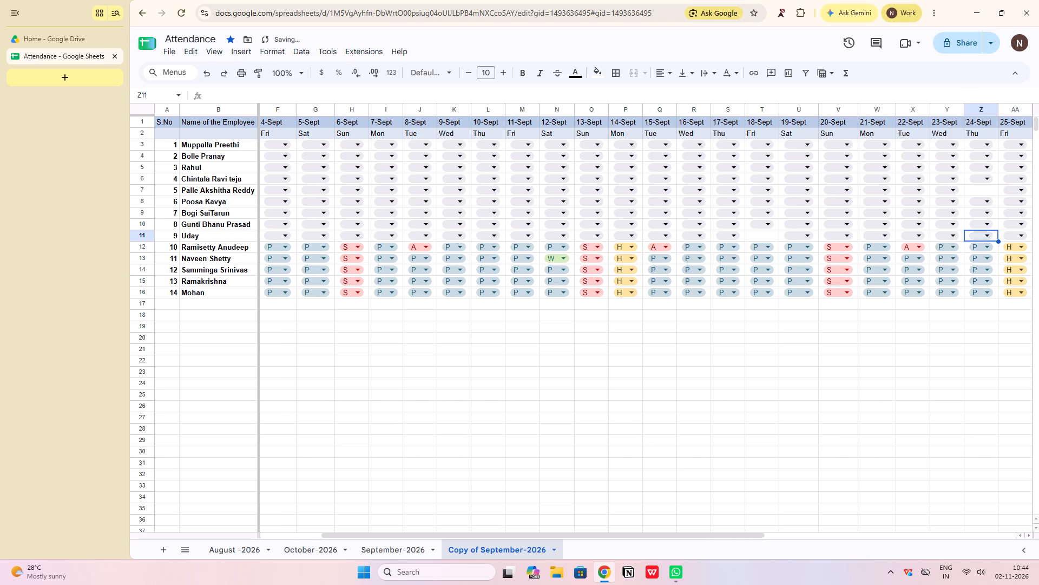
key("Tab")
key("BackSpace")
key("Tab")
key("BackSpace")
key("Tab")
key("BackSpace")
key("Tab")
key("BackSpace")
key("BackSpace")
key("Tab")
key("BackSpace")
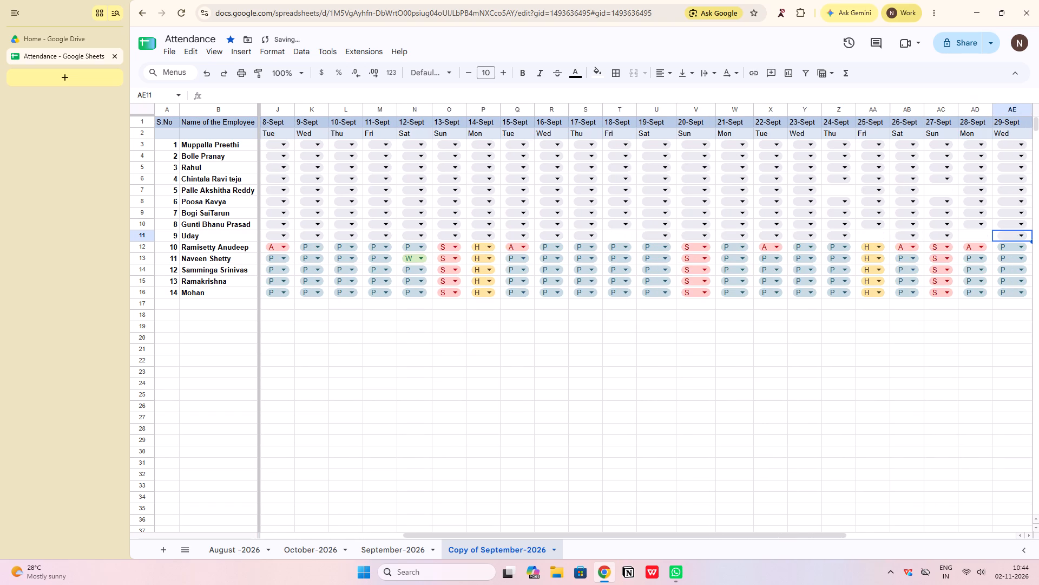
key("Tab")
key("BackSpace")
key("BackSpace")
key("Tab")
key("BackSpace")
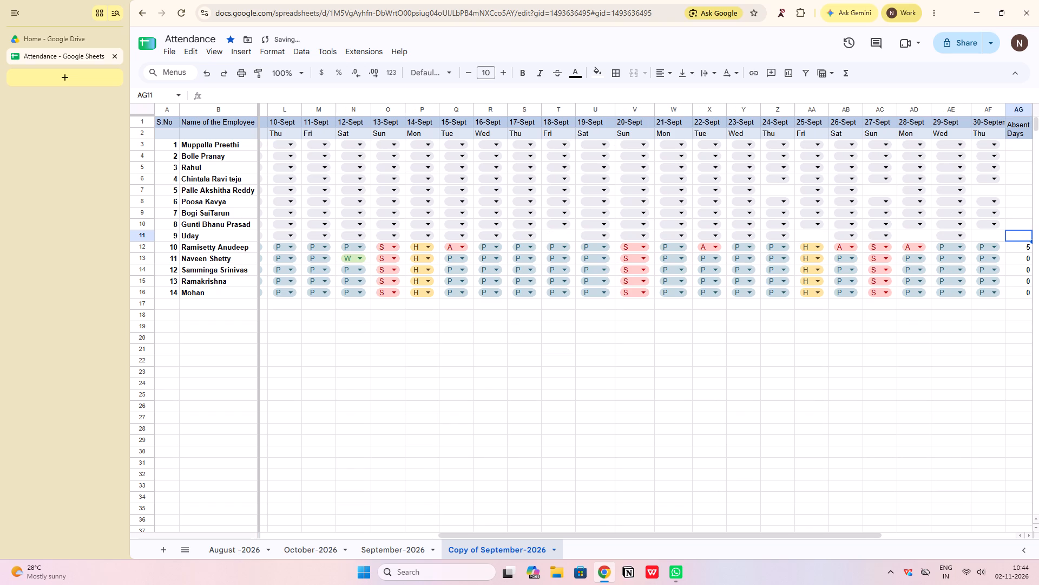
Clear the tenth employee's row 12 on the copied sheet, from 1-Sept through 30-Sept plus Absent Days and Present Days.
key("Down")
key("Left")
key("Left")
key("Left")
key("Left")
key("Left")
key("Left")
key("Left")
key("Left")
key("Left")
key("Left")
key("Left")
key("Left")
key("Left")
key("Left")
key("Left")
key("Left")
key("Left")
key("Left")
key("Left")
key("Left")
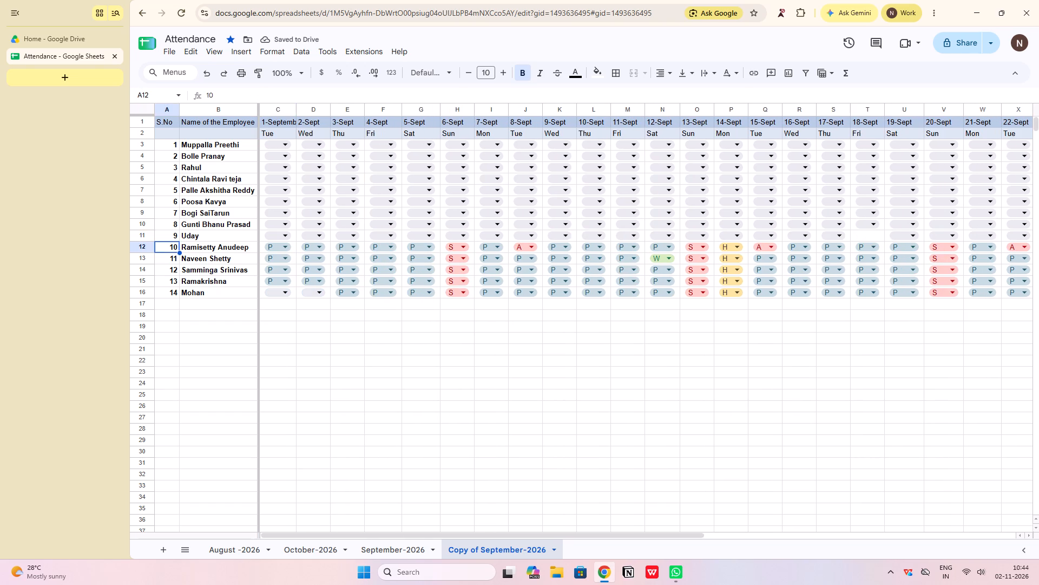
key("Right")
key("Right")
key("BackSpace")
key("Tab")
key("BackSpace")
key("Tab")
key("BackSpace")
key("Tab")
key("BackSpace")
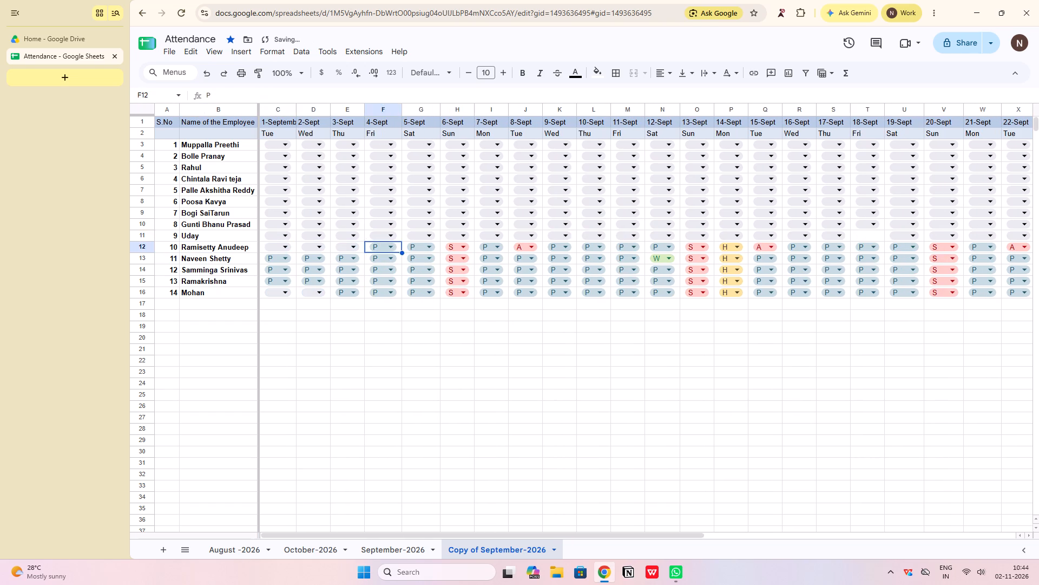
key("Tab")
key("BackSpace")
key("Tab")
key("BackSpace")
key("Tab")
key("BackSpace")
key("Tab")
key("BackSpace")
key("Tab")
key("BackSpace")
key("Tab")
key("BackSpace")
key("Tab")
key("BackSpace")
key("Tab")
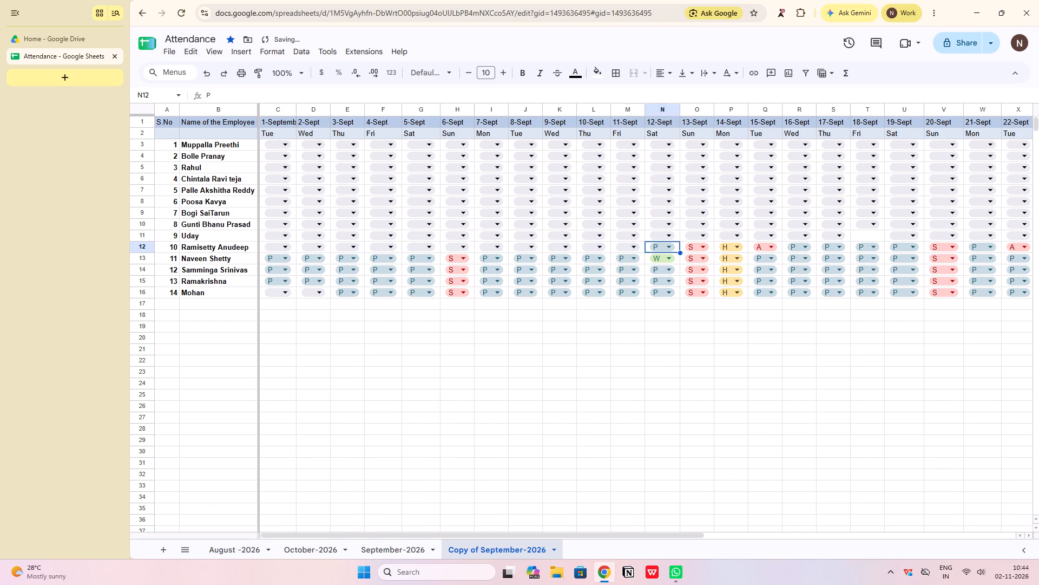
key("BackSpace")
key("Tab")
key("BackSpace")
key("BackSpace")
key("Tab")
key("BackSpace")
key("Tab")
key("BackSpace")
key("Tab")
key("BackSpace")
key("Tab")
key("BackSpace")
key("Tab")
key("BackSpace")
key("Tab")
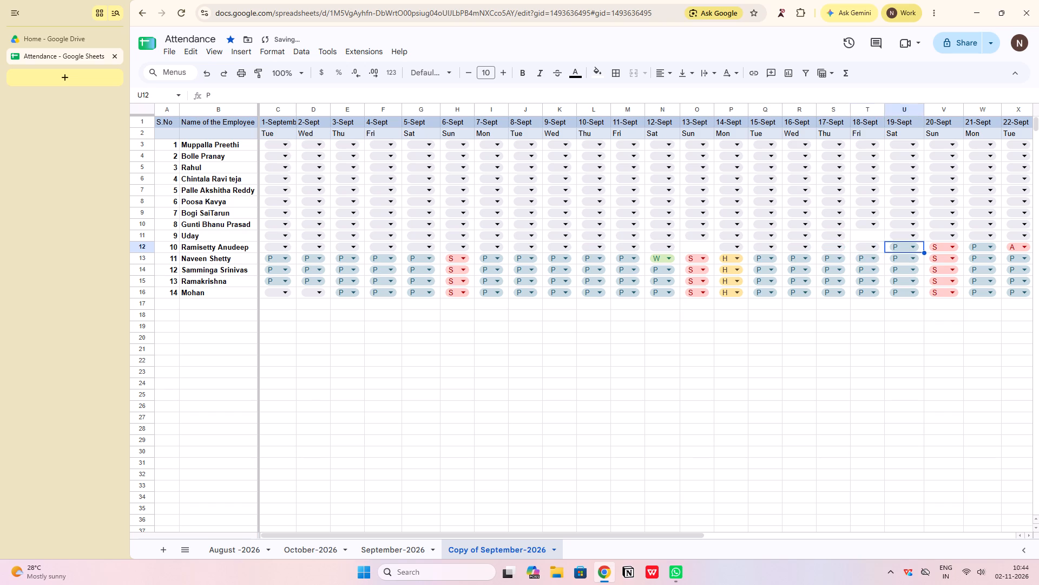
key("BackSpace")
key("Tab")
key("BackSpace")
key("Tab")
key("BackSpace")
key("Tab")
key("BackSpace")
key("Tab")
key("BackSpace")
key("BackSpace")
key("Tab")
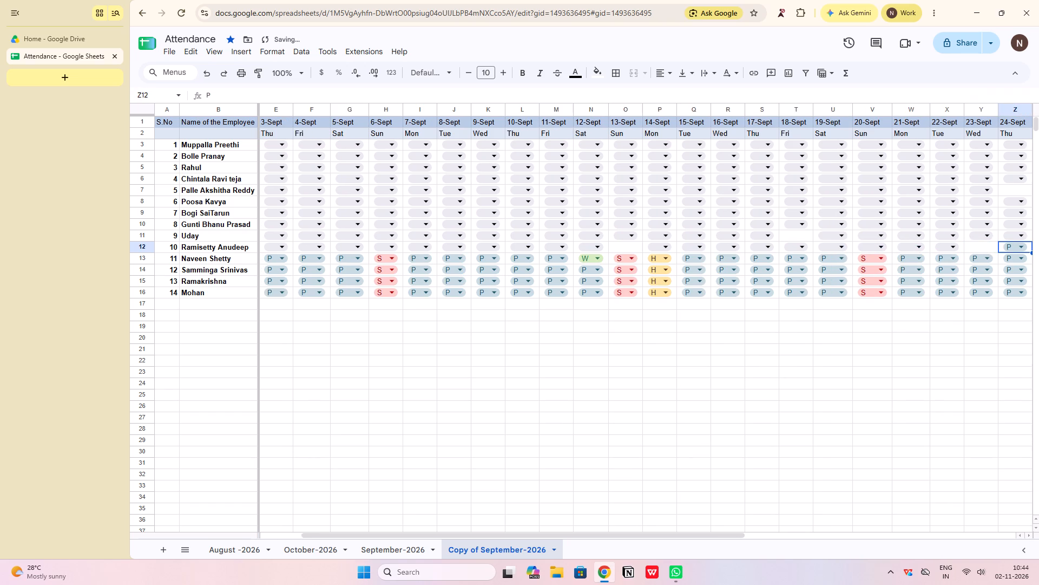
key("BackSpace")
key("Tab")
key("BackSpace")
key("Tab")
key("BackSpace")
key("Tab")
key("BackSpace")
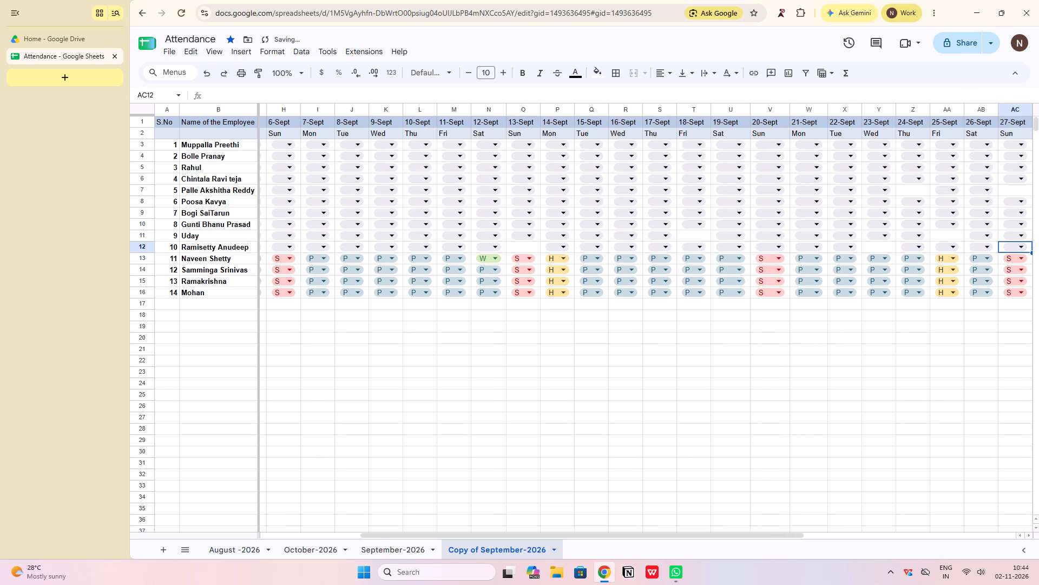
key("Tab")
key("BackSpace")
key("Tab")
key("BackSpace")
key("Tab")
key("BackSpace")
key("Tab")
key("BackSpace")
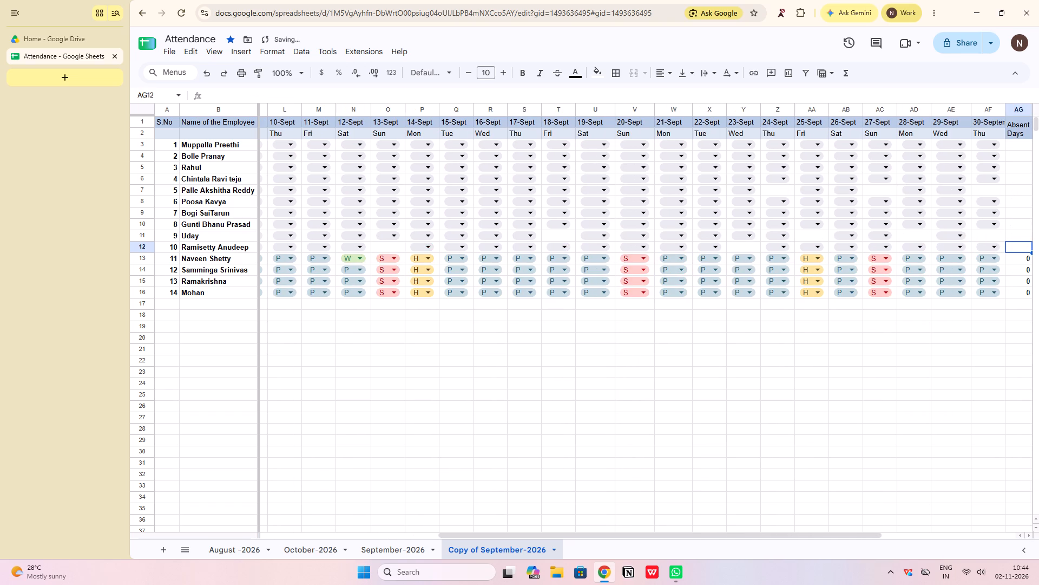
key("Tab")
key("BackSpace")
Clear the ninth employee's Present Days total in row 11 on the copied sheet.
key("Up")
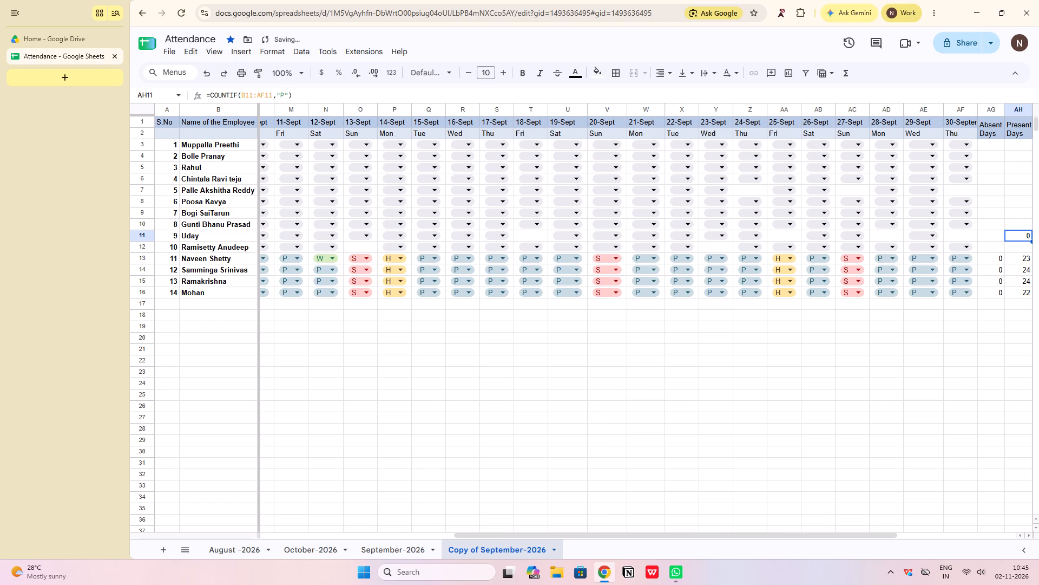
key("BackSpace")
Clear the eleventh employee's row 13 on the copied sheet, from 1-Sept through 30-Sept plus Absent Days and Present Days.
key("Down")
key("Down")
key("Left")
key("Left")
key("Left")
key("Left")
key("Left")
key("Left")
key("Left")
key("Left")
key("Left")
key("Left")
key("Left")
key("Left")
key("Left")
key("Left")
key("Left")
key("Left")
key("Left")
key("Left")
key("Left")
key("Left")
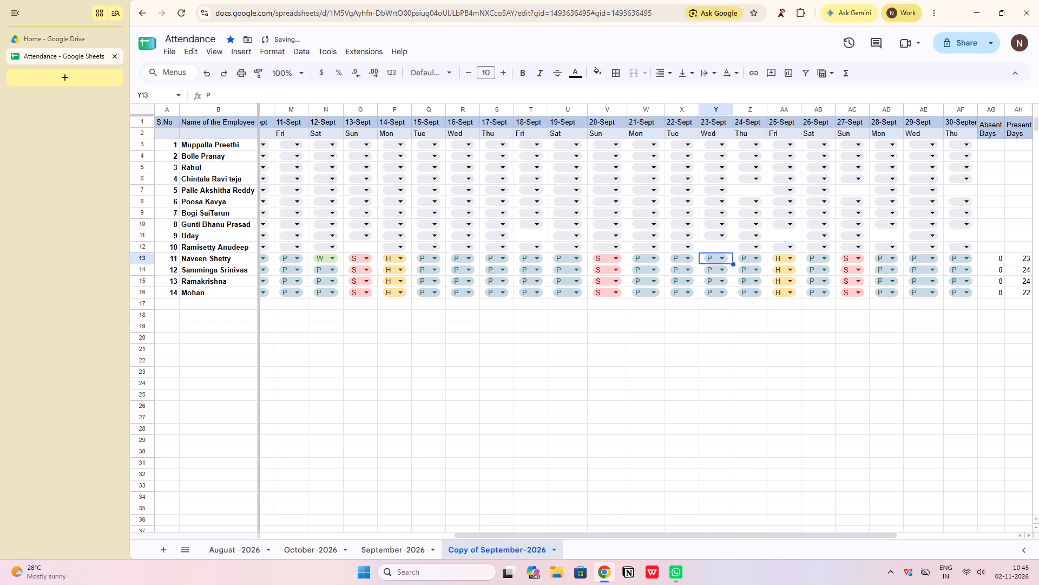
key("Right")
key("Right")
key("BackSpace")
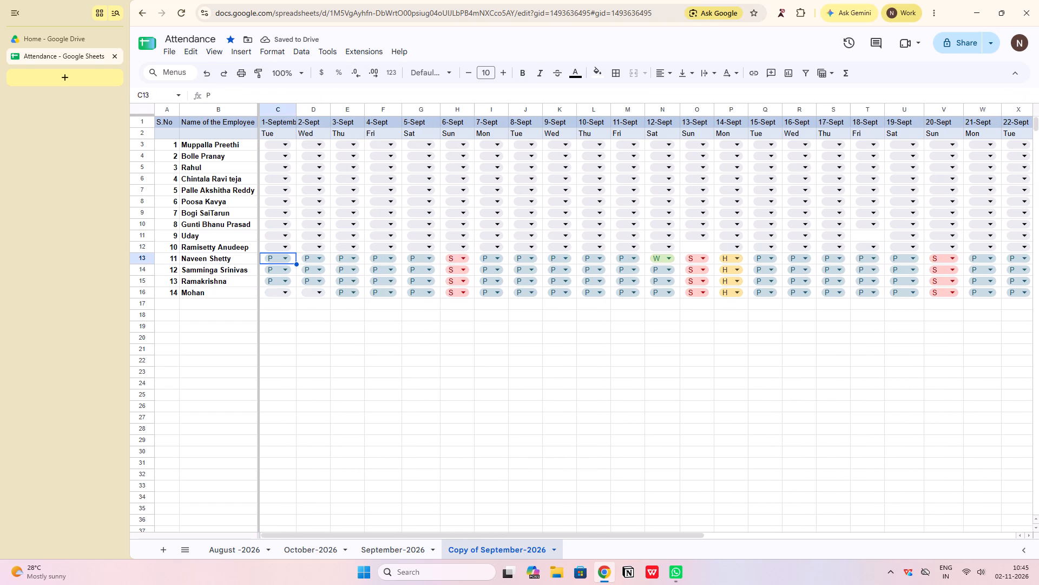
key("Tab")
key("BackSpace")
key("Tab")
key("BackSpace")
key("Tab")
key("BackSpace")
key("Tab")
key("BackSpace")
key("Tab")
key("BackSpace")
key("Tab")
key("BackSpace")
key("Tab")
key("BackSpace")
key("Tab")
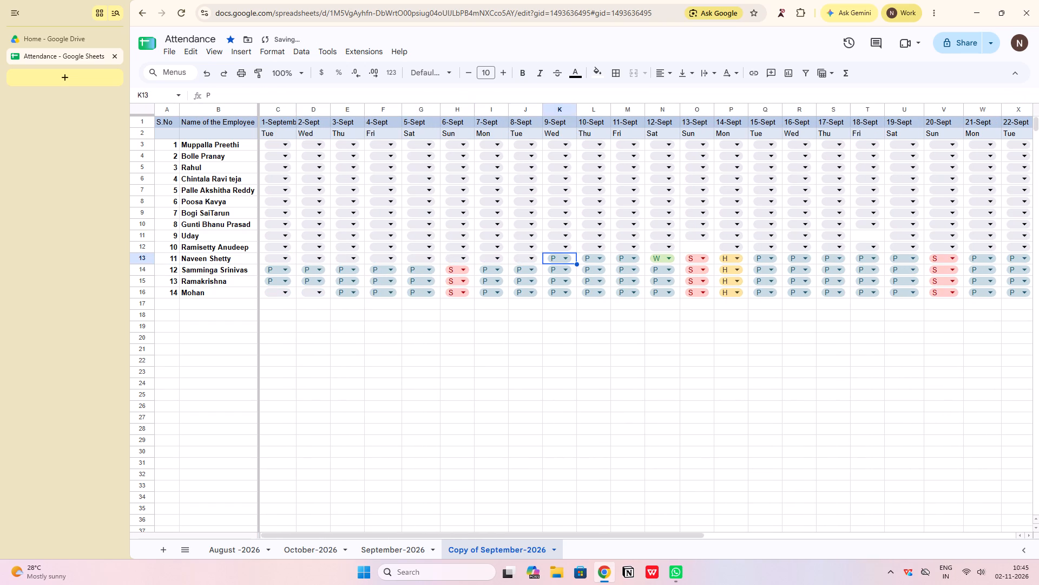
key("BackSpace")
key("Tab")
key("BackSpace")
key("Tab")
key("BackSpace")
key("Tab")
key("BackSpace")
key("Tab")
key("BackSpace")
key("Tab")
key("BackSpace")
key("Tab")
key("BackSpace")
key("Tab")
key("BackSpace")
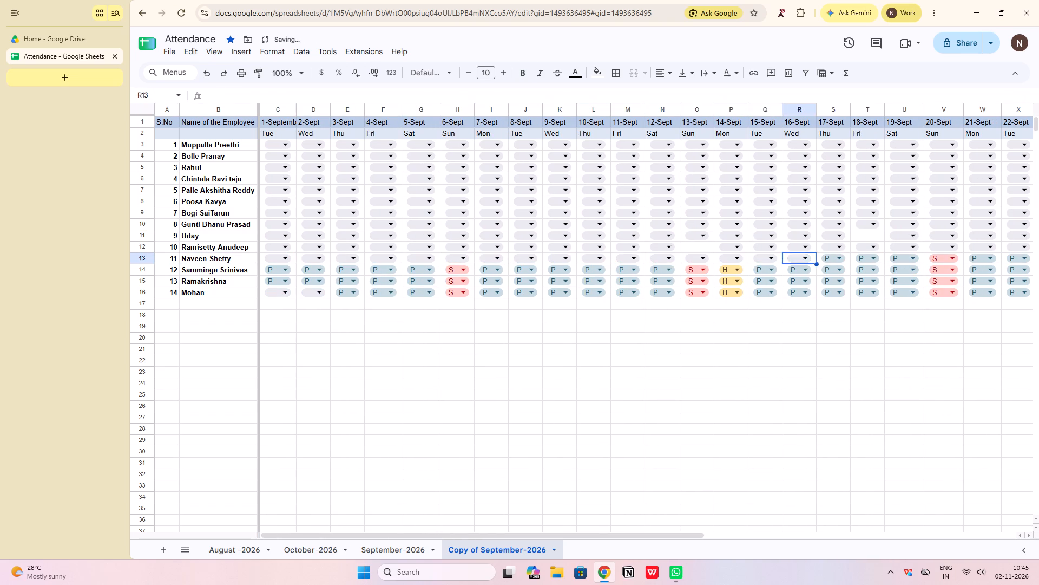
key("Tab")
key("BackSpace")
key("Tab")
key("BackSpace")
key("Tab")
key("BackSpace")
key("Tab")
key("BackSpace")
key("Tab")
key("BackSpace")
key("Tab")
key("BackSpace")
key("Tab")
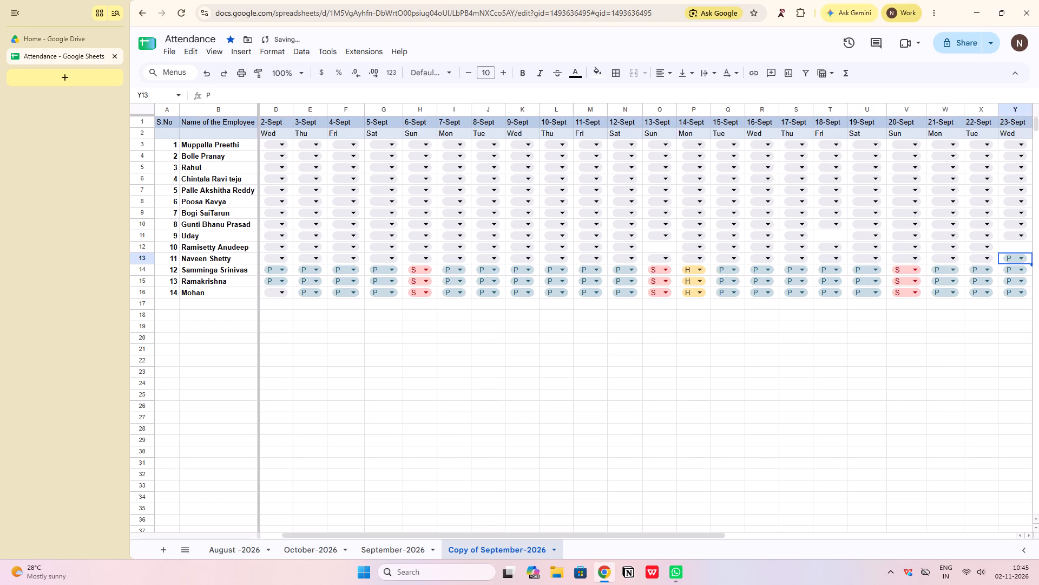
key("BackSpace")
key("Tab")
key("BackSpace")
key("Tab")
key("BackSpace")
key("Tab")
key("BackSpace")
key("Tab")
key("BackSpace")
key("Tab")
key("BackSpace")
key("Tab")
key("BackSpace")
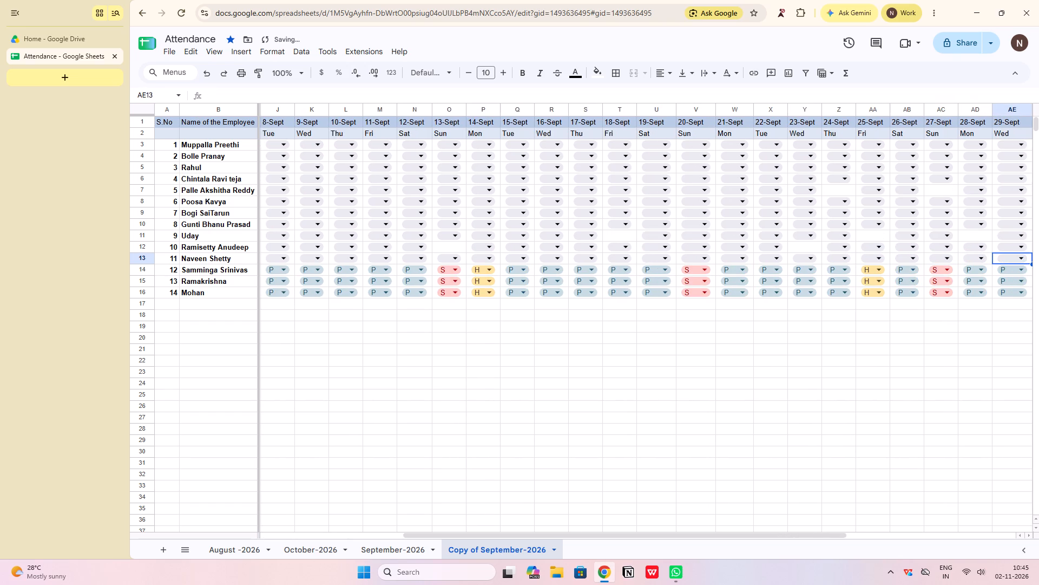
key("Tab")
key("BackSpace")
key("Tab")
key("BackSpace")
key("Tab")
key("BackSpace")
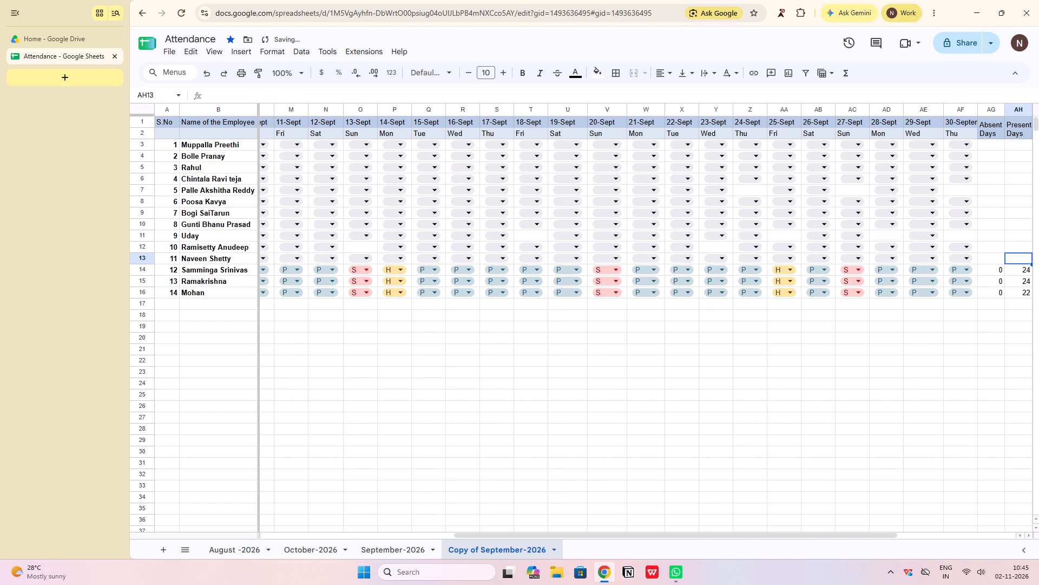
Clear the twelfth employee's row 14 on the copied sheet, from 1-Sept through 30-Sept plus Absent Days and Present Days.
key("Down")
key("Left")
key("Left")
key("Left")
key("Left")
key("Left")
key("Left")
key("Left")
key("Left")
key("Left")
key("Left")
key("Left")
key("Left")
key("Left")
key("Left")
key("Left")
key("Left")
key("Left")
key("Left")
key("Left")
key("Left")
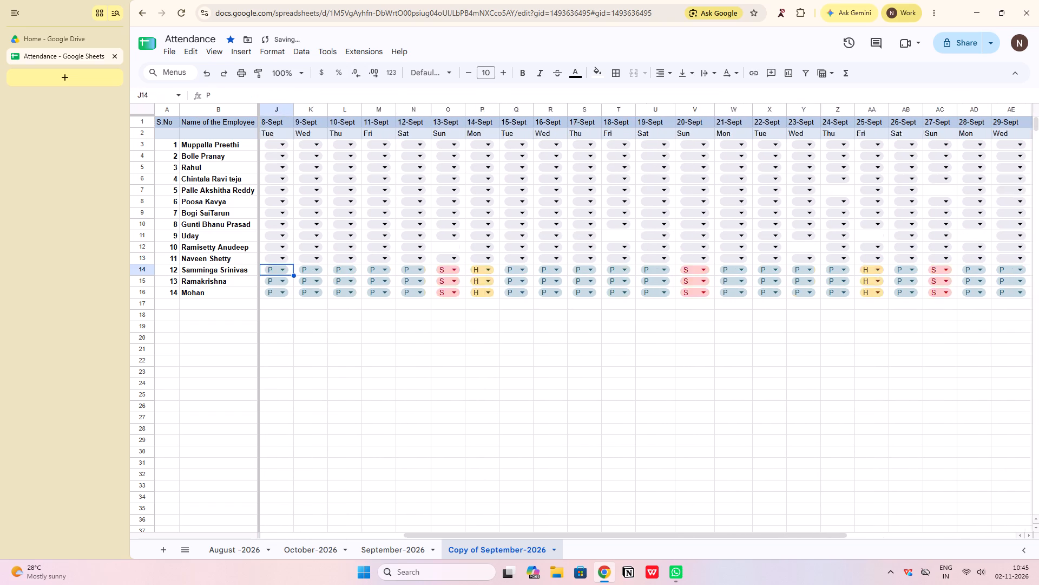
key("Right")
key("Right")
key("BackSpace")
key("Tab")
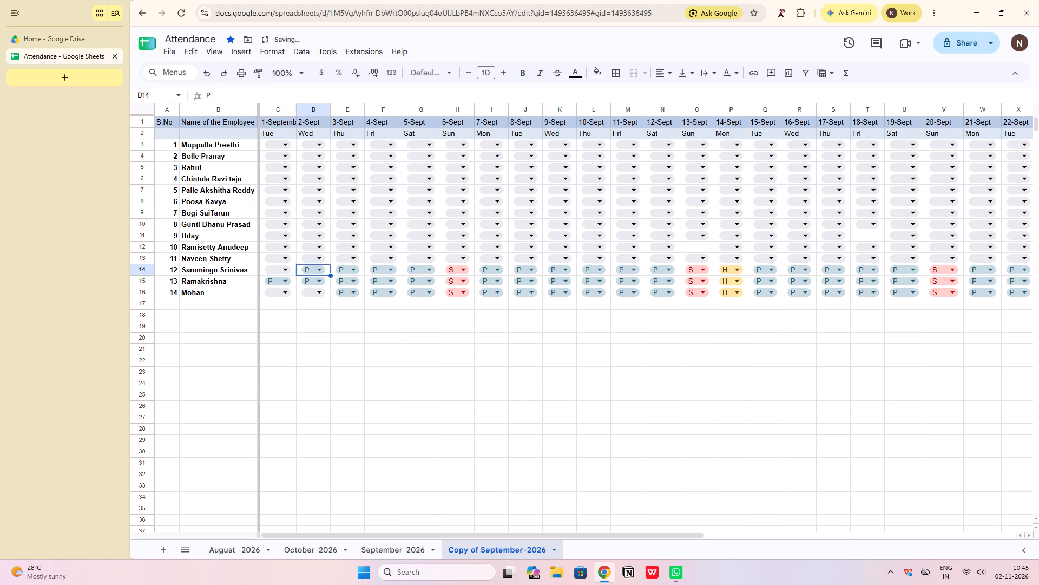
key("BackSpace")
key("Tab")
key("BackSpace")
key("Tab")
key("BackSpace")
key("Tab")
key("BackSpace")
key("Tab")
key("BackSpace")
key("Tab")
key("BackSpace")
key("Tab")
key("BackSpace")
key("Tab")
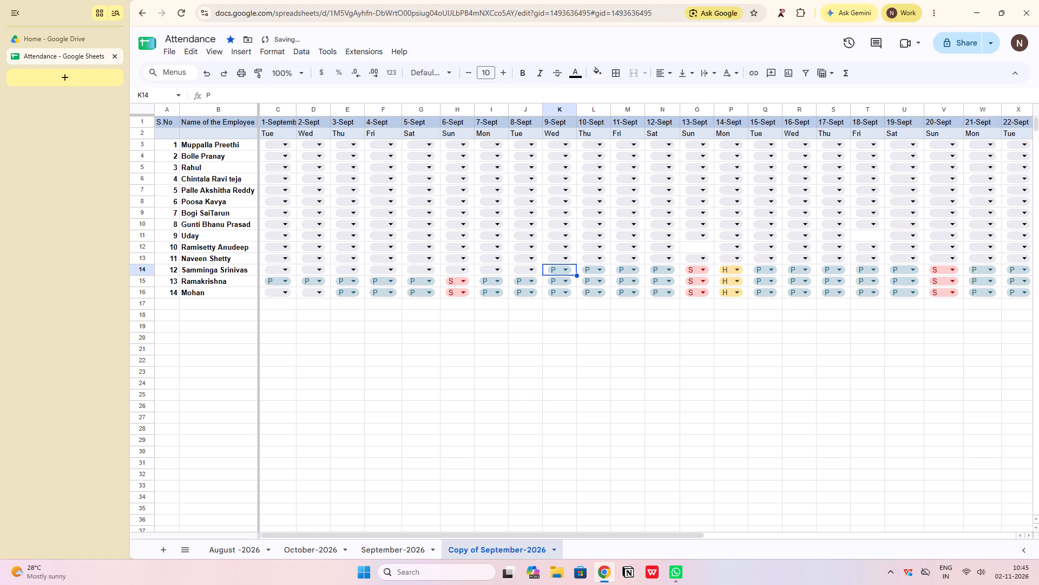
key("BackSpace")
key("Tab")
key("BackSpace")
key("Tab")
key("BackSpace")
key("Tab")
key("BackSpace")
key("Tab")
key("BackSpace")
key("Tab")
key("BackSpace")
key("Tab")
key("BackSpace")
key("Tab")
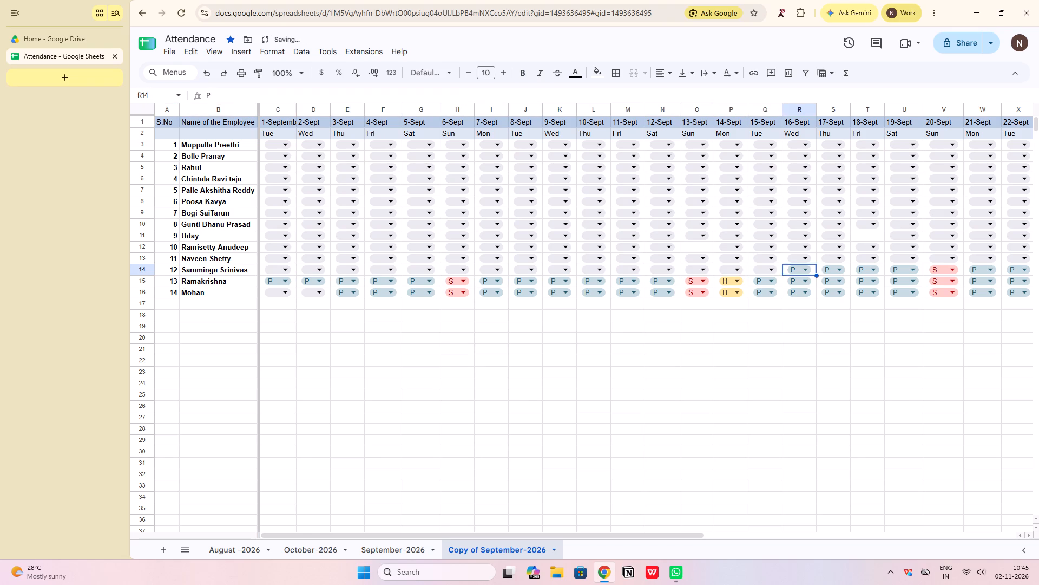
key("BackSpace")
key("Tab")
key("BackSpace")
key("Tab")
key("BackSpace")
key("Tab")
key("BackSpace")
key("Tab")
key("BackSpace")
key("Tab")
key("BackSpace")
key("Tab")
key("BackSpace")
key("Tab")
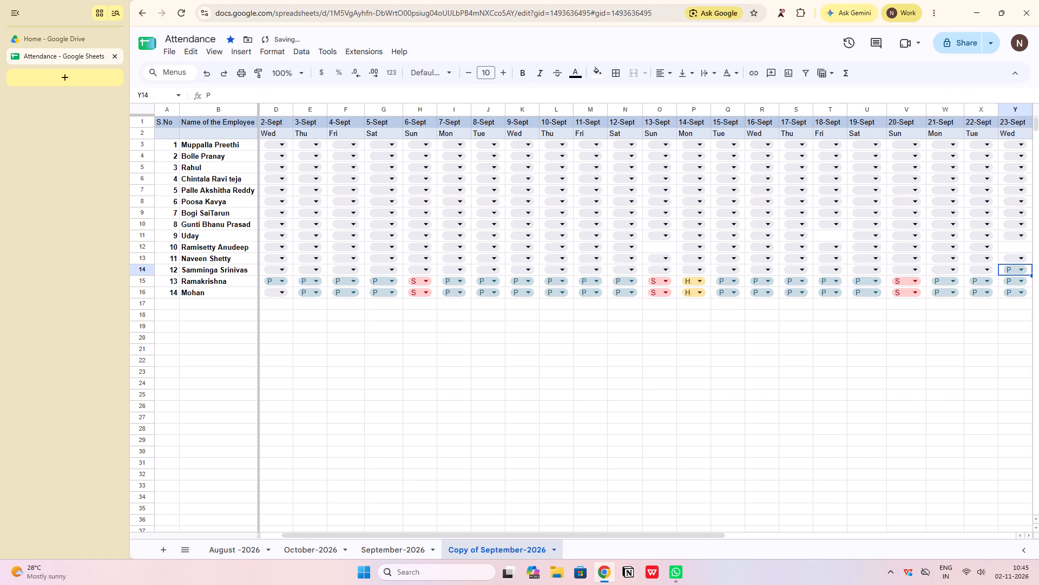
key("BackSpace")
key("Tab")
key("BackSpace")
key("Tab")
key("BackSpace")
key("Tab")
key("BackSpace")
key("Tab")
key("BackSpace")
key("Tab")
key("BackSpace")
key("Tab")
key("BackSpace")
key("Tab")
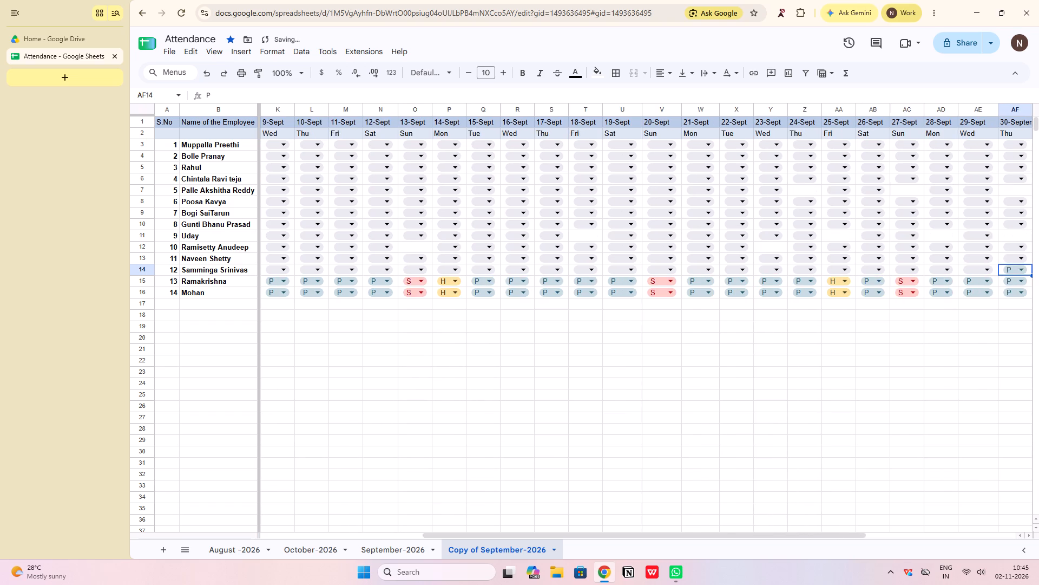
key("BackSpace")
key("Tab")
key("BackSpace")
key("Tab")
key("BackSpace")
key("Tab")
key("BackSpace")
Clear the thirteenth employee's row 15 on the copied sheet, from 1-Sept through 30-Sept plus Absent Days and Present Days.
key("Down")
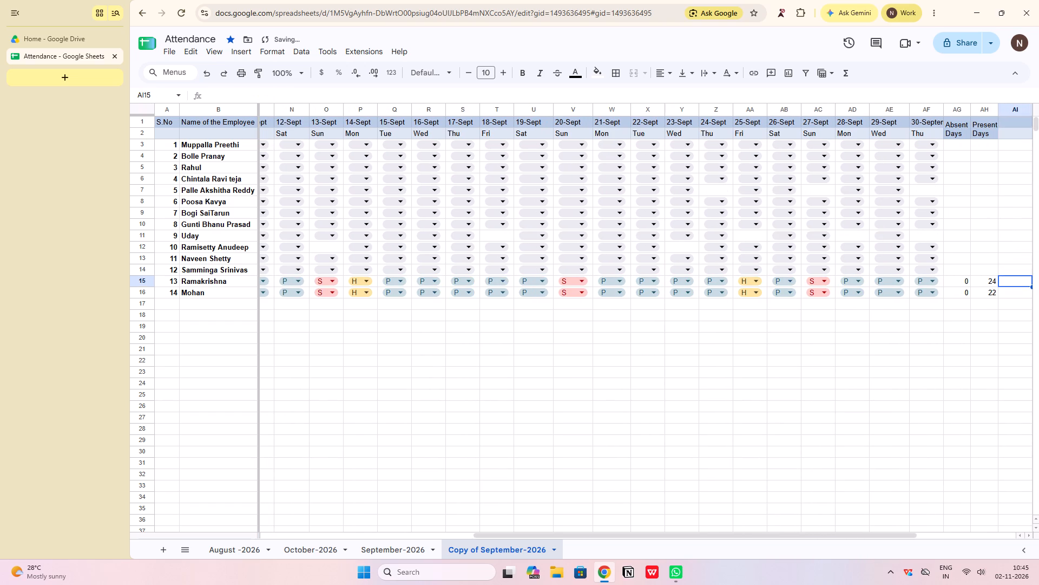
key("Left")
key("Left")
key("Left")
key("Left")
key("Left")
key("Left")
key("Left")
key("Left")
key("Left")
key("Left")
key("Left")
key("Left")
key("Left")
key("Left")
key("Left")
key("Left")
key("Left")
key("Left")
key("Left")
key("Left")
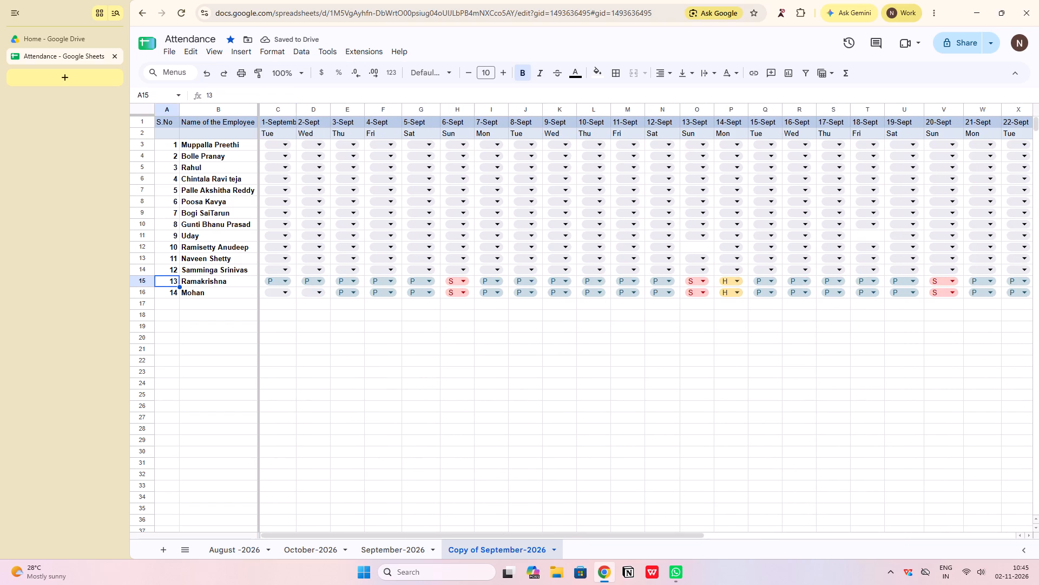
key("Right")
key("Right")
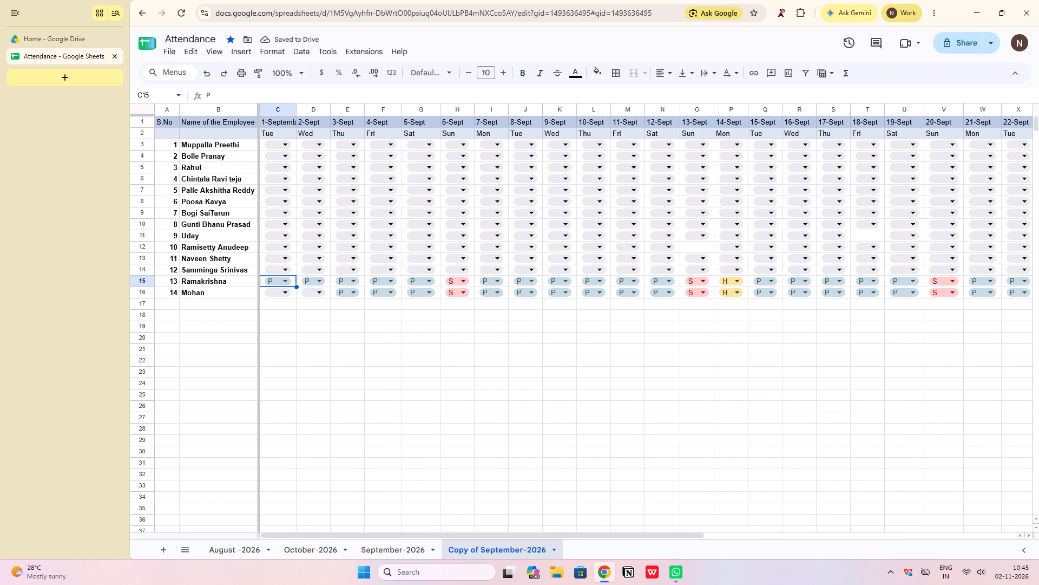
key("BackSpace")
key("Tab")
key("BackSpace")
key("Tab")
key("BackSpace")
key("Tab")
key("BackSpace")
key("Tab")
key("BackSpace")
key("Tab")
key("BackSpace")
key("Tab")
key("BackSpace")
key("Tab")
key("BackSpace")
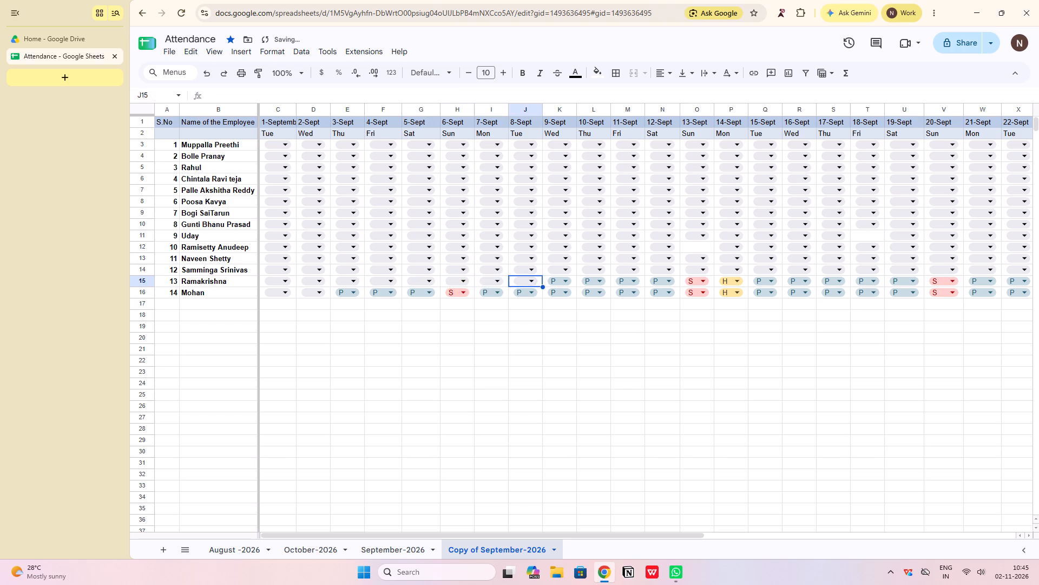
key("Tab")
key("BackSpace")
key("Tab")
key("BackSpace")
key("Tab")
key("BackSpace")
key("Tab")
key("BackSpace")
key("Tab")
key("BackSpace")
key("Tab")
key("BackSpace")
key("Tab")
key("BackSpace")
key("Tab")
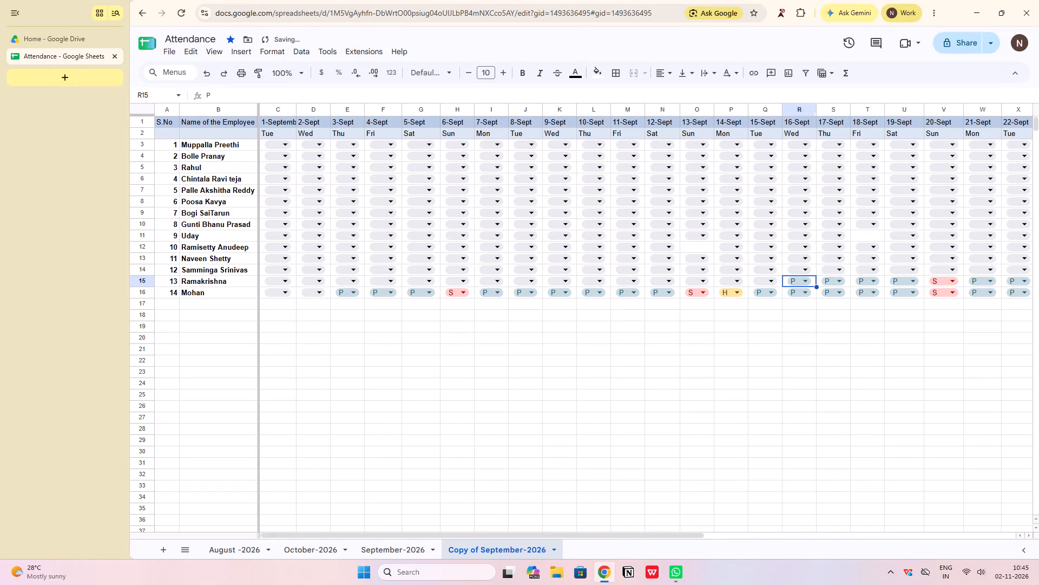
key("BackSpace")
key("Tab")
key("BackSpace")
key("Tab")
key("BackSpace")
key("Tab")
key("BackSpace")
key("Tab")
key("BackSpace")
key("Tab")
key("BackSpace")
key("Tab")
key("BackSpace")
key("Tab")
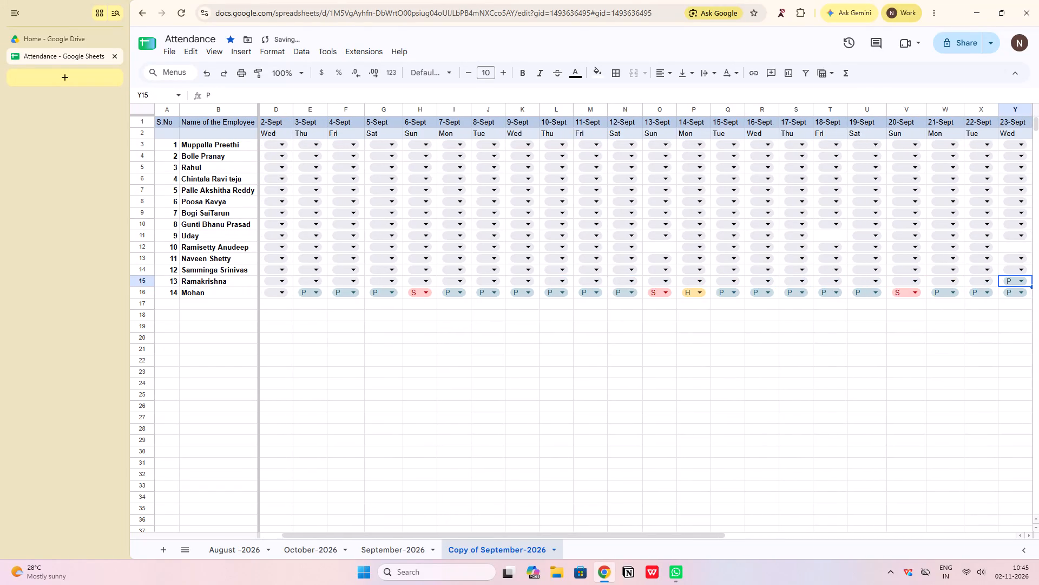
key("BackSpace")
key("Tab")
key("BackSpace")
key("Tab")
key("BackSpace")
key("Tab")
key("BackSpace")
key("Tab")
key("BackSpace")
key("Tab")
key("BackSpace")
key("Tab")
key("BackSpace")
key("Tab")
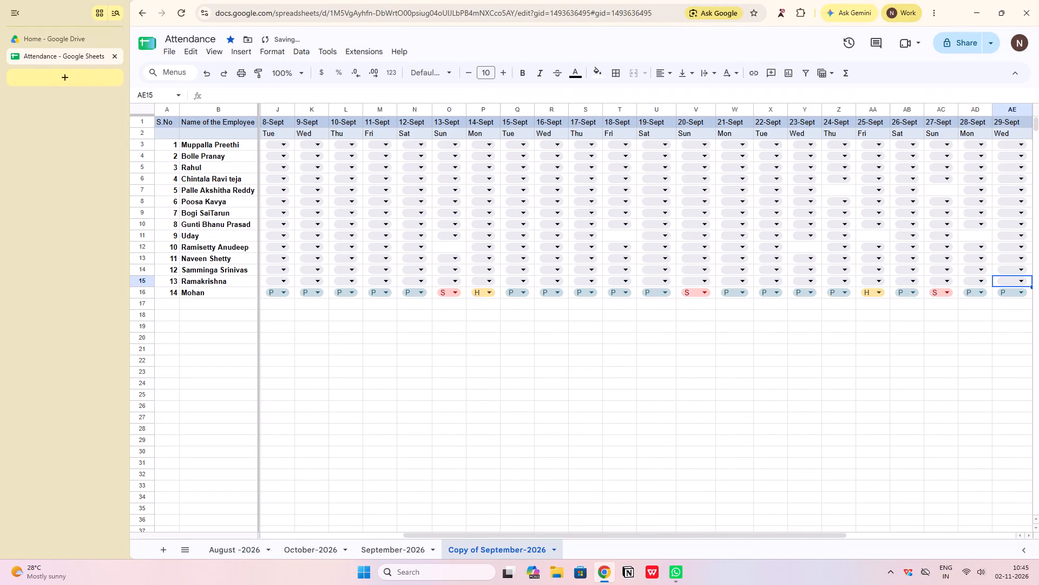
key("BackSpace")
key("Tab")
key("BackSpace")
key("Tab")
key("BackSpace")
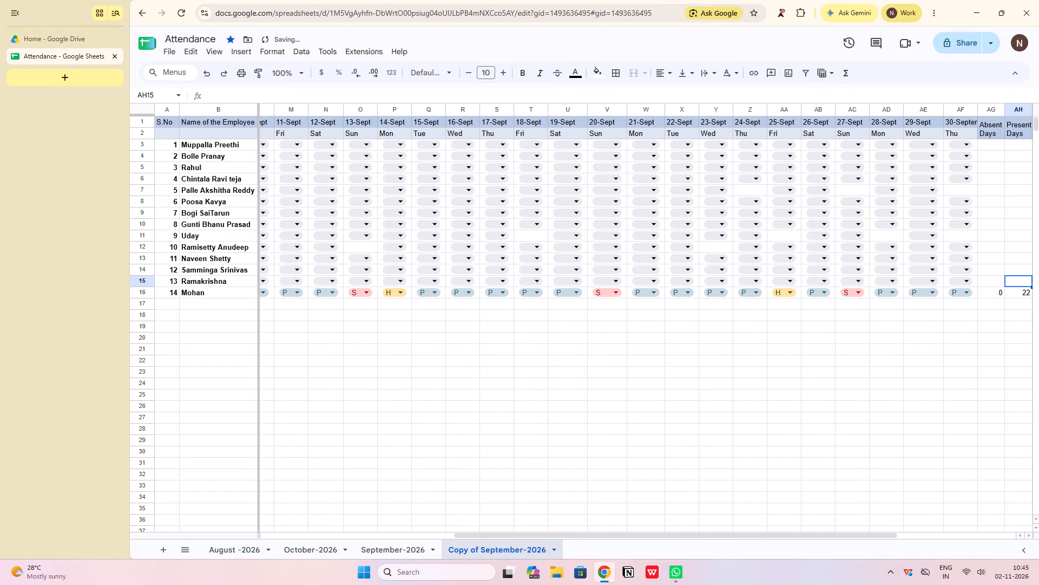
Clear the fourteenth employee's row 16 on the copied sheet, from 3-Sept through 30-Sept plus Absent Days and Present Days.
key("Down")
key("Left")
key("Left")
key("Left")
key("Left")
key("Left")
key("Left")
key("Left")
key("Left")
key("Left")
key("Left")
key("Left")
key("Left")
key("Left")
key("Left")
key("Left")
key("Left")
key("Left")
key("Left")
key("Left")
key("Left")
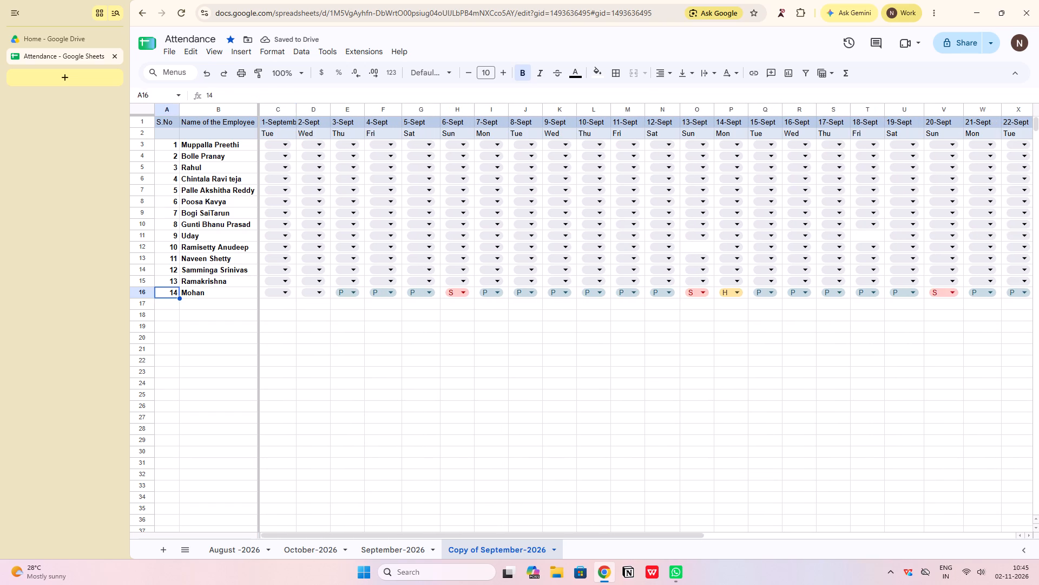
key("Right")
key("Right")
key("Right")
key("Right")
key("Tab")
key("BackSpace")
key("Tab")
key("BackSpace")
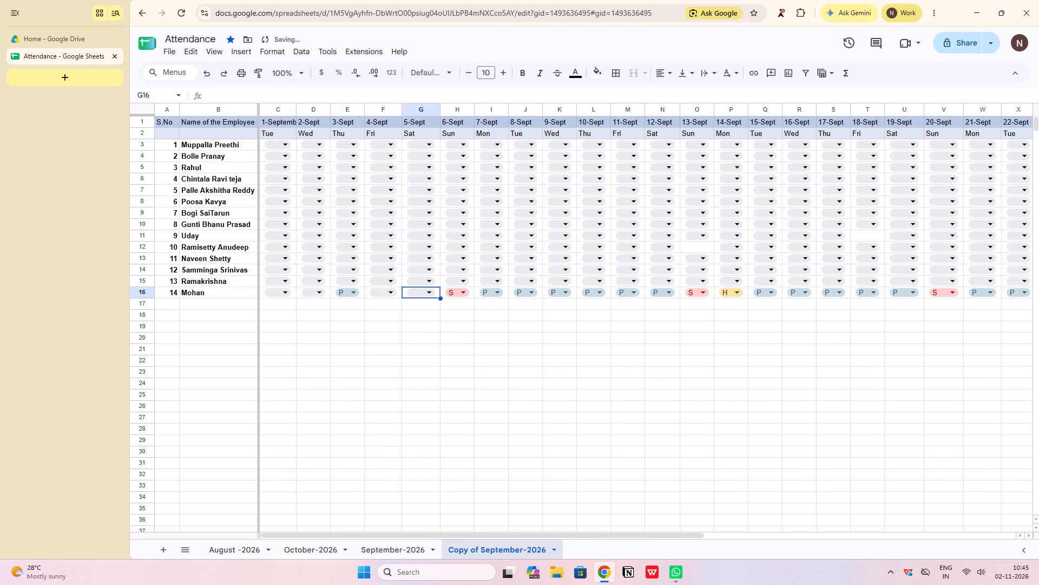
key("Tab")
key("BackSpace")
key("Tab")
key("Left")
key("Left")
key("Left")
key("Left")
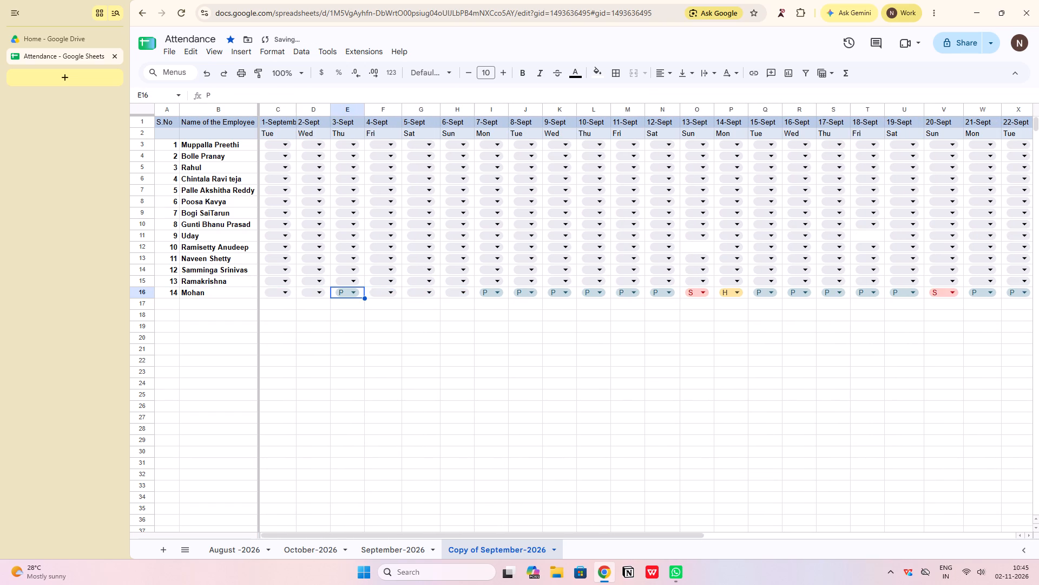
key("BackSpace")
key("Tab")
key("Tab")
key("Tab")
key("Tab")
key("BackSpace")
key("Tab")
key("BackSpace")
key("Tab")
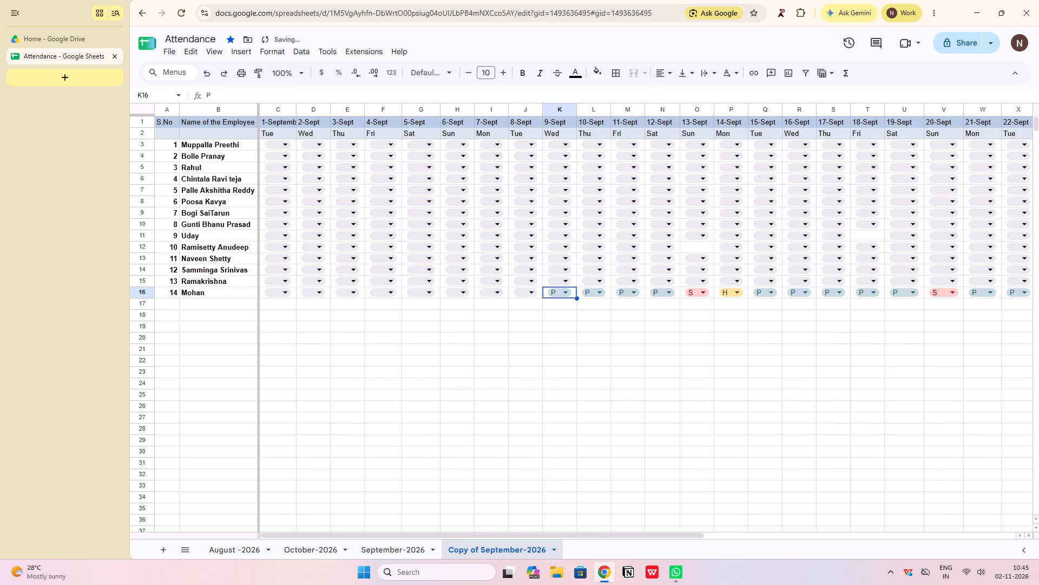
key("BackSpace")
key("Tab")
key("BackSpace")
key("Tab")
key("Tab")
key("BackSpace")
key("Left")
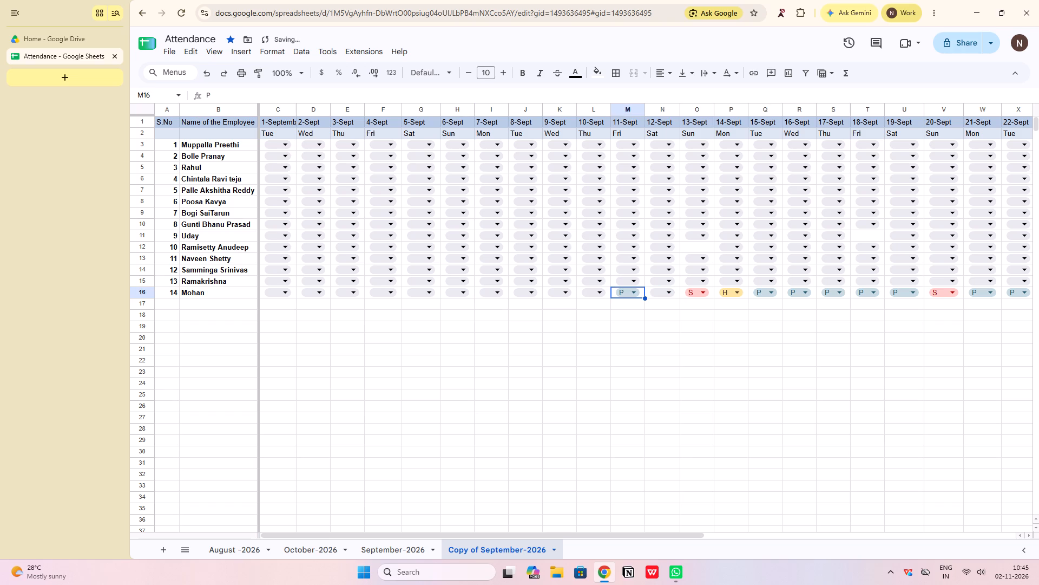
key("BackSpace")
key("Tab")
key("BackSpace")
key("Tab")
key("BackSpace")
key("Tab")
key("BackSpace")
key("Tab")
key("BackSpace")
key("Tab")
key("BackSpace")
key("Tab")
key("BackSpace")
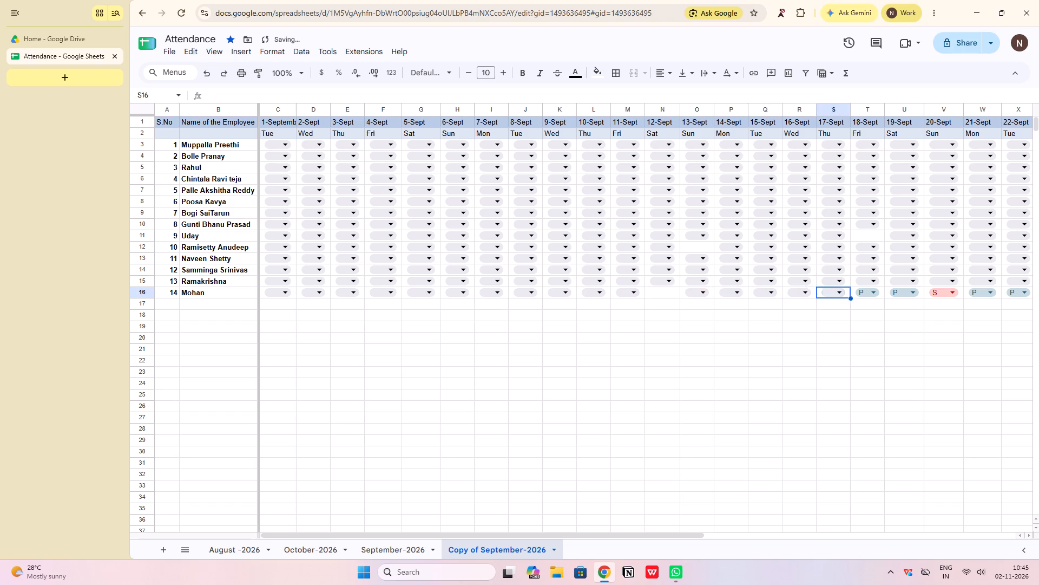
key("Tab")
key("BackSpace")
key("Tab")
key("BackSpace")
key("Tab")
key("BackSpace")
key("Tab")
key("BackSpace")
key("Tab")
key("BackSpace")
key("Tab")
key("BackSpace")
key("Tab")
key("BackSpace")
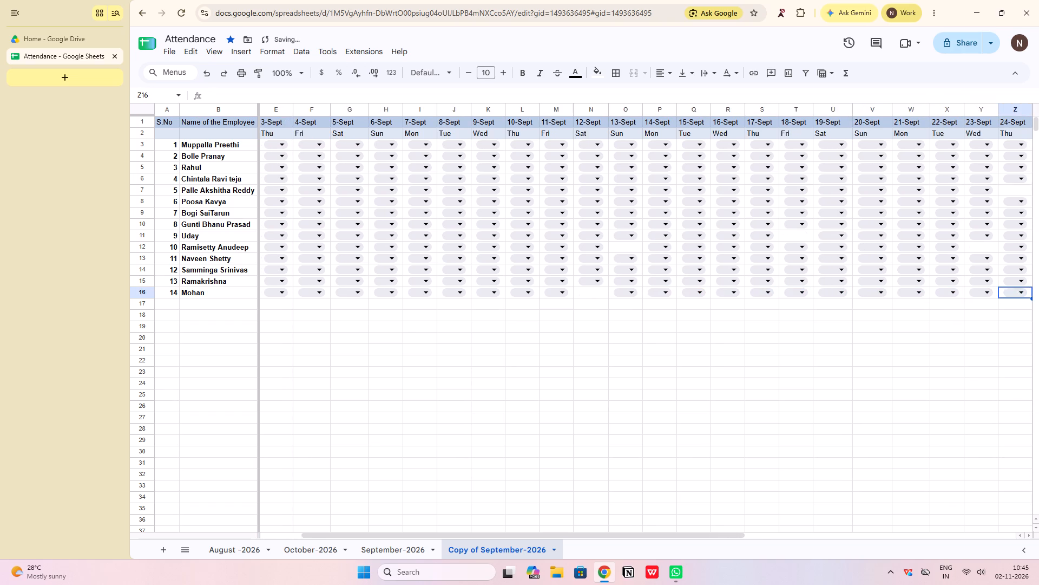
key("Tab")
key("BackSpace")
key("Tab")
key("BackSpace")
key("Tab")
key("Tab")
key("BackSpace")
key("Left")
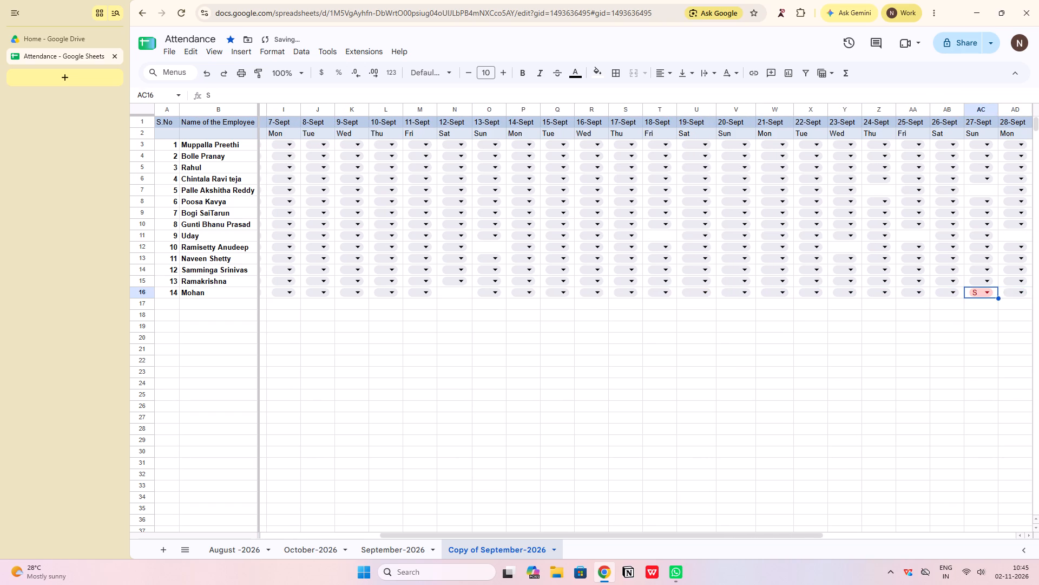
key("BackSpace")
key("Tab")
key("Tab")
key("BackSpace")
key("Tab")
key("BackSpace")
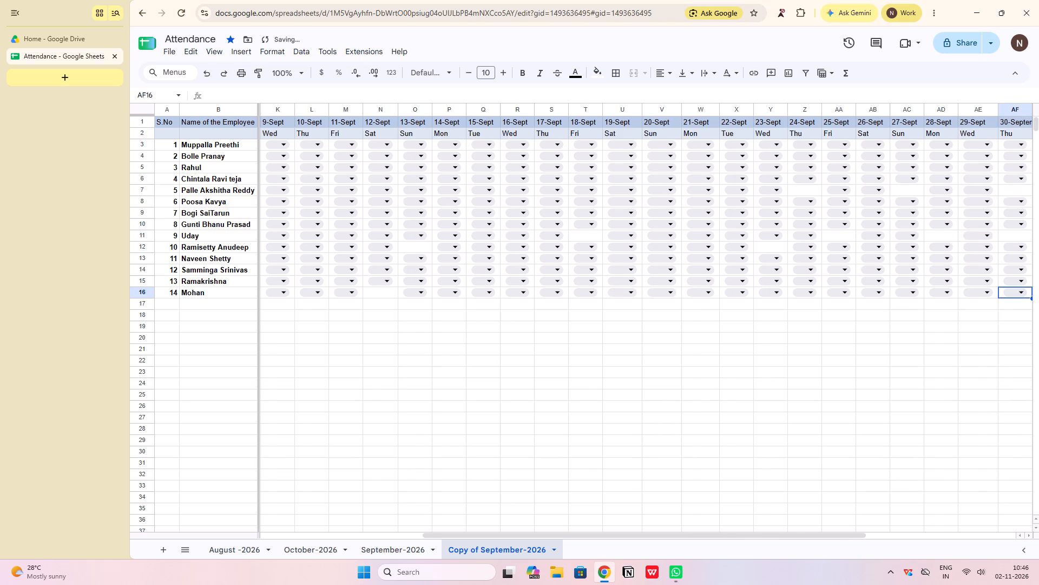
key("Tab")
key("BackSpace")
key("Tab")
key("BackSpace")
Replace the date headers in C1 through H1 with 1-Nov, 2-Nov, 3-Nov, 4-Nov, 5-Nov and 6-Nov.
key("Left")
key("Left")
key("Left")
key("Left")
key("Left")
key("Left")
key("Left")
key("Left")
key("Left")
key("Left")
key("Left")
key("Left")
key("Left")
key("Left")
key("Left")
key("Left")
key("Left")
key("Left")
key("Left")
key("Left")
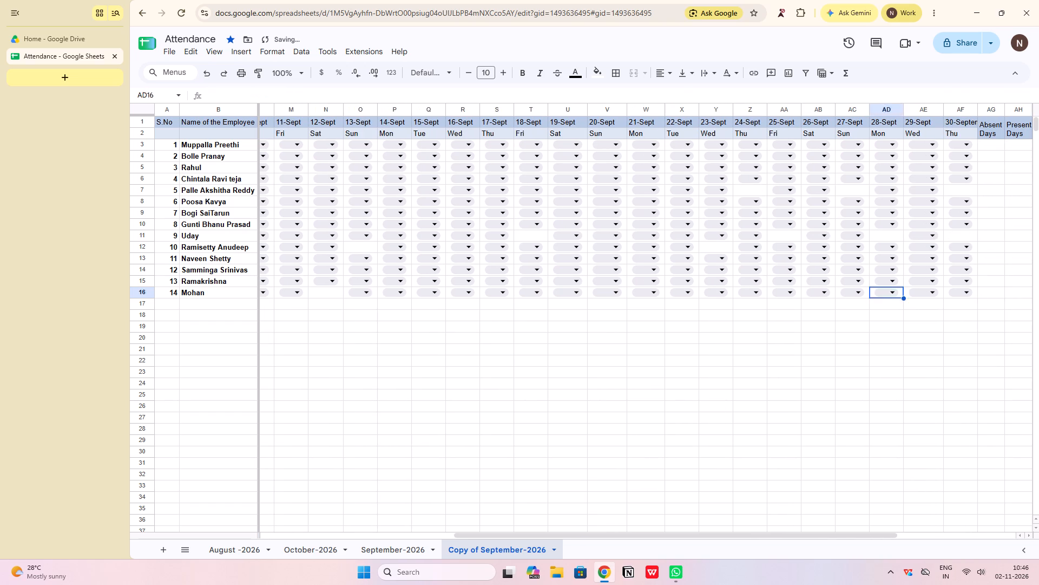
key("Right")
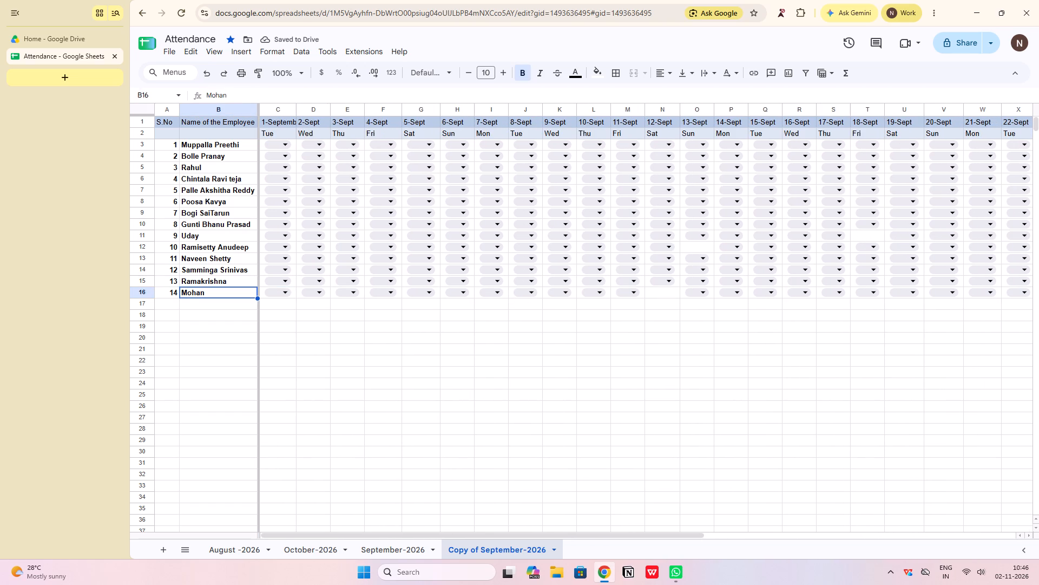
key("Up")
key("Up")
key("Up")
key("Up")
key("Up")
key("Up")
key("Up")
key("Up")
key("Up")
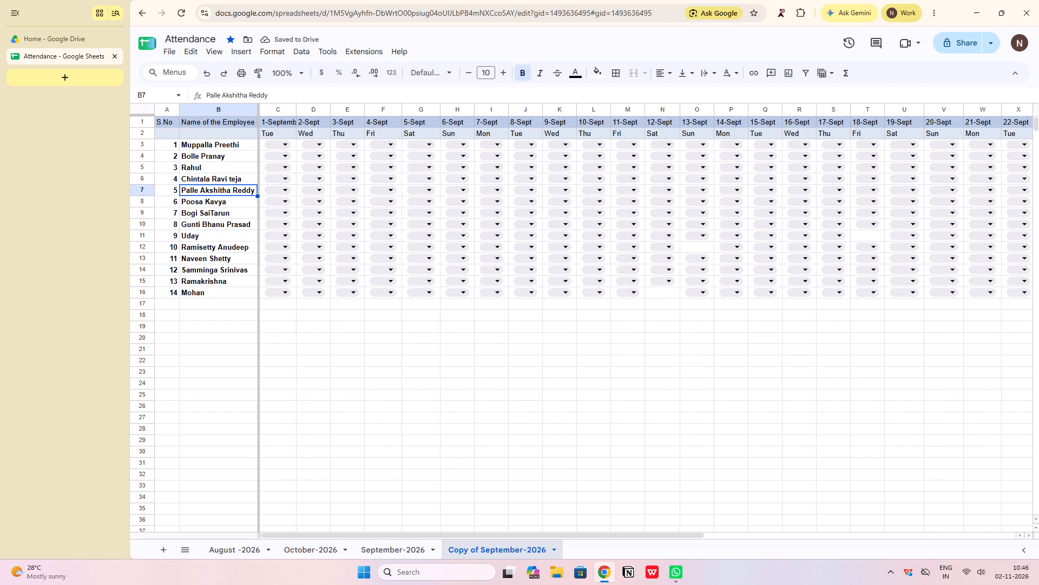
key("Up")
key("Up")
key("Up")
key("Up")
key("Up")
key("Up")
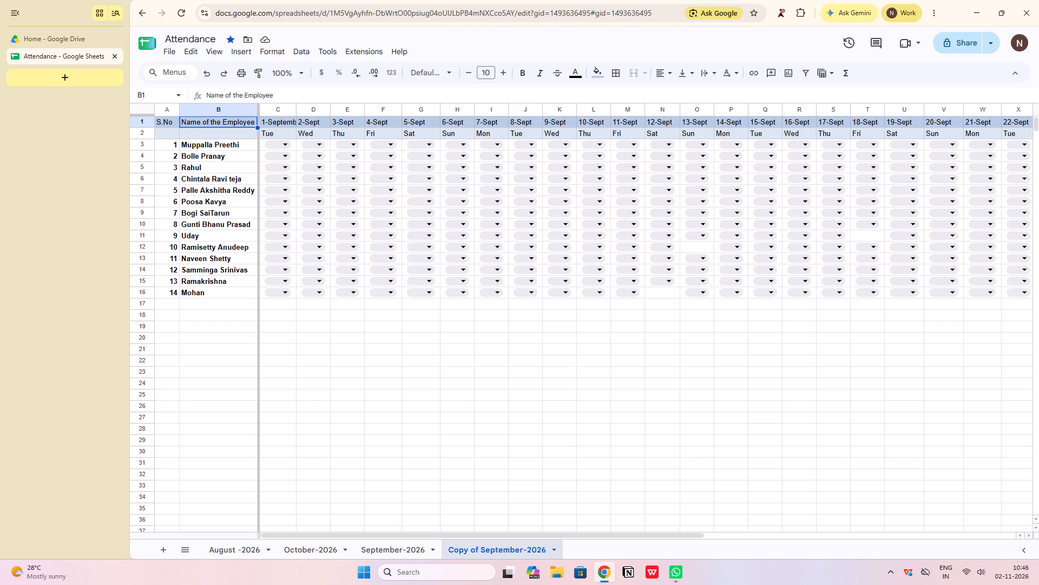
key("Right")
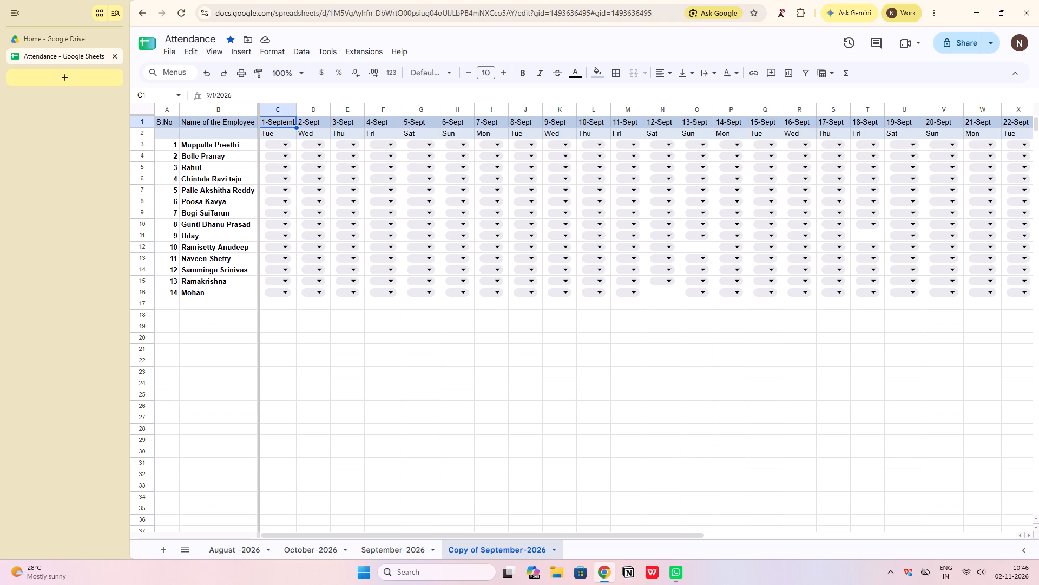
key("BackSpace")
type("1-")
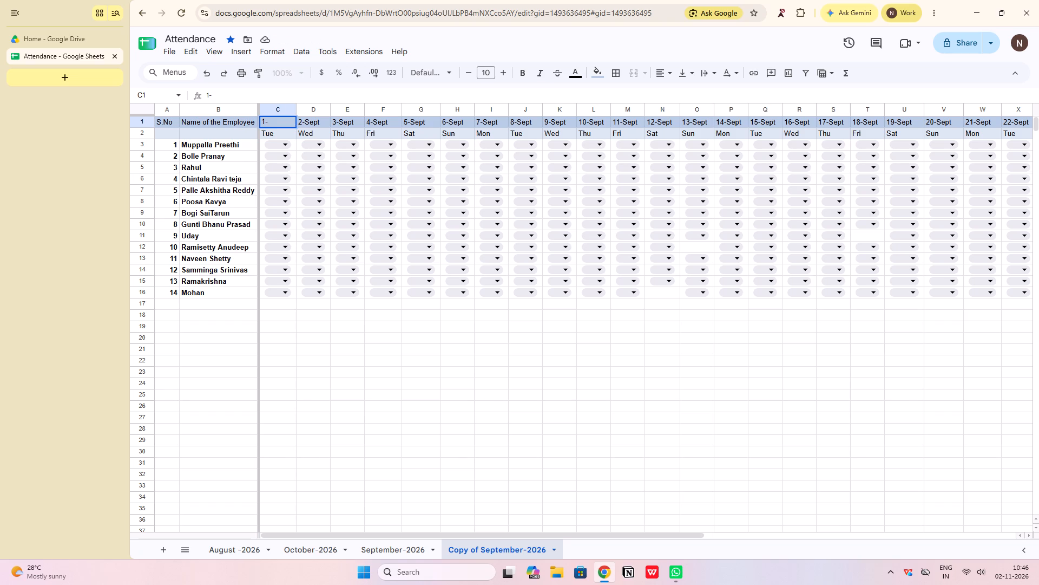
key("shift+n")
type("ov")
key("Right")
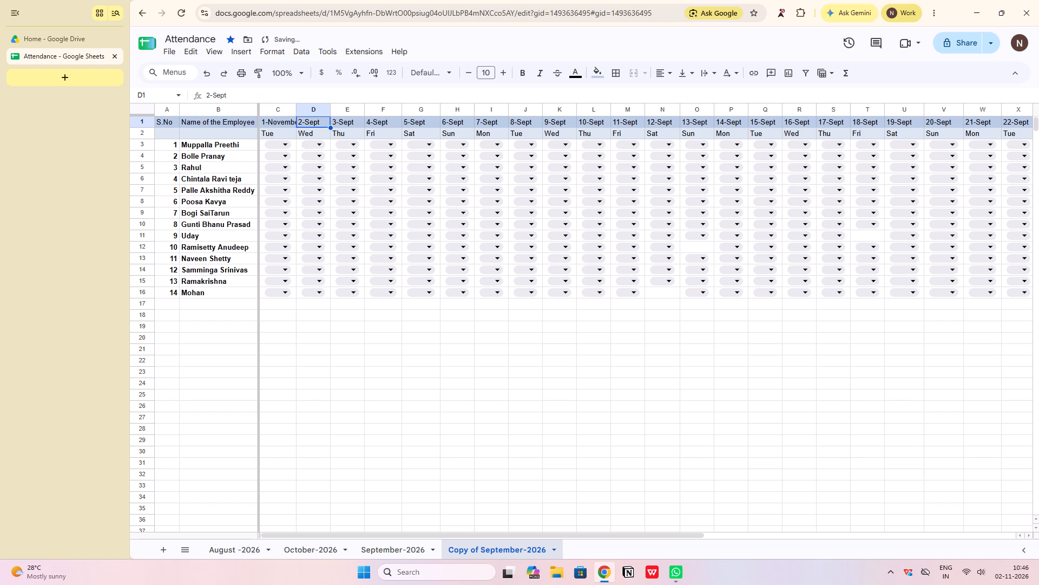
key("BackSpace")
key("2")
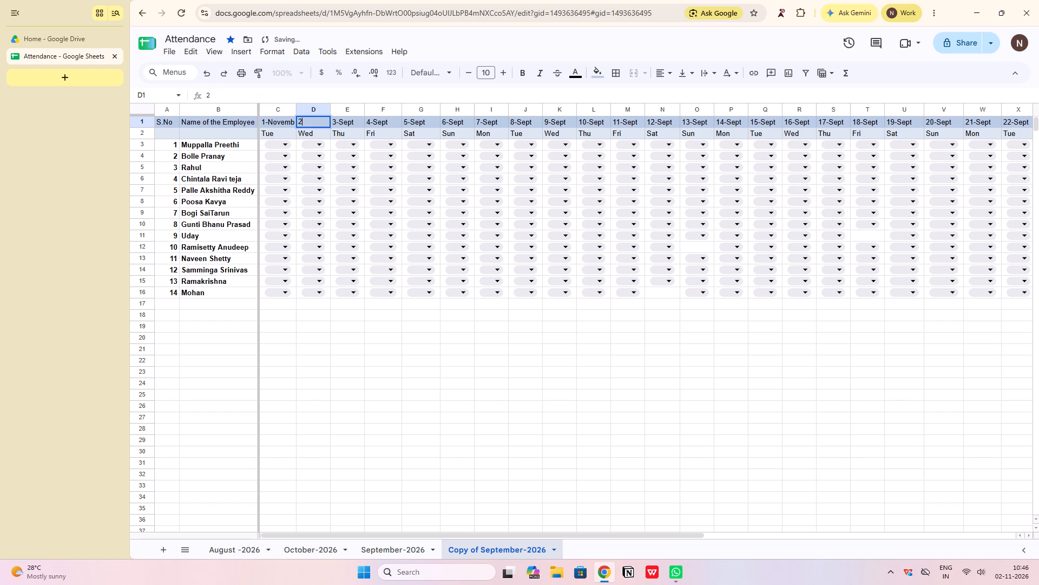
type("-Nov")
key("Right")
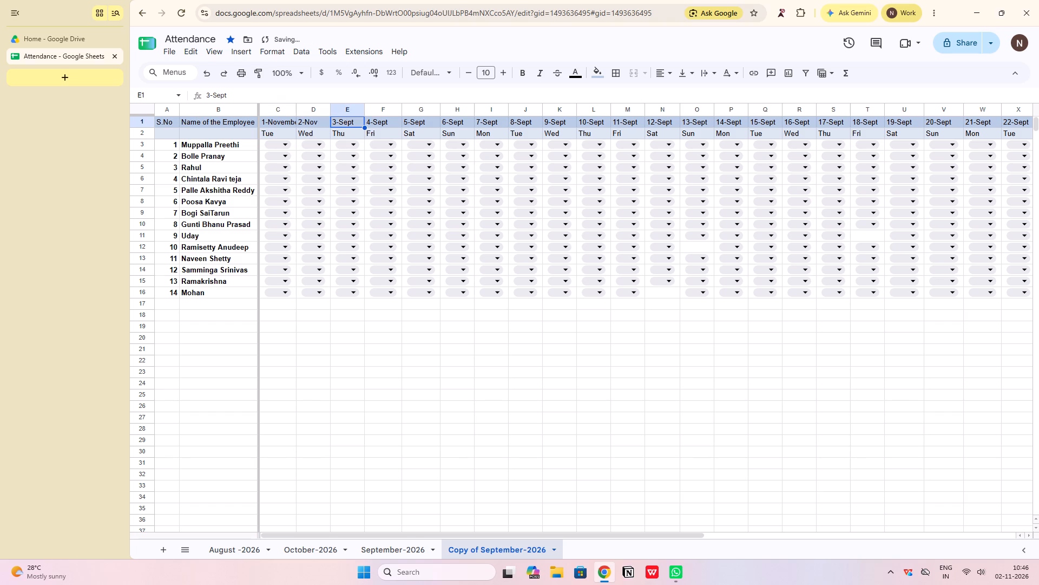
key("BackSpace")
type("3-")
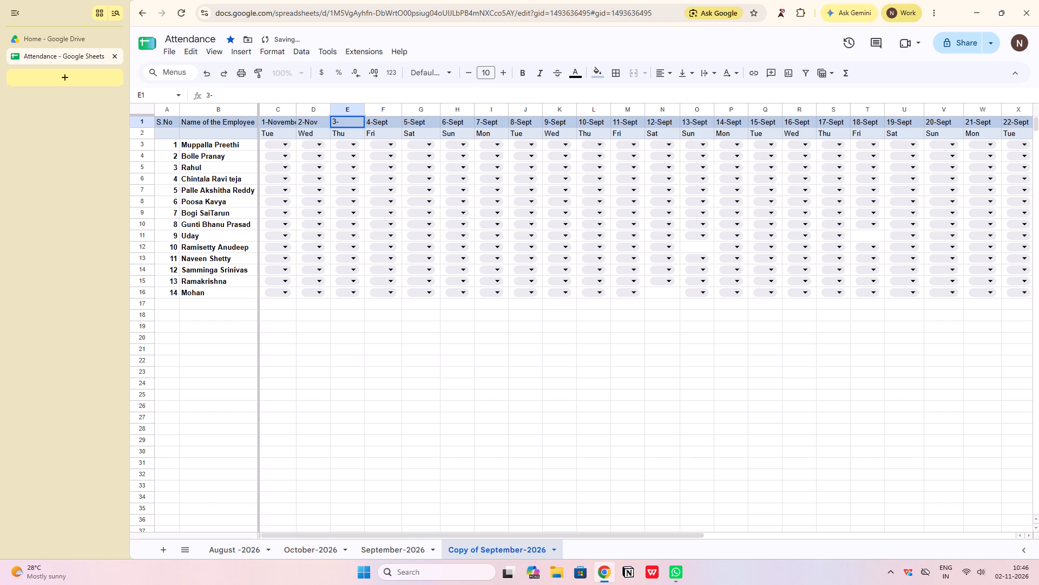
type("Nov")
key("Right")
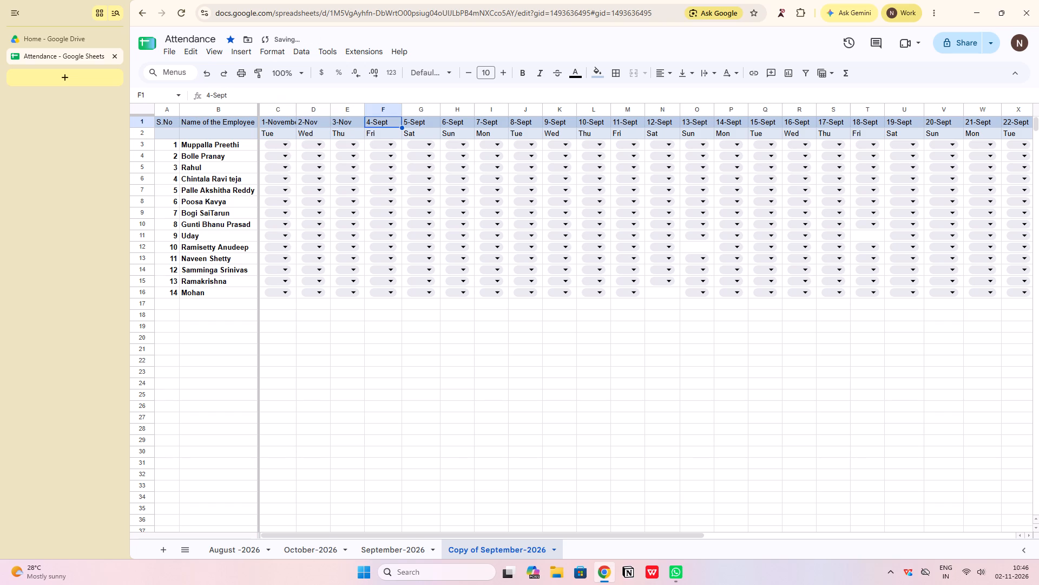
key("BackSpace")
type("4-")
type("Nov")
key("Right")
key("BackSpace")
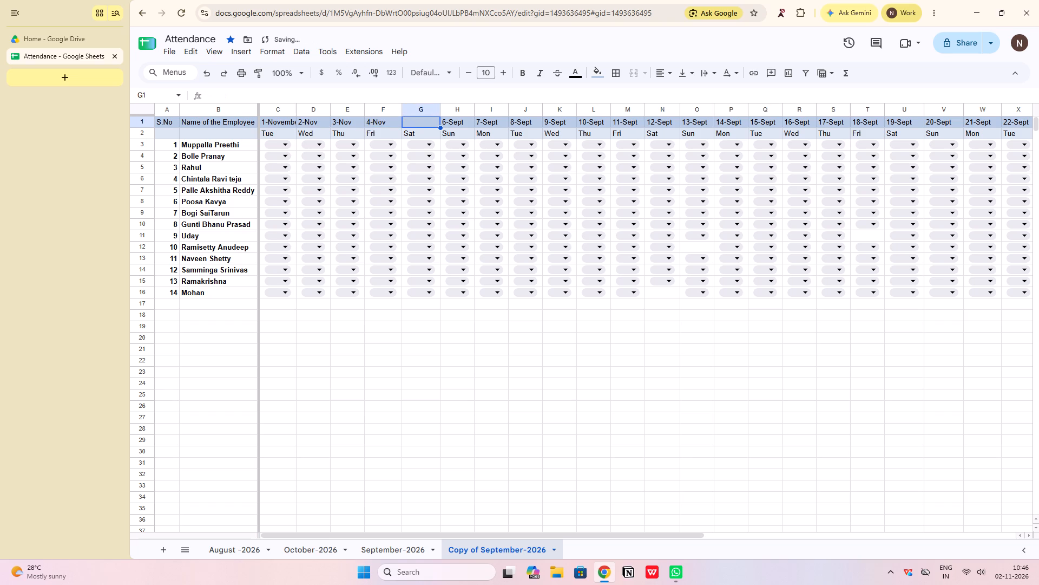
key("5")
type("-Nov")
key("Right")
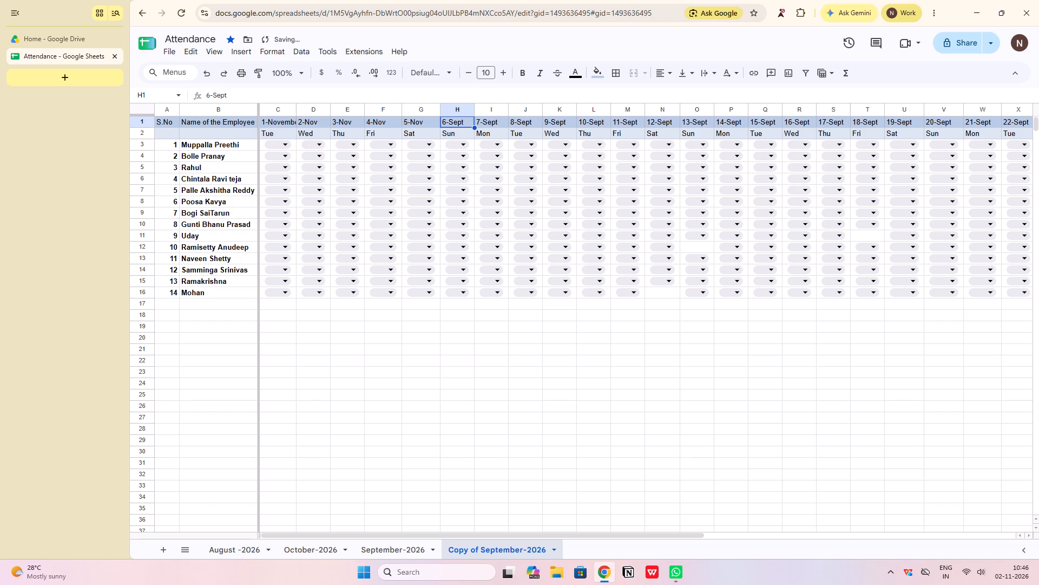
key("BackSpace")
type("6-")
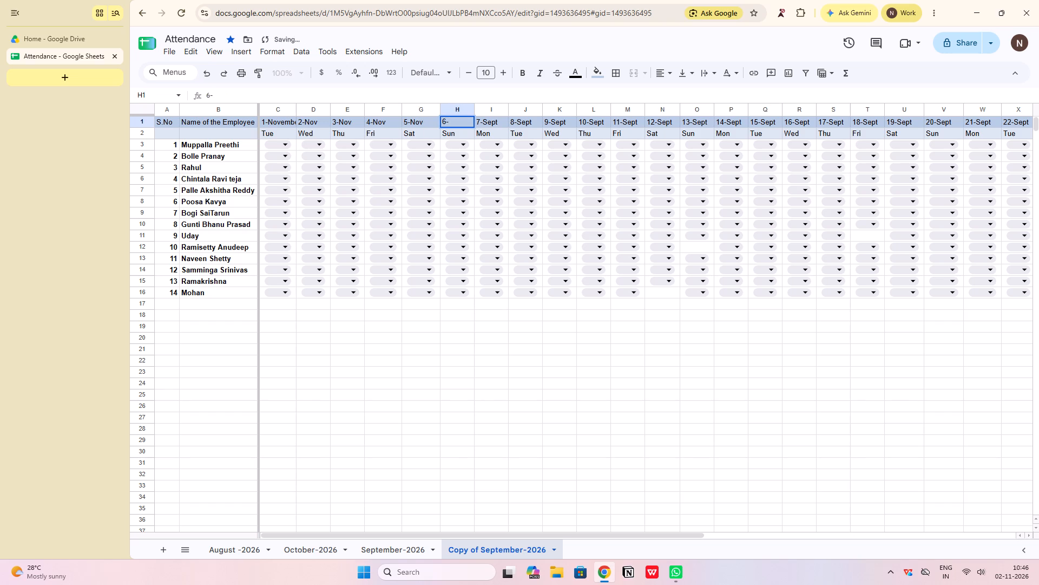
type("Nov")
key("Right")
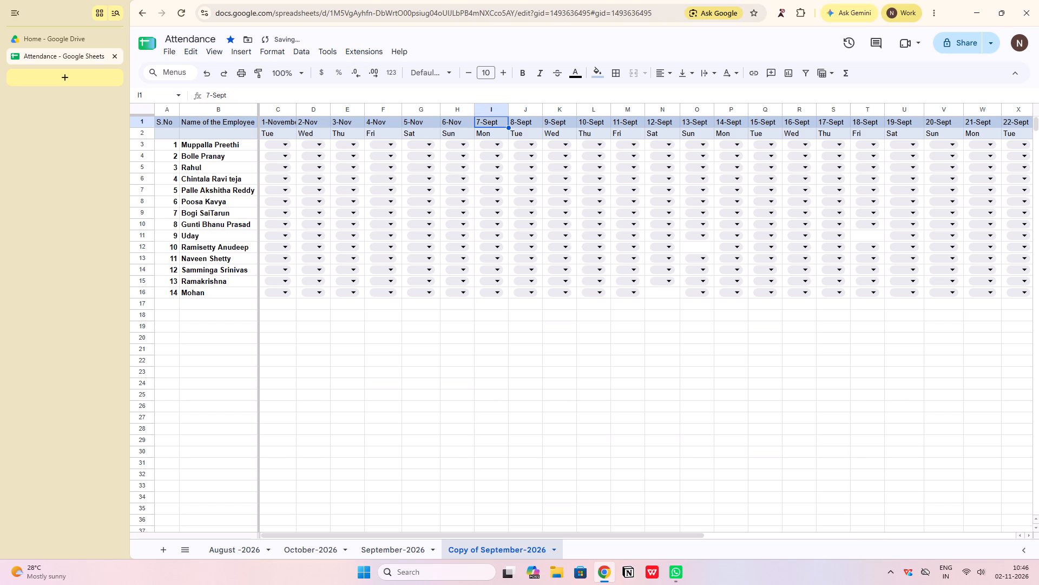
Replace the date headers in I1 through L1 with 7-Nov, 8-Nov, 9-Nov and 10-Nov.
key("BackSpace")
type("7-Nov")
key("Right")
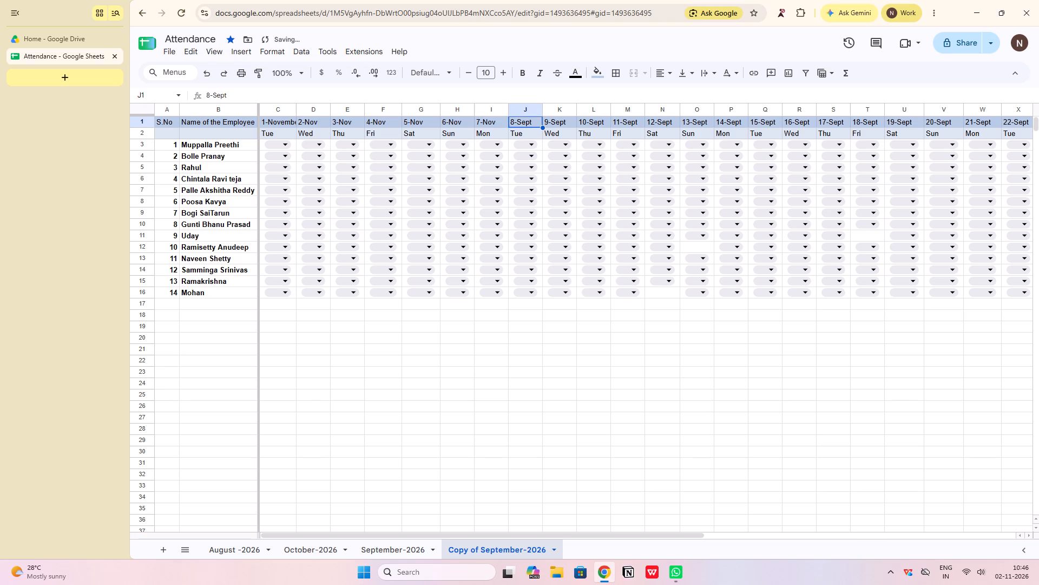
key("BackSpace")
type("8-")
type("Nov")
key("Right")
key("BackSpace")
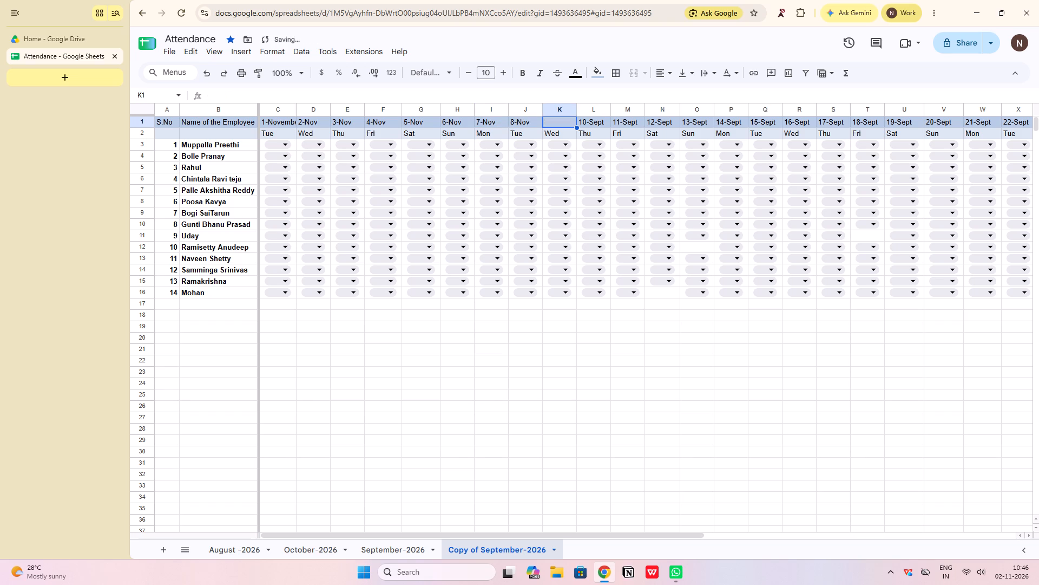
type("9-Nov")
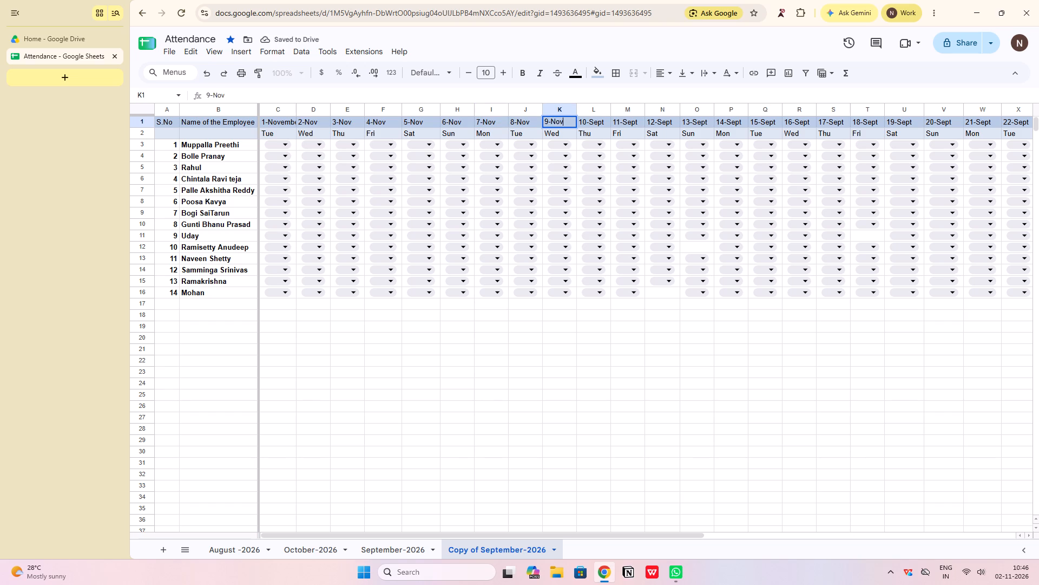
key("Right")
key("BackSpace")
type("10-NOv")
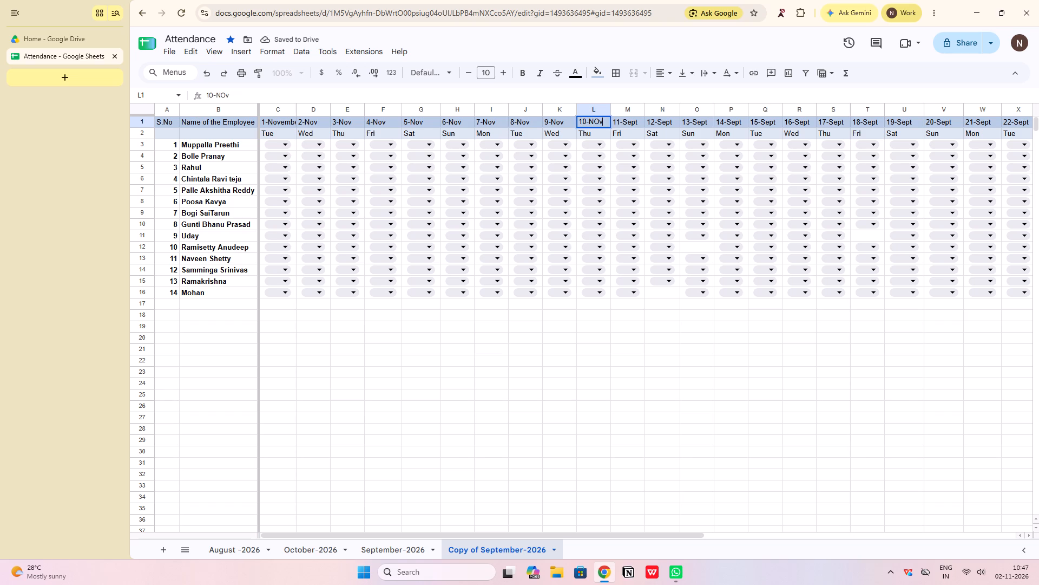
key("Right")
Replace the date headers in M1 through O1 with 11-Nov, 12-Nov and 13-Nov.
key("BackSpace")
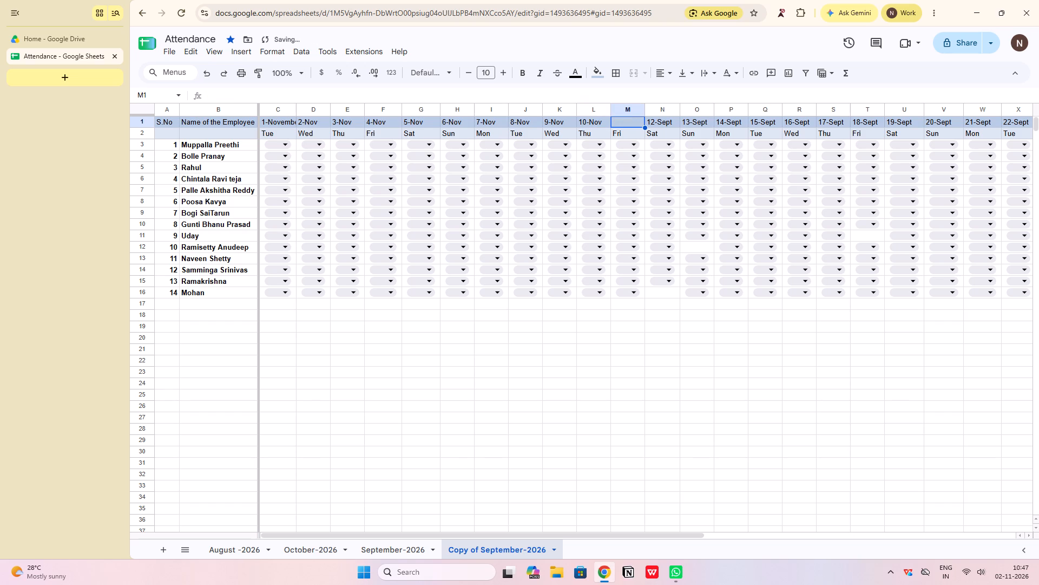
type("11")
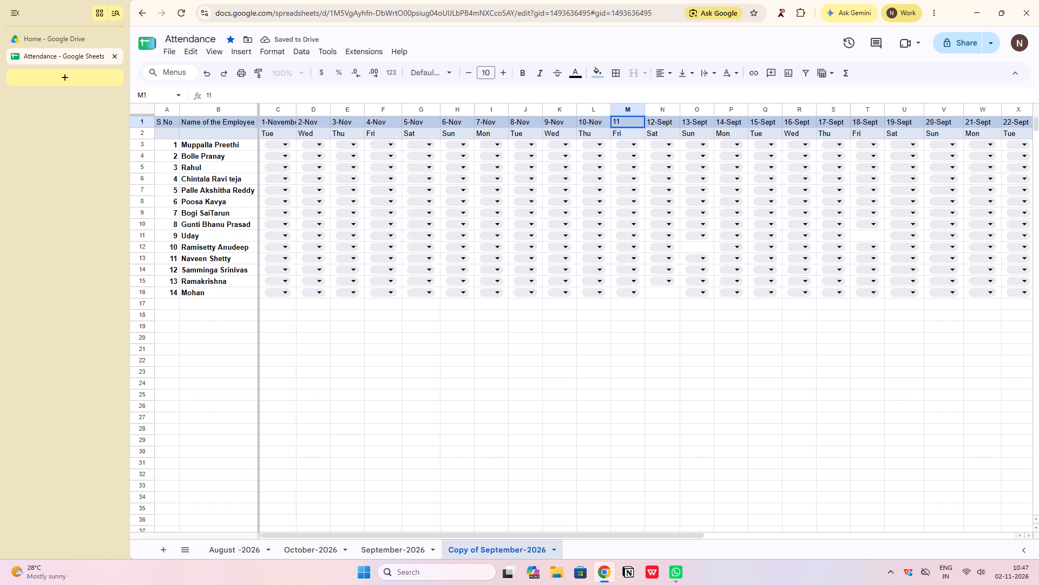
type("-Nov")
key("Right")
key("BackSpace")
type("12-Nov")
key("Right")
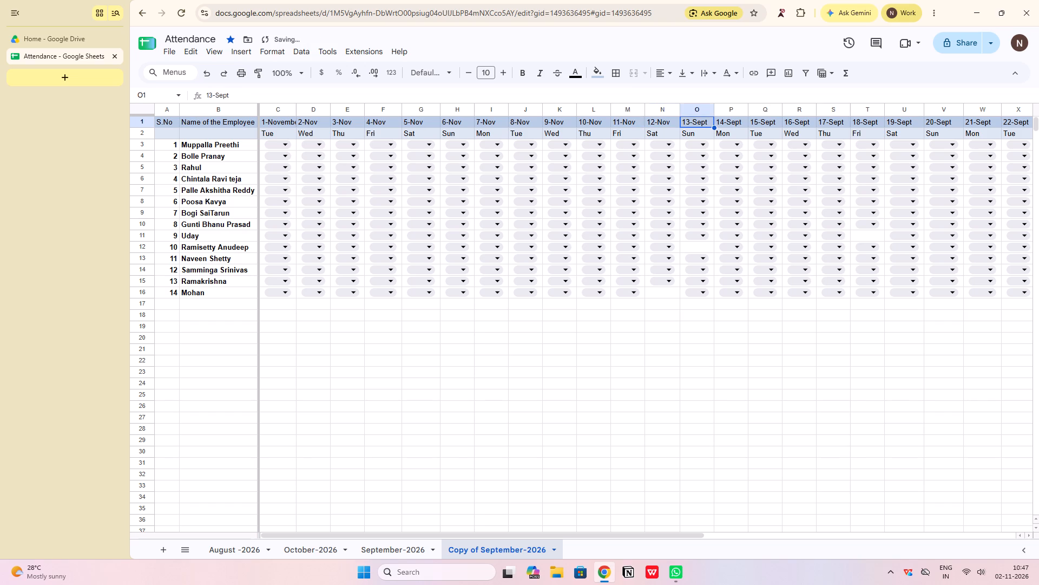
key("BackSpace")
type("13-+")
key("BackSpace")
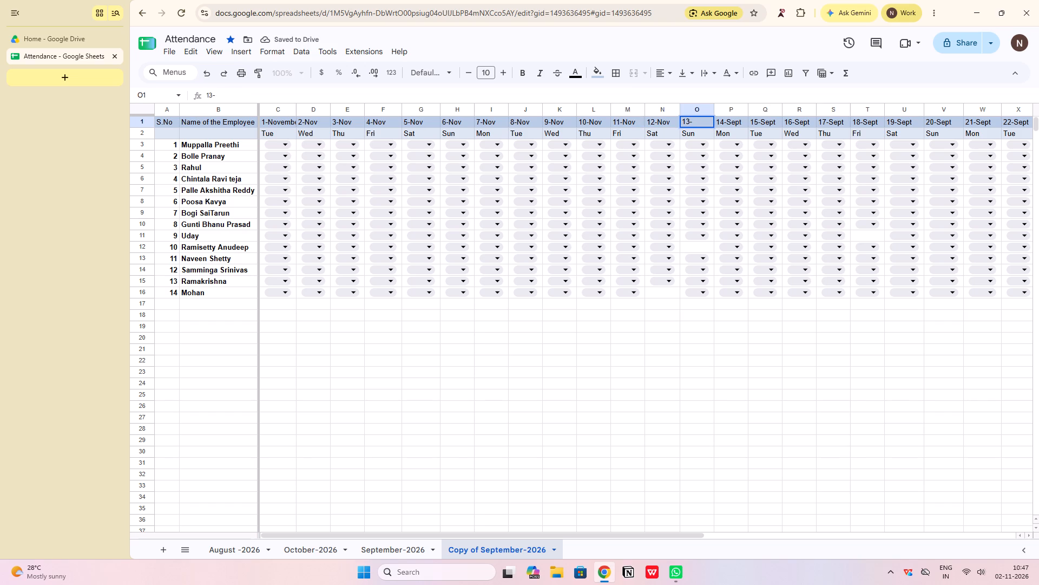
type("NOv")
key("BackSpace")
key("BackSpace")
type("ov")
key("Right")
Replace the date headers in P1 through S1 with 14-Nov, 15-Nov, 16-Nov and 17-Nov.
key("BackSpace")
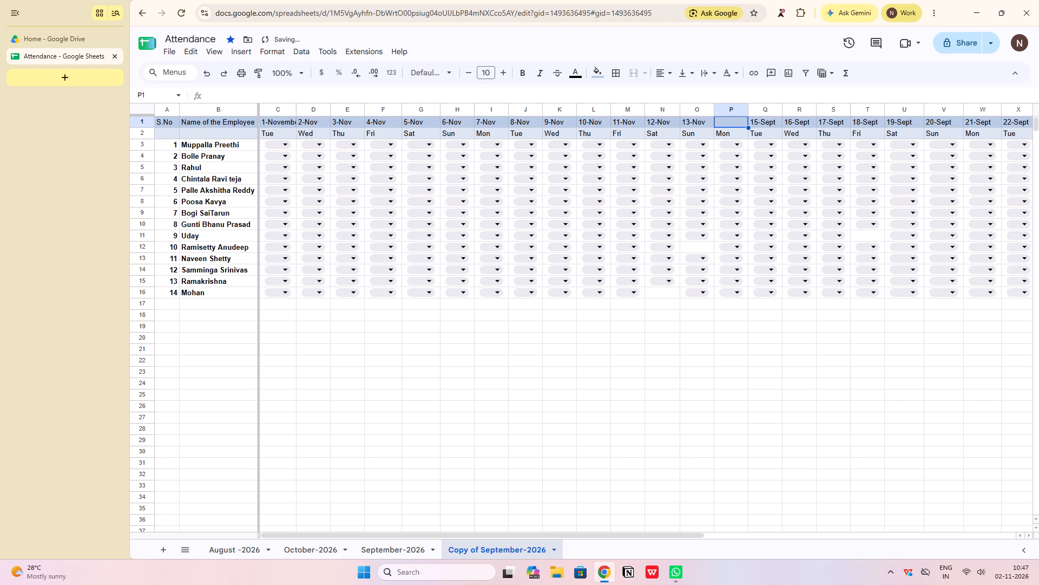
type("14-Nov")
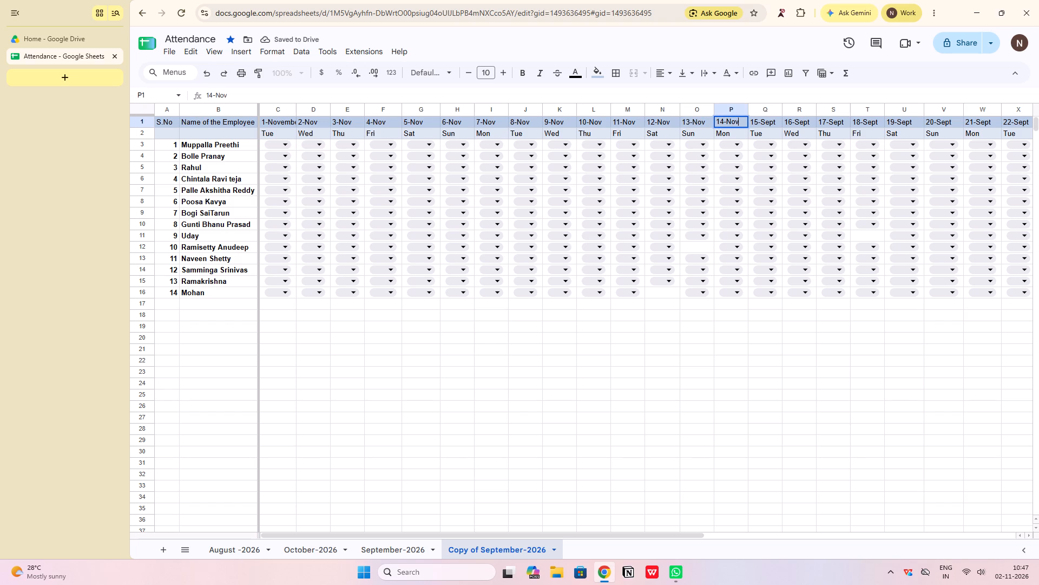
key("Right")
key("BackSpace")
type("15-Nov")
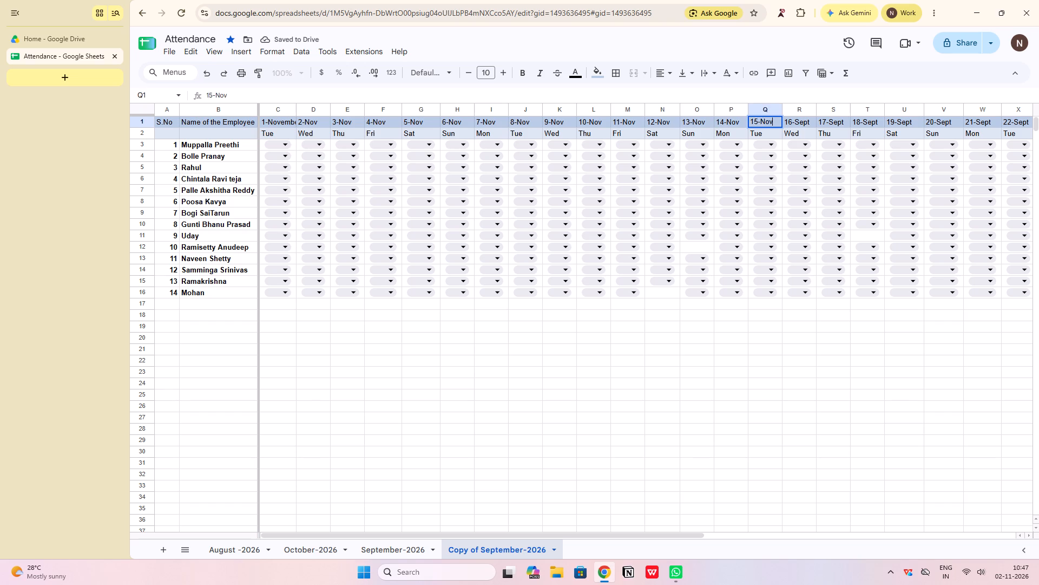
key("Right")
key("BackSpace")
type("16-Nov")
key("Right")
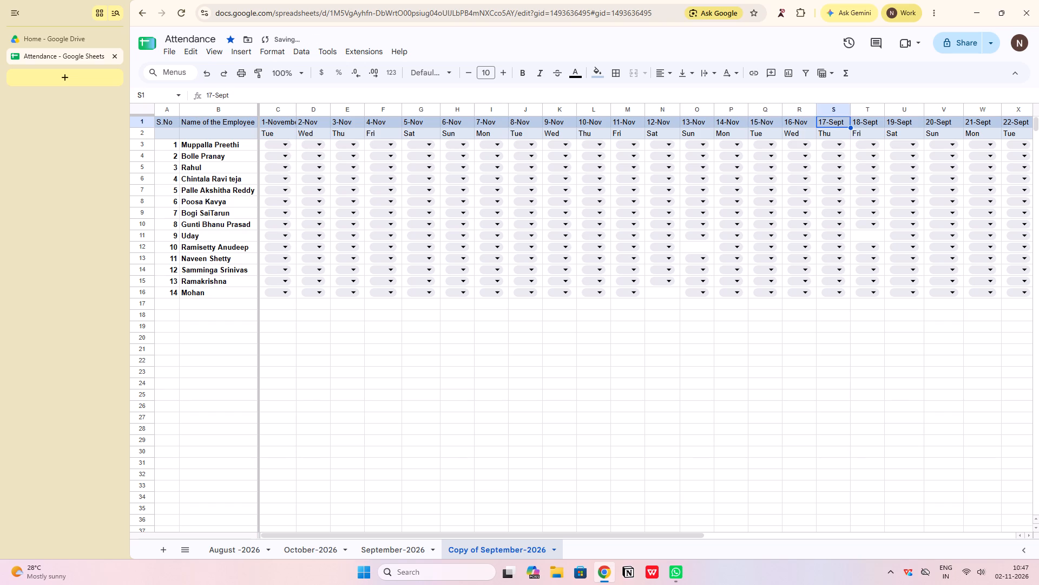
key("BackSpace")
type("17-Nov")
key("Right")
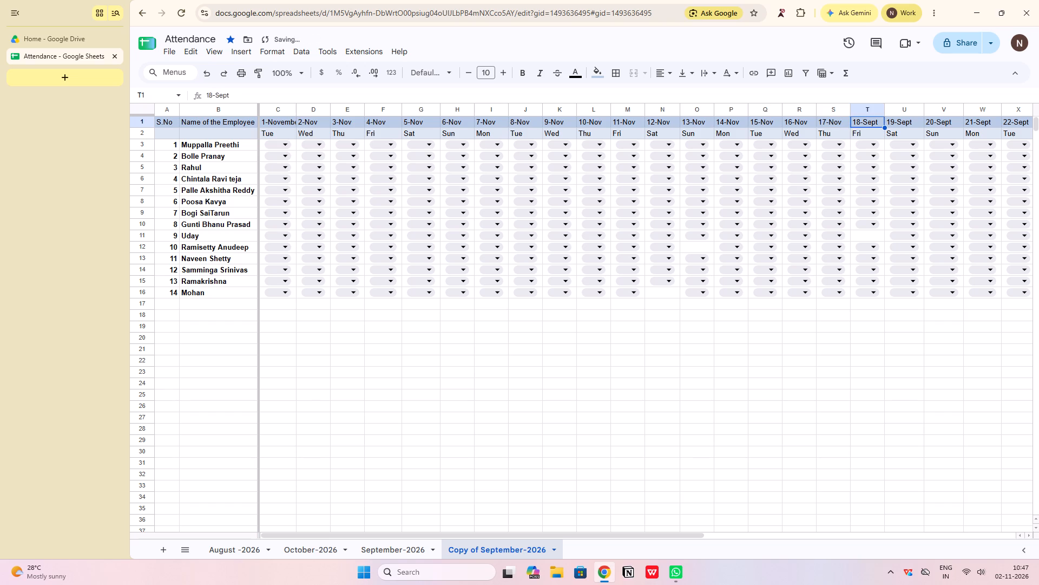
Replace the date headers in T1 through W1 with 18-Nov, 19-Nov, 20-Nov and 21-Nov.
key("BackSpace")
type("18-Nov")
key("Right")
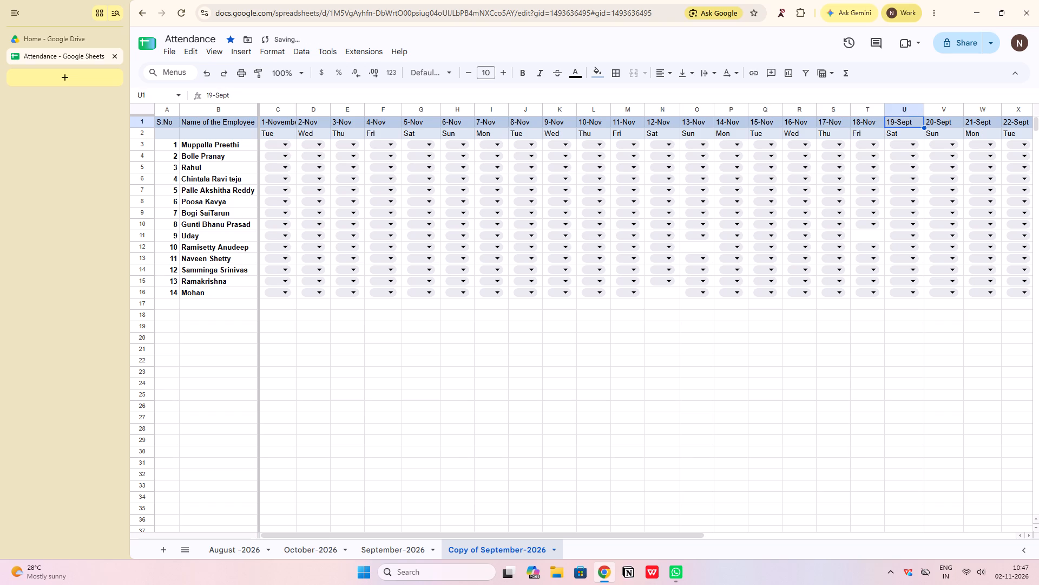
key("BackSpace")
type("19-Nov")
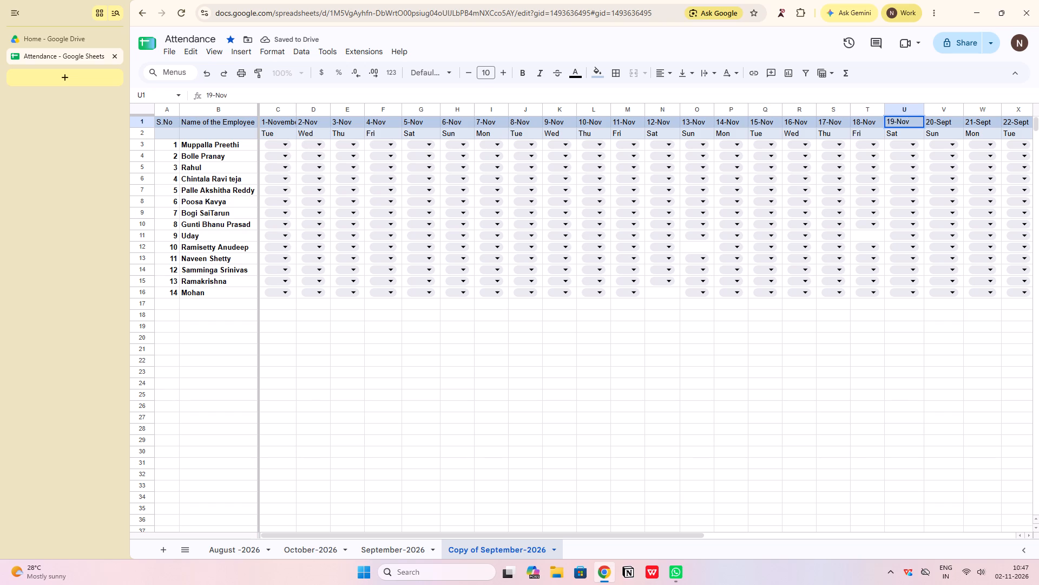
key("Right")
key("BackSpace")
type("20-Nov")
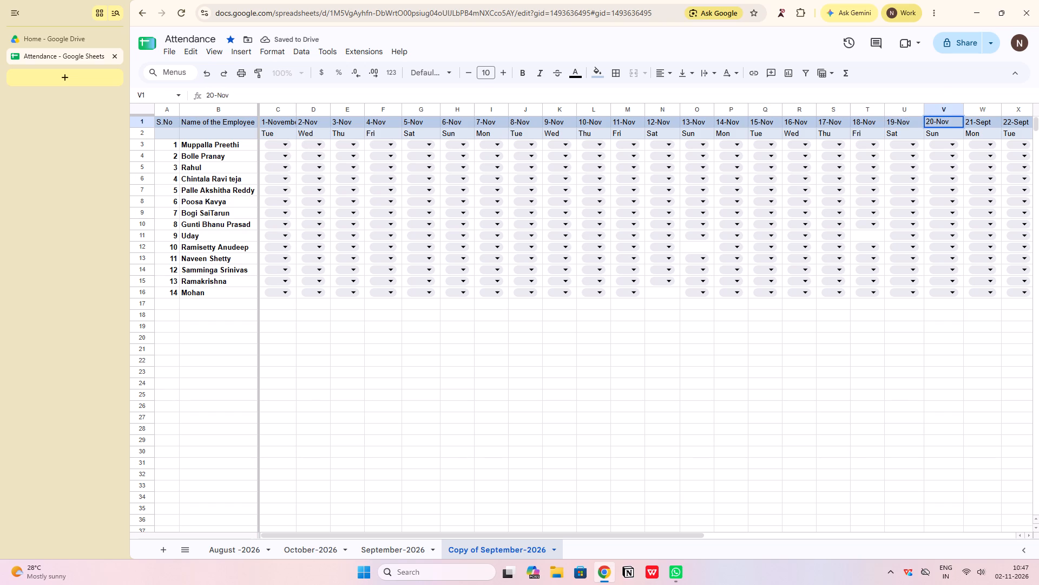
key("Right")
key("BackSpace")
type("21-Nov")
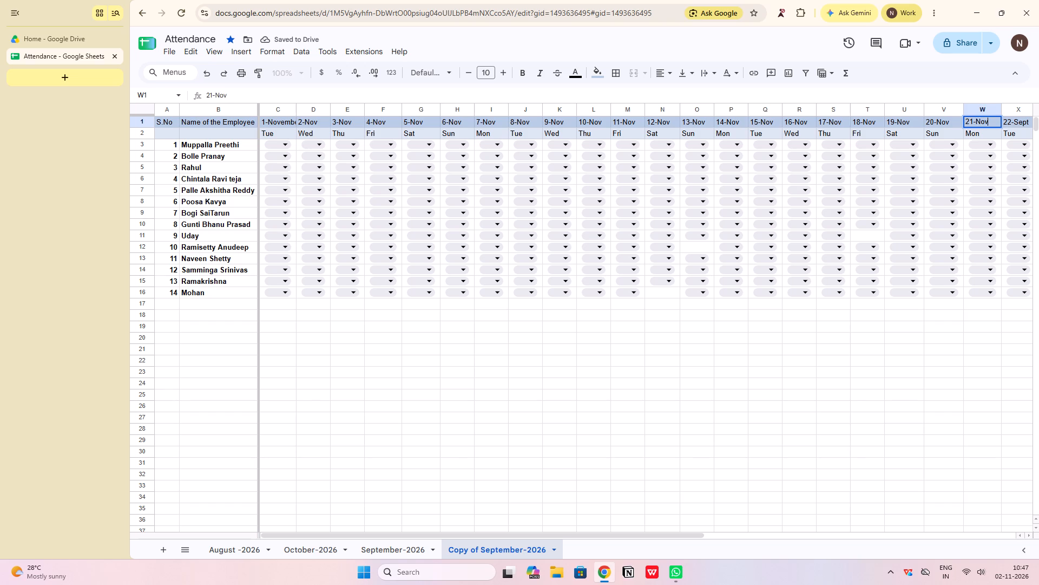
key("Right")
Replace the date headers in X1 through Z1 with 22-Nov, 23-Nov and 24-Nov.
key("BackSpace")
type("22-Nov")
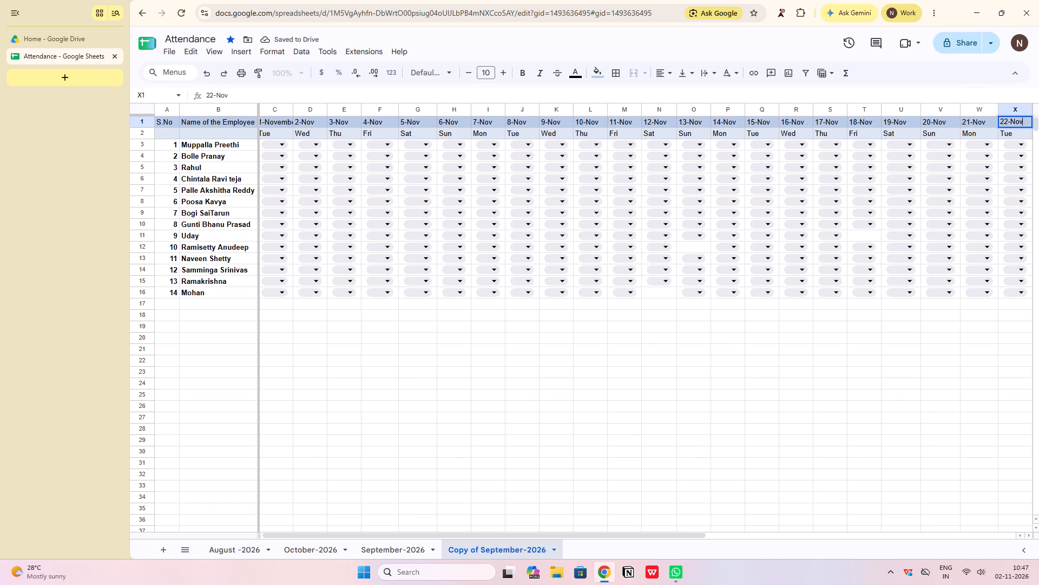
key("Right")
key("BackSpace")
type("23-Nov")
key("Right")
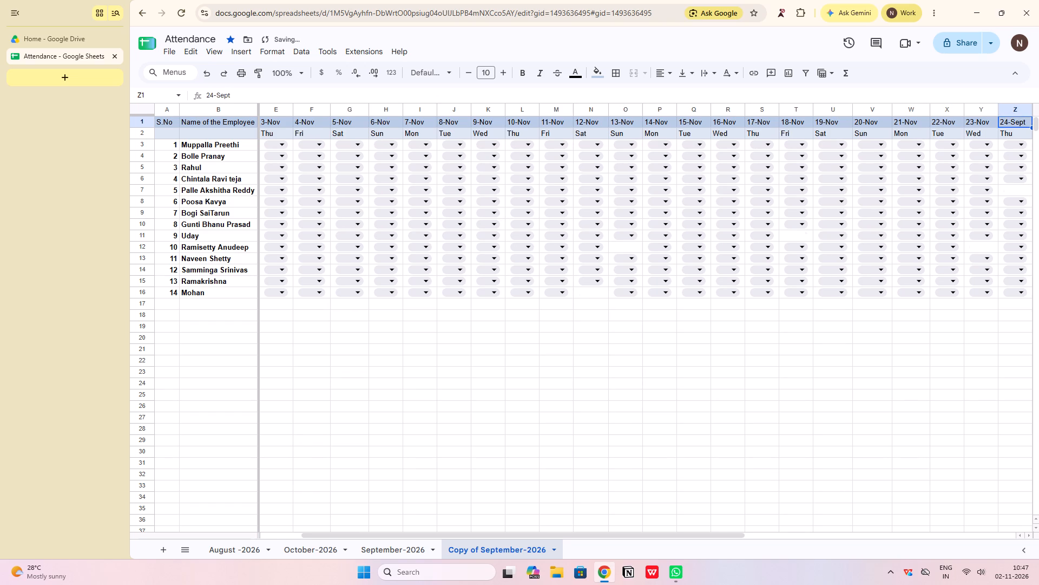
key("BackSpace")
type("24-Nob")
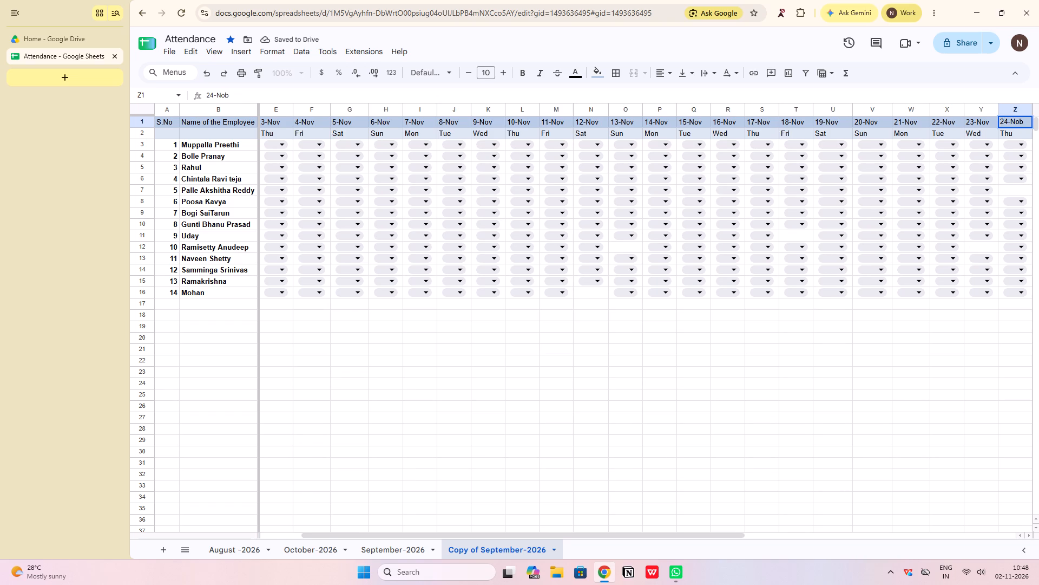
key("BackSpace")
key("v")
key("Right")
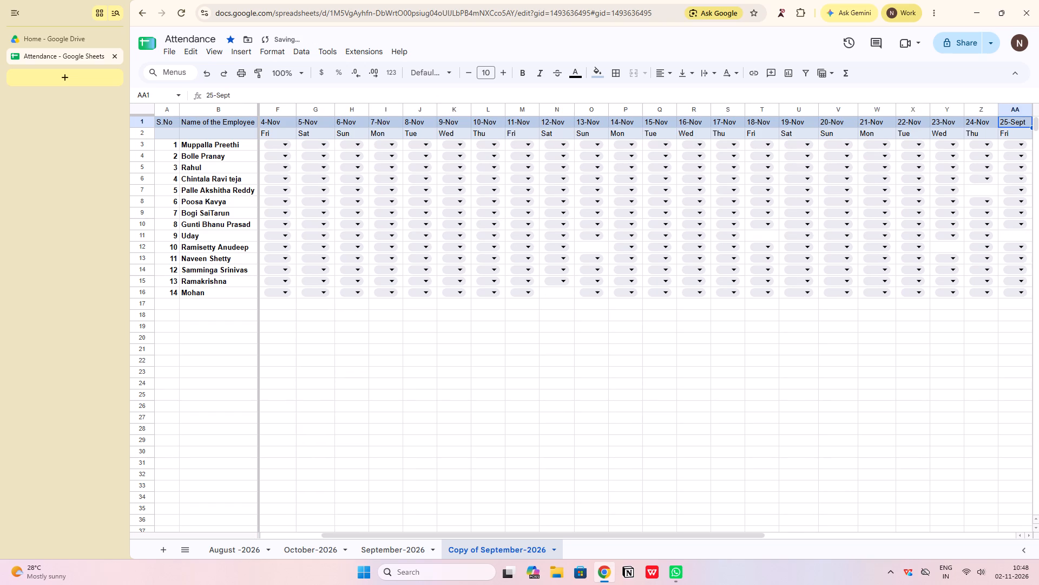
Replace the date headers in AA1 through AD1 with 25-Nov, 26-Nov, 27-Nov and 28-Nov.
key("BackSpace")
type("25-")
type("NOv")
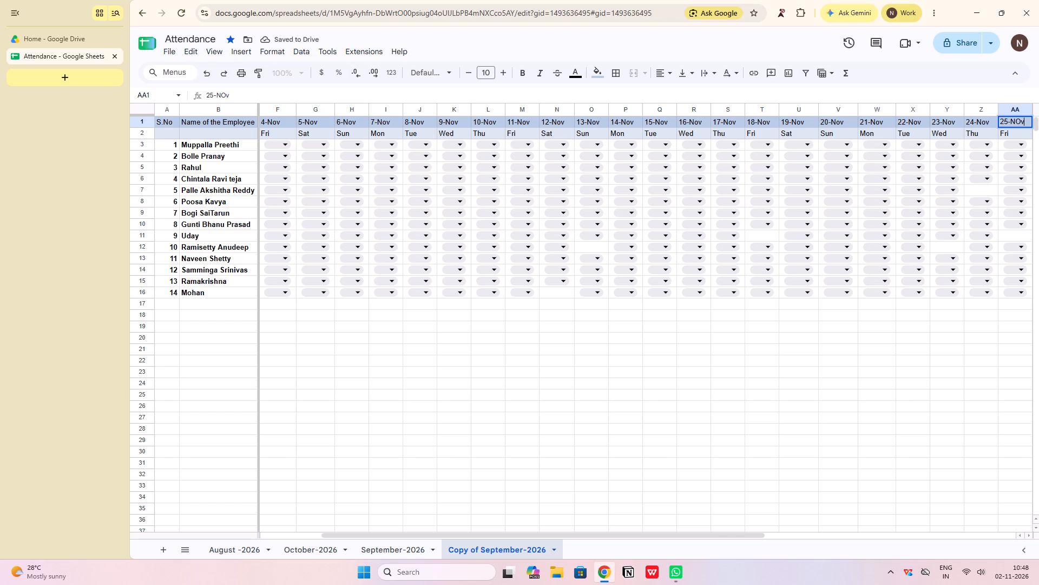
key("Right")
key("BackSpace")
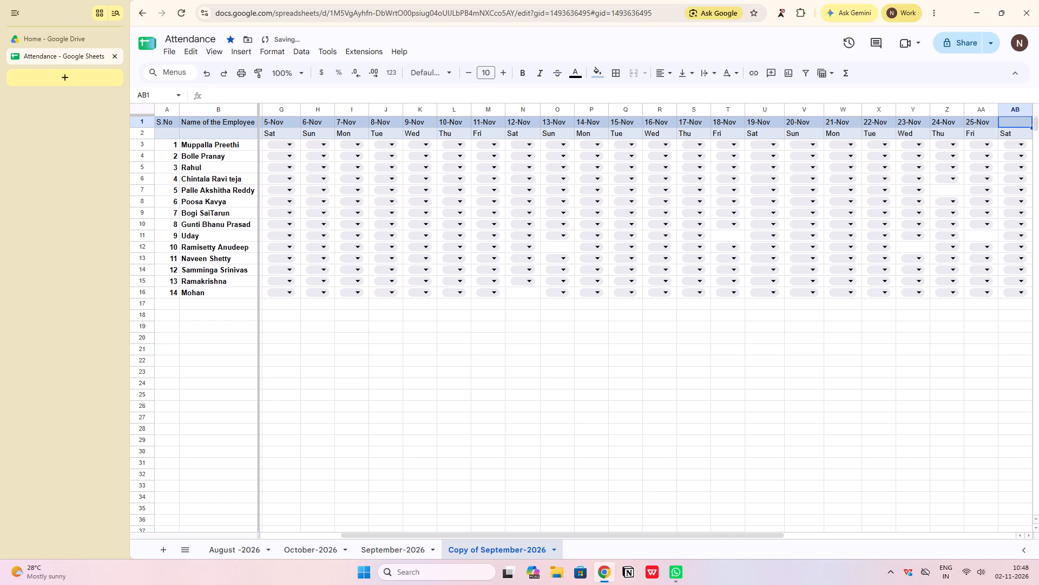
type("26-")
type("NOv")
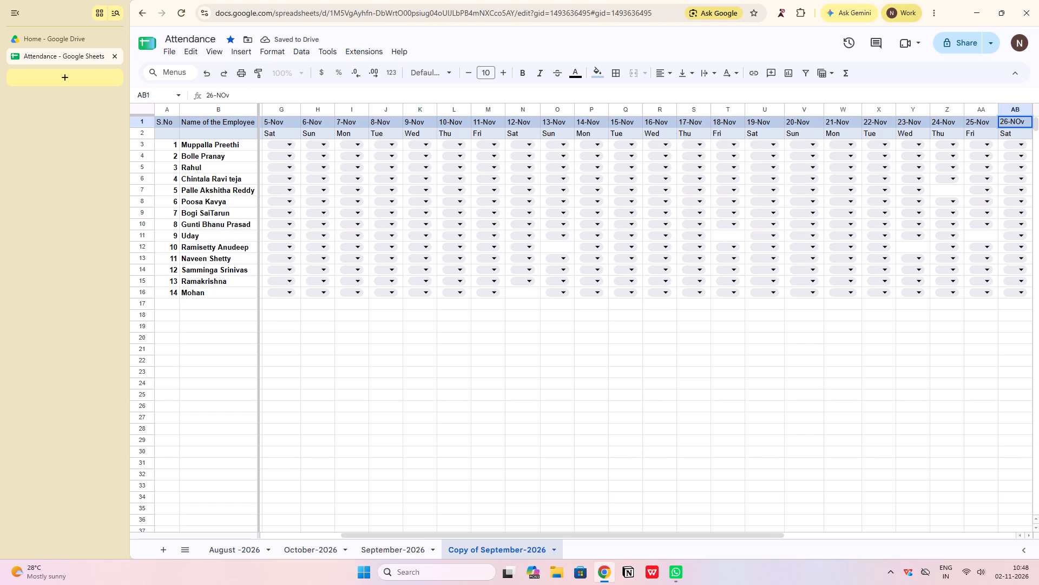
key("Right")
key("BackSpace")
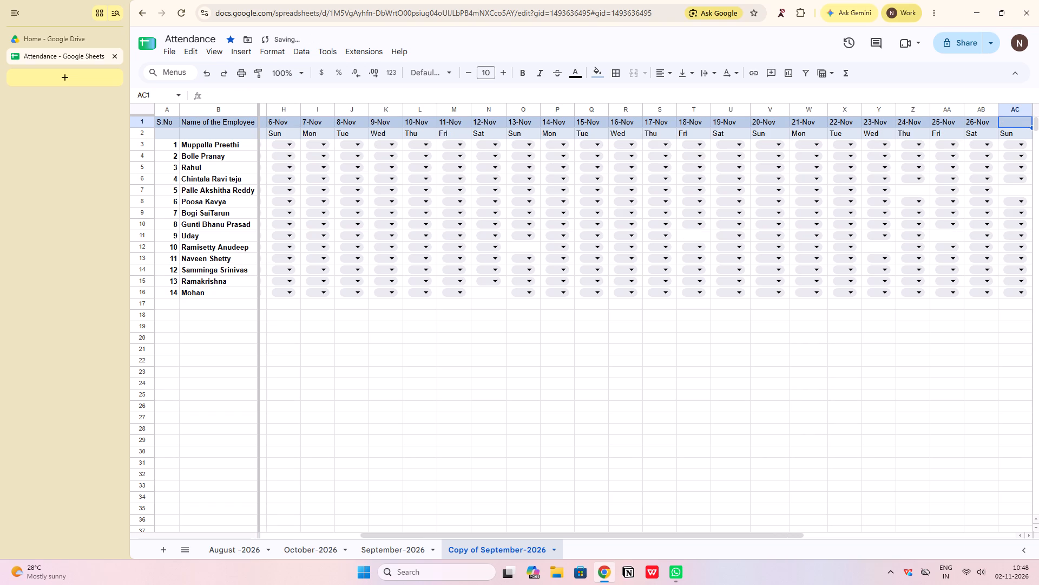
type("27-Nov")
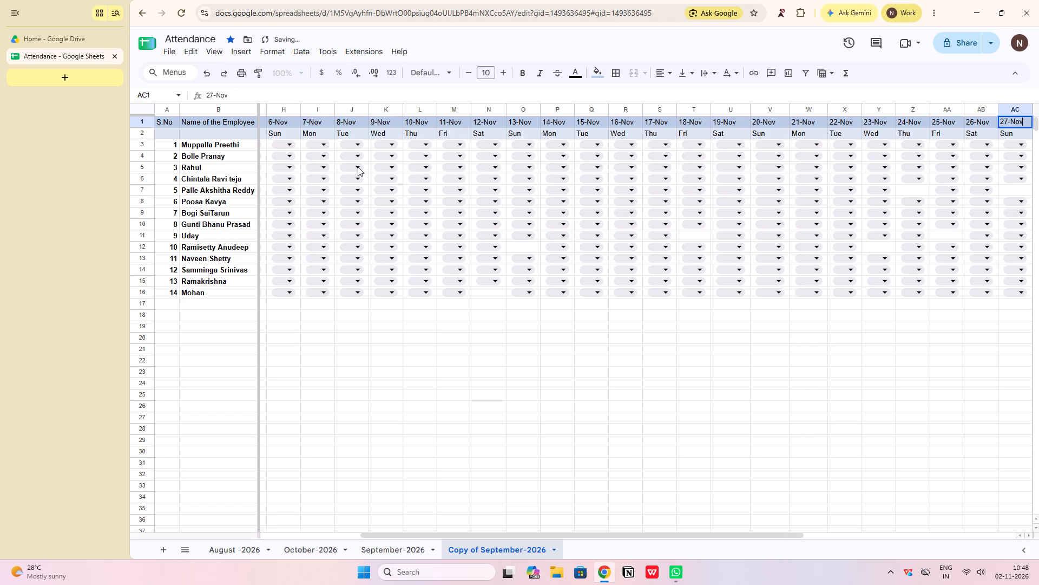
key("Right")
key("BackSpace")
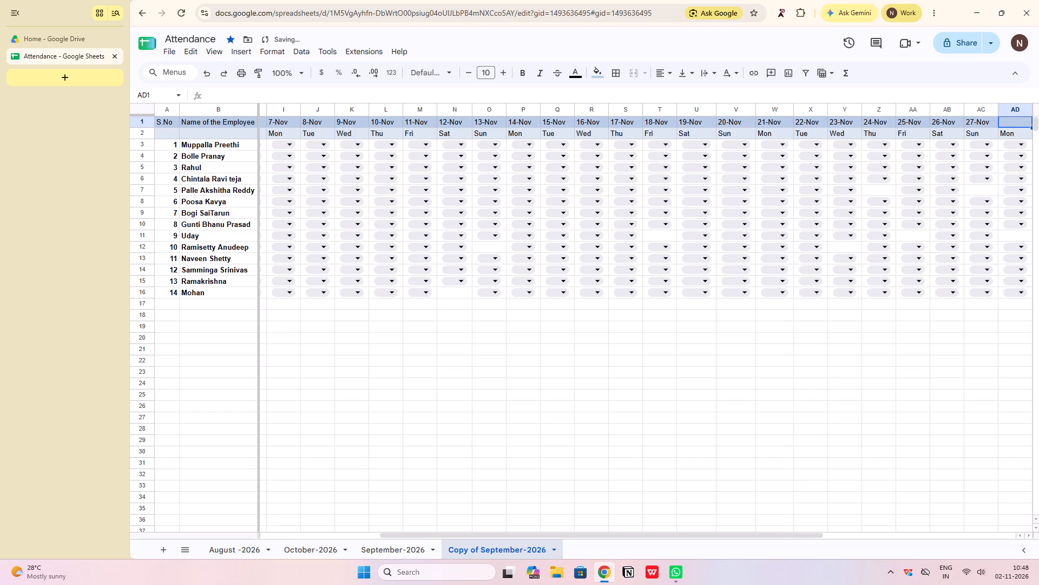
type("28-Nov")
key("Right")
Replace the last two date headers, AE1 and AF1, with 29-Nov and 30-Nov.
key("BackSpace")
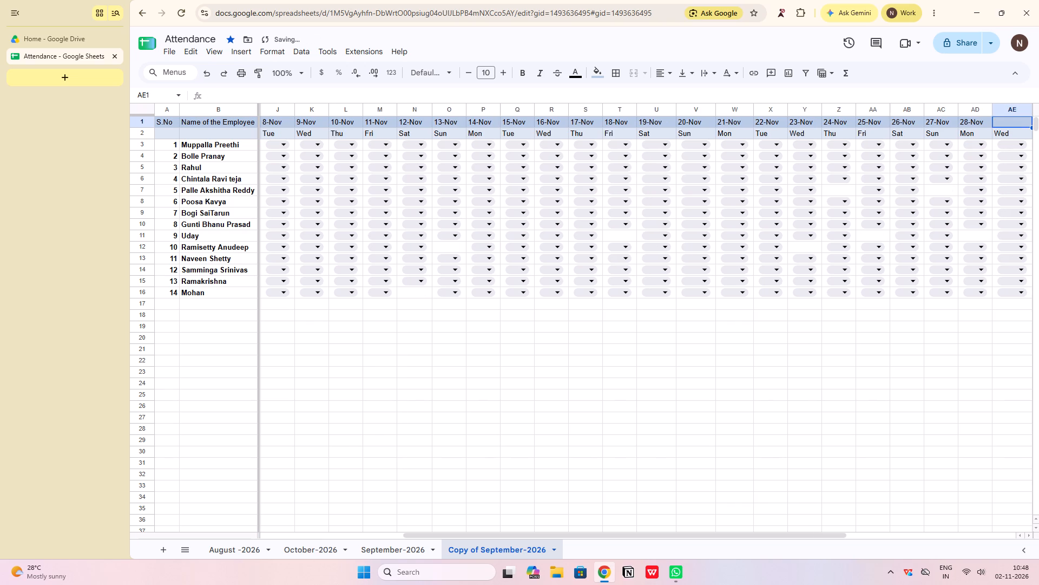
type("29")
type("-Nov")
key("Right")
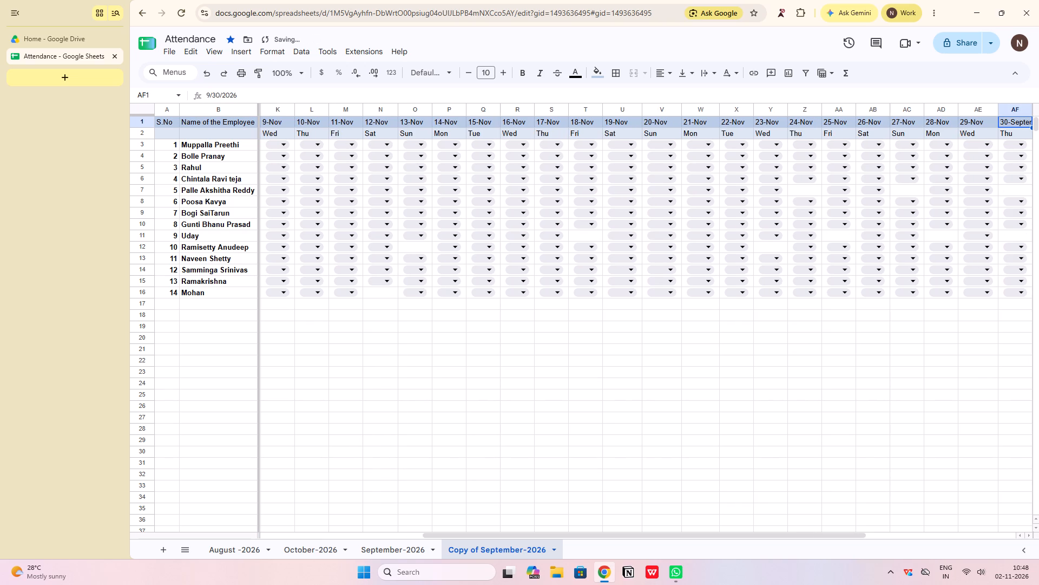
key("BackSpace")
type("30")
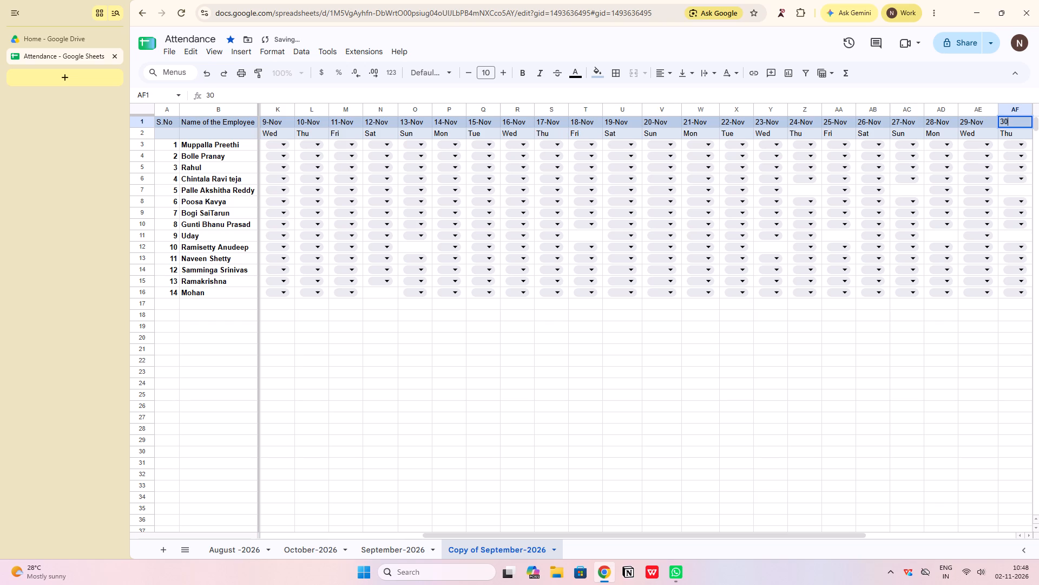
key("minus")
type("Nov")
key("Right")
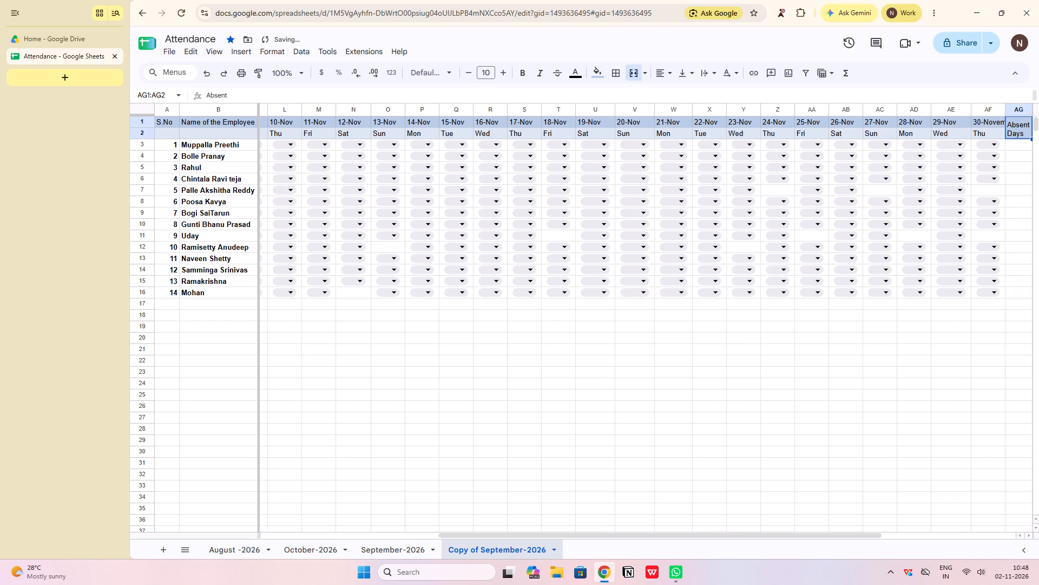
Replace the weekday labels in C2 through E2 with Sun, Mon and Tue.
key("Right")
key("Right")
key("Down")
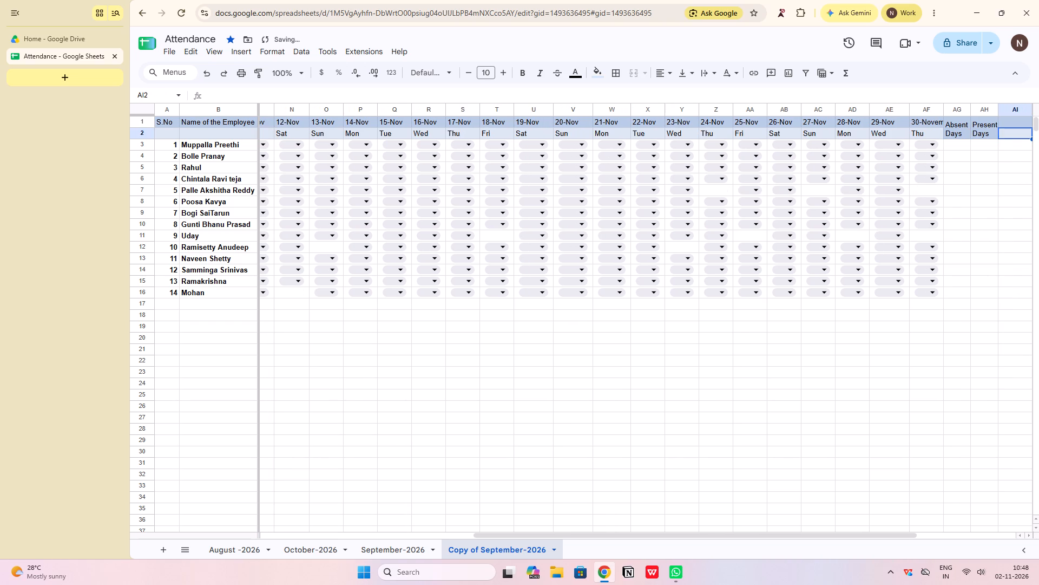
key("Down")
key("Left")
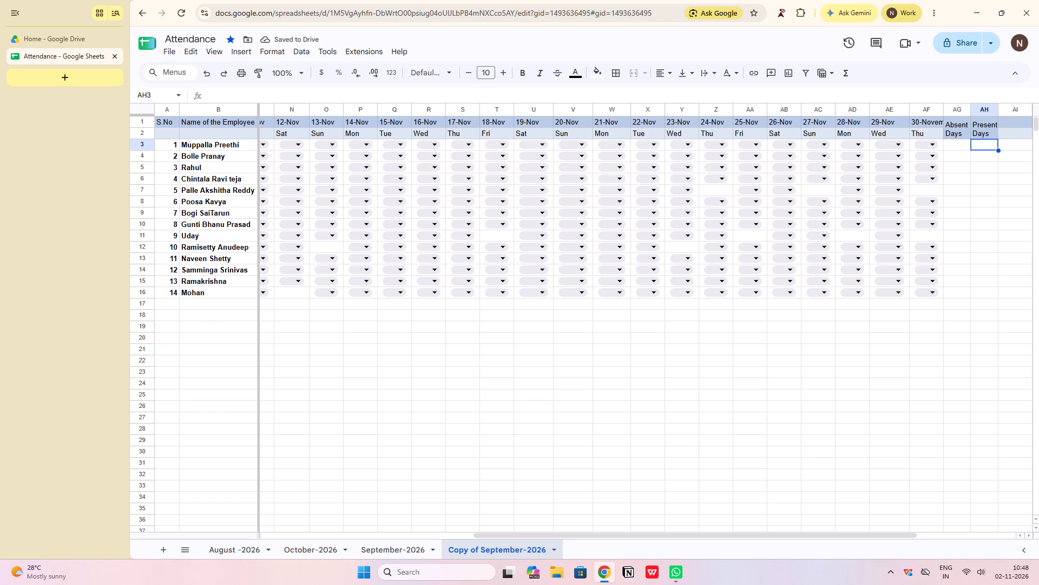
key("Left")
key("Left")
key("Left")
key("Left")
key("Left")
key("Left")
key("Left")
key("Left")
key("Left")
key("Left")
key("Left")
key("Left")
key("Left")
key("Left")
key("Left")
key("Left")
key("Left")
key("Left")
key("Left")
key("Left")
key("Left")
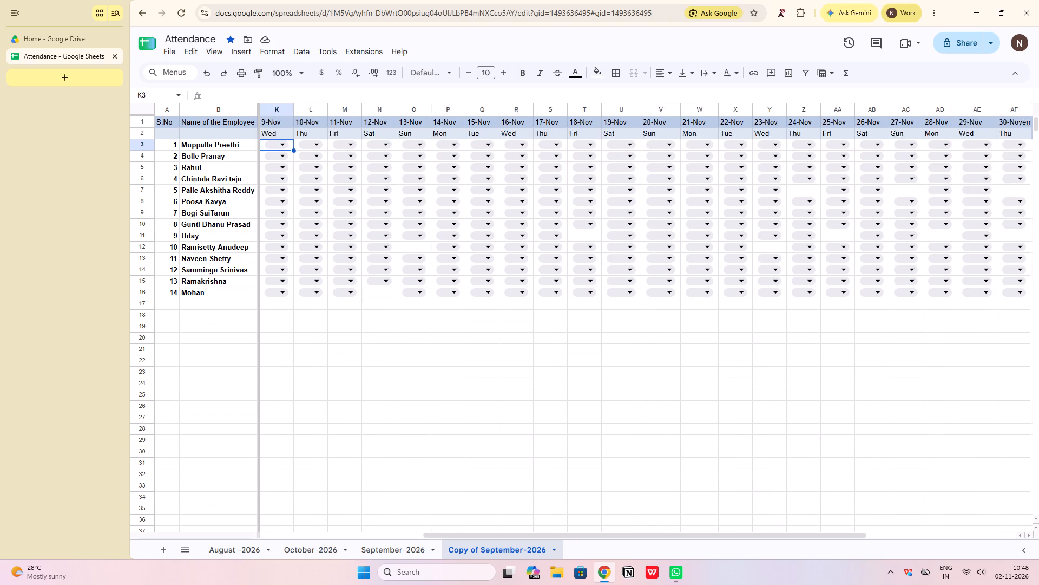
key("Right")
key("Right")
key("Up")
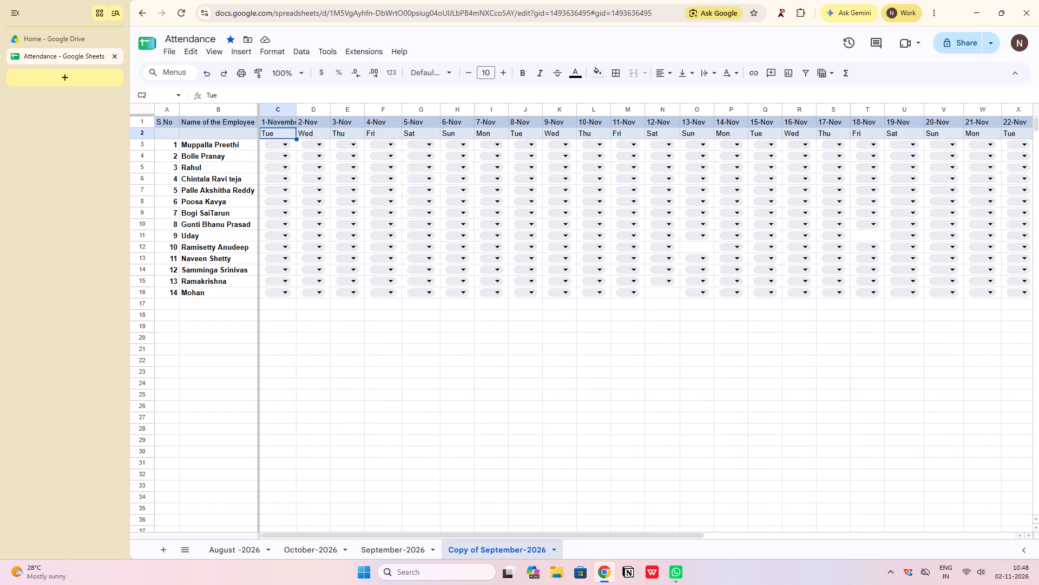
key("BackSpace")
type("Su")
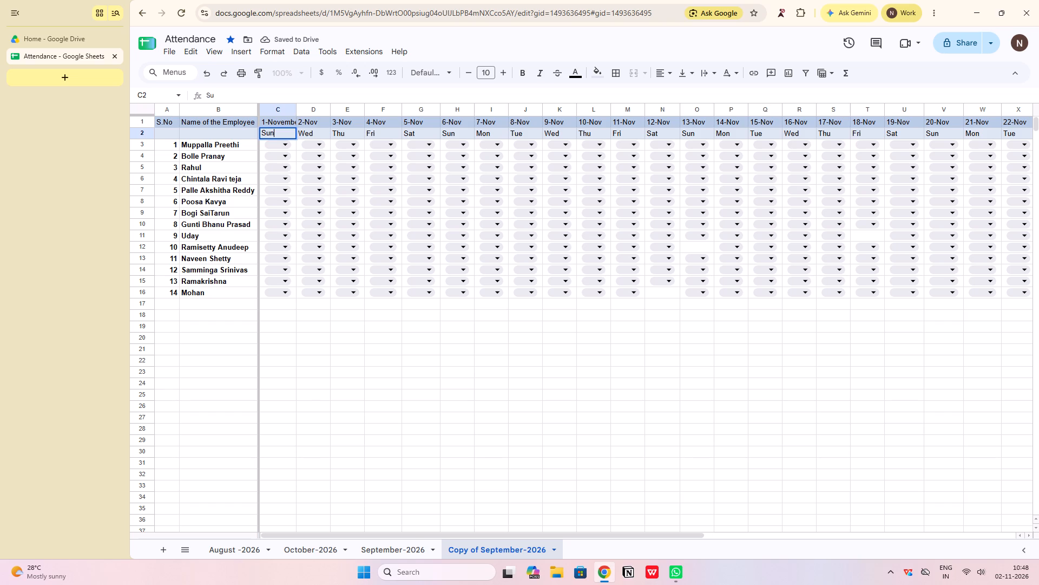
key("n")
key("Right")
key("BackSpace")
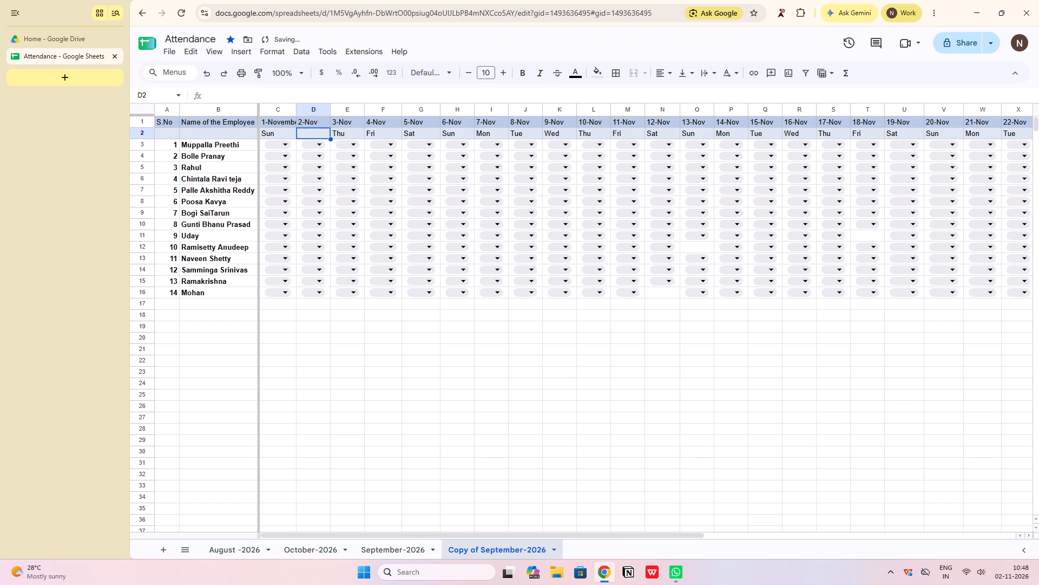
key("m")
key("BackSpace")
type("Mob")
key("BackSpace")
key("n")
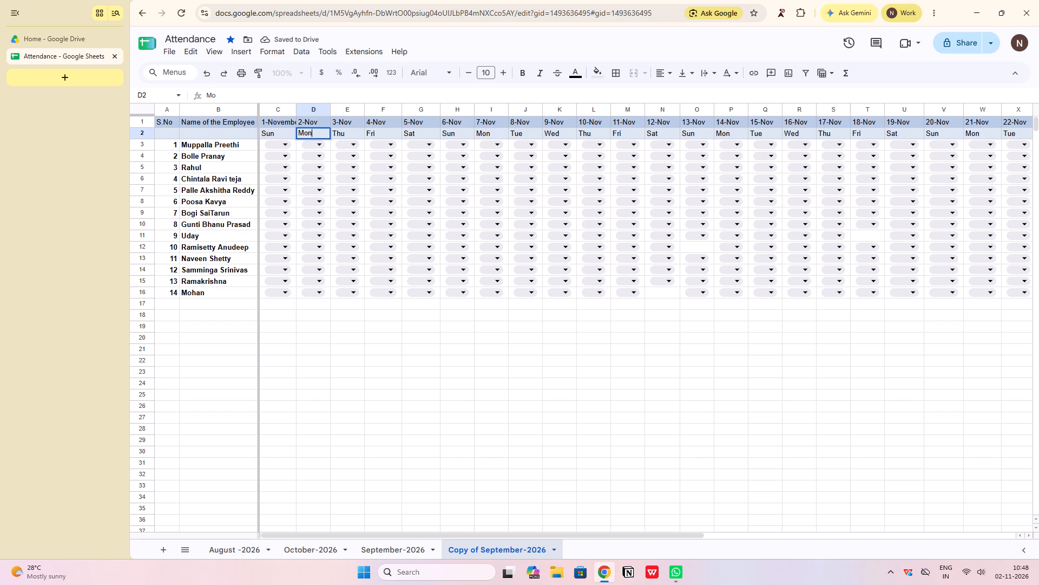
key("Right")
key("BackSpace")
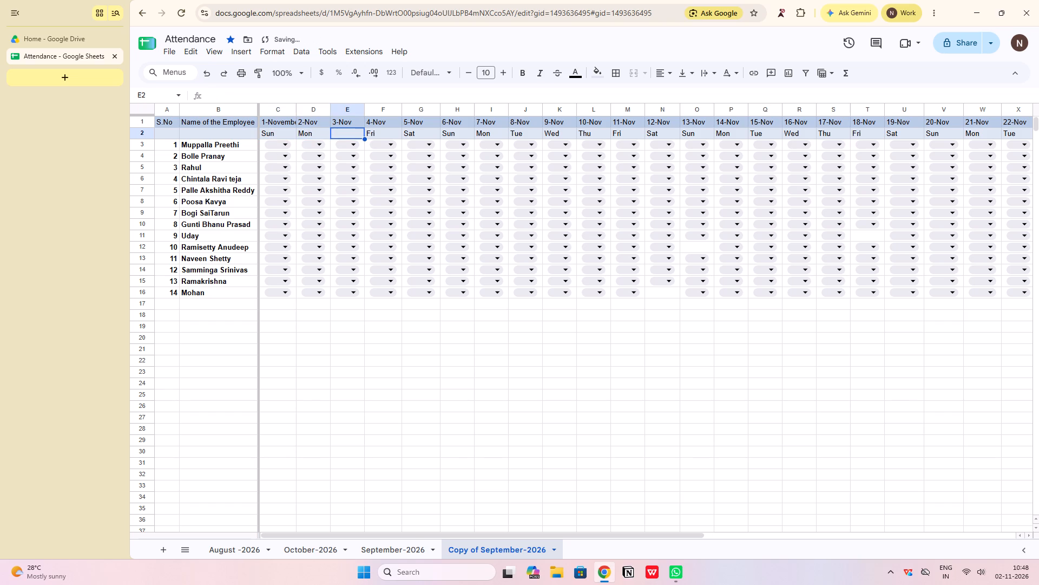
type("Tue")
key("Right")
Replace the weekday labels in F2 and G2 with Wed and Thur.
key("BackSpace")
type("we")
key("BackSpace")
key("BackSpace")
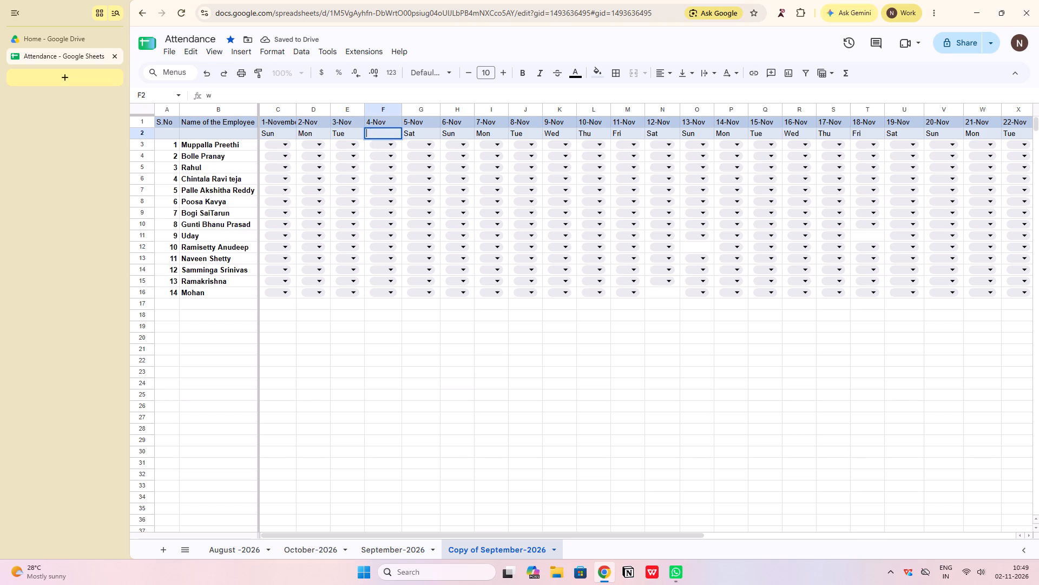
key("shift+w")
type("ed")
key("Right")
key("BackSpace")
type("Thu")
key("r")
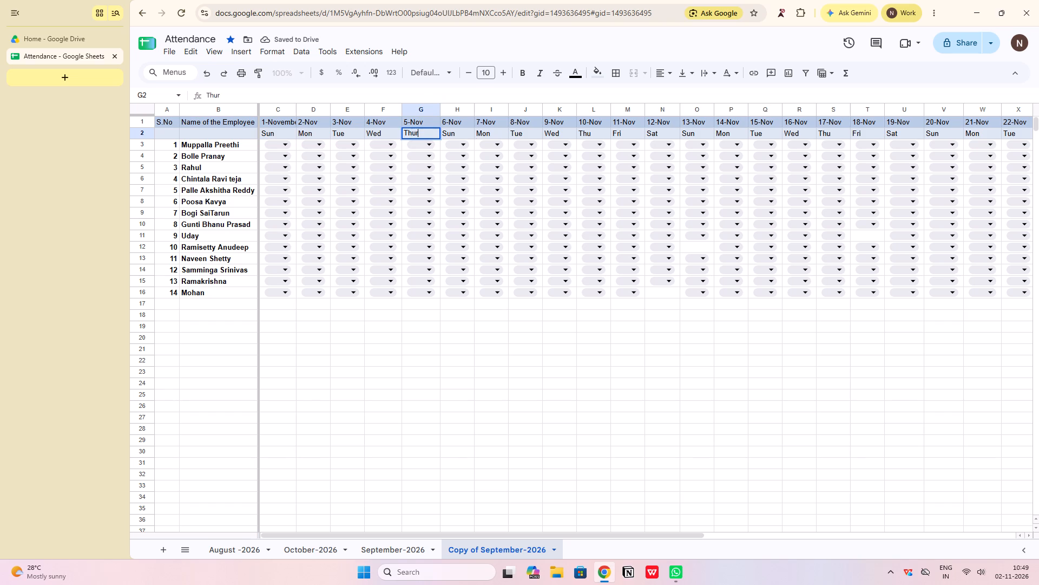
key("Right")
Replace the weekday labels in H2 through J2 with Fri, Sat and Sun.
key("BackSpace")
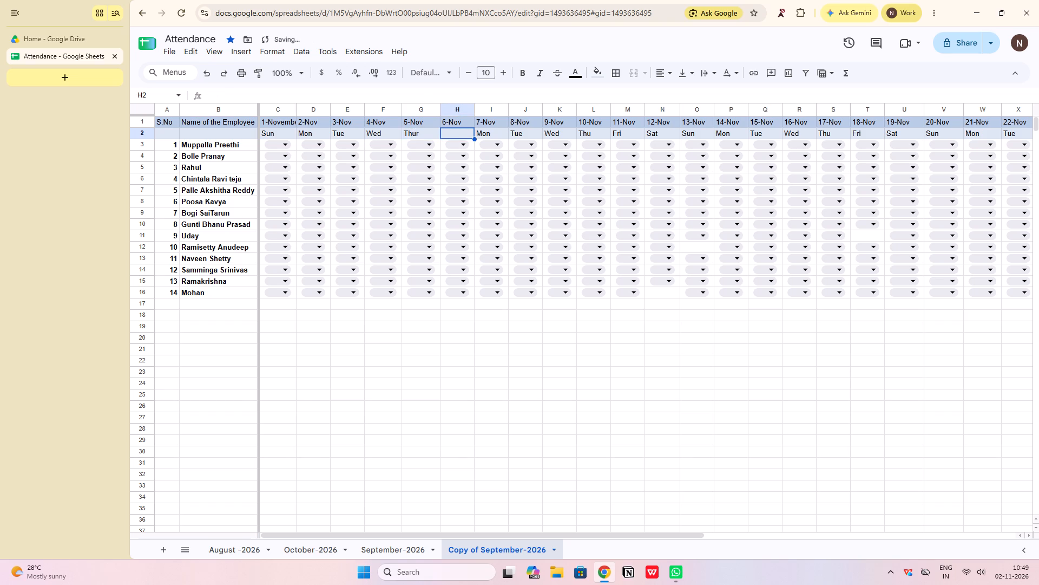
key("shift+f")
type("ri")
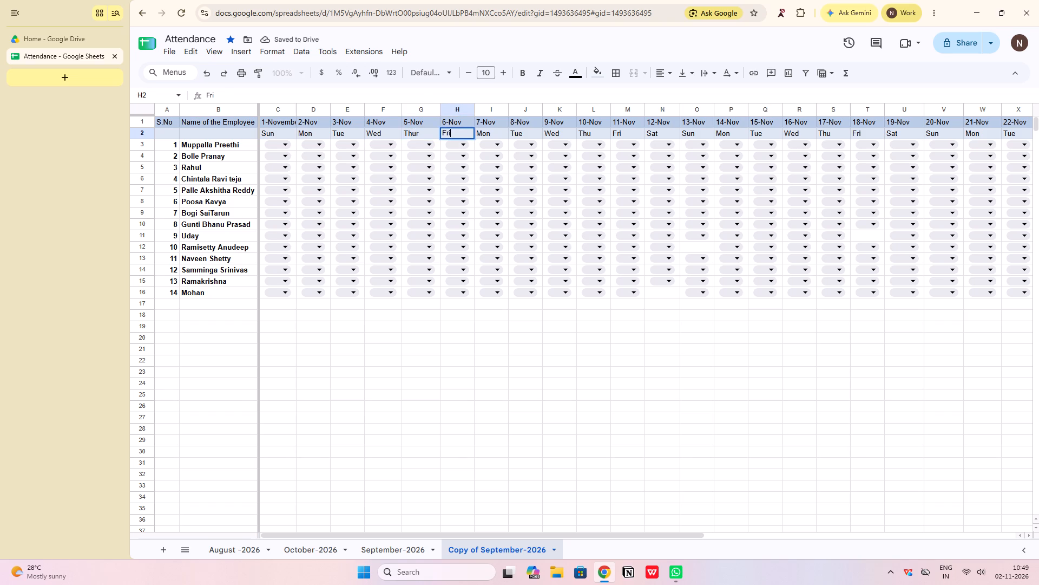
key("Right")
key("BackSpace")
type("Sat")
key("Right")
key("BackSpace")
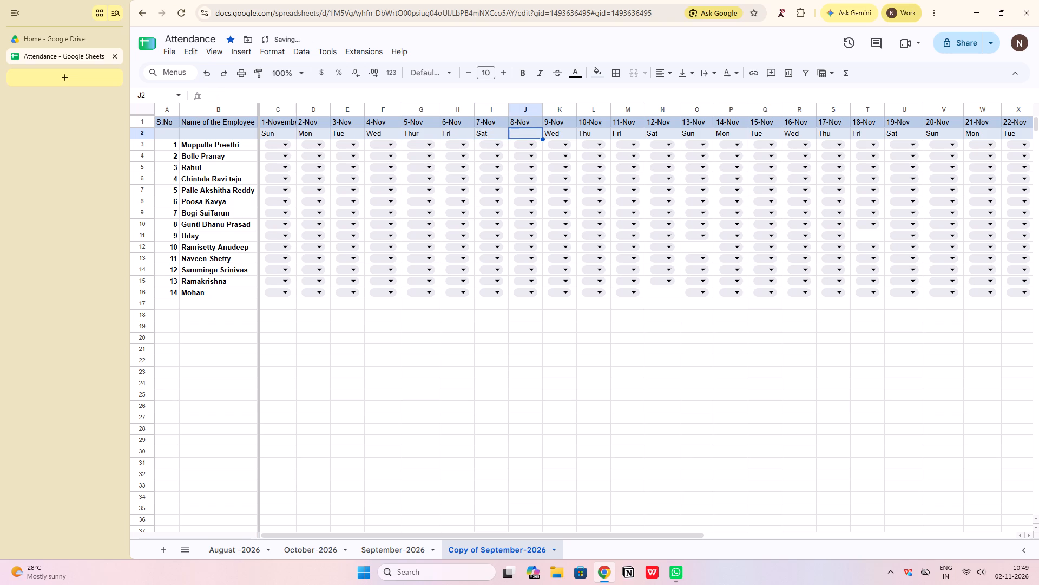
type("Sun")
key("Right")
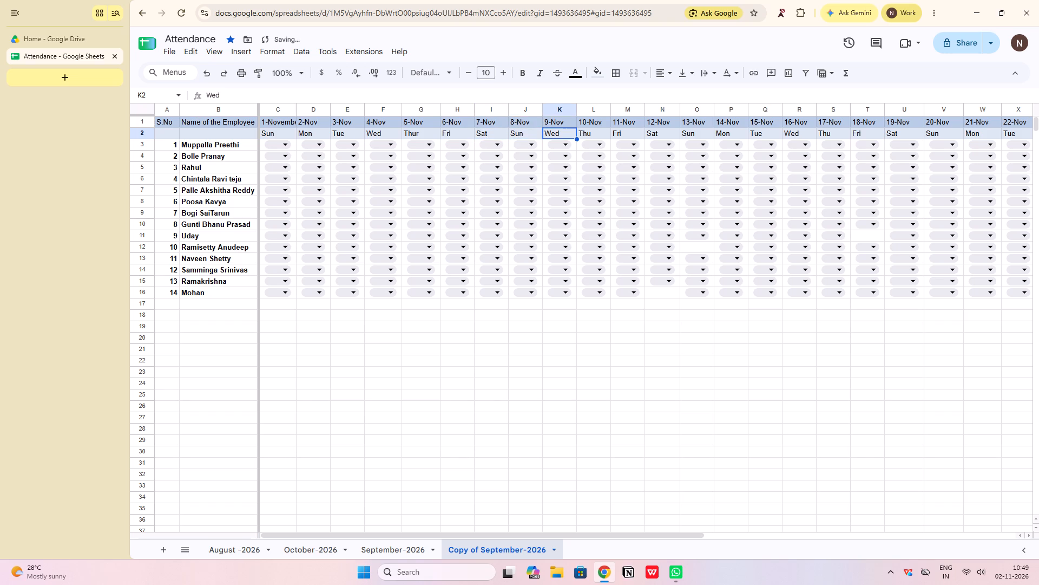
Replace the weekday labels in K2 and L2 with Mon and Tue.
key("BackSpace")
type("MOn")
key("BackSpace")
key("BackSpace")
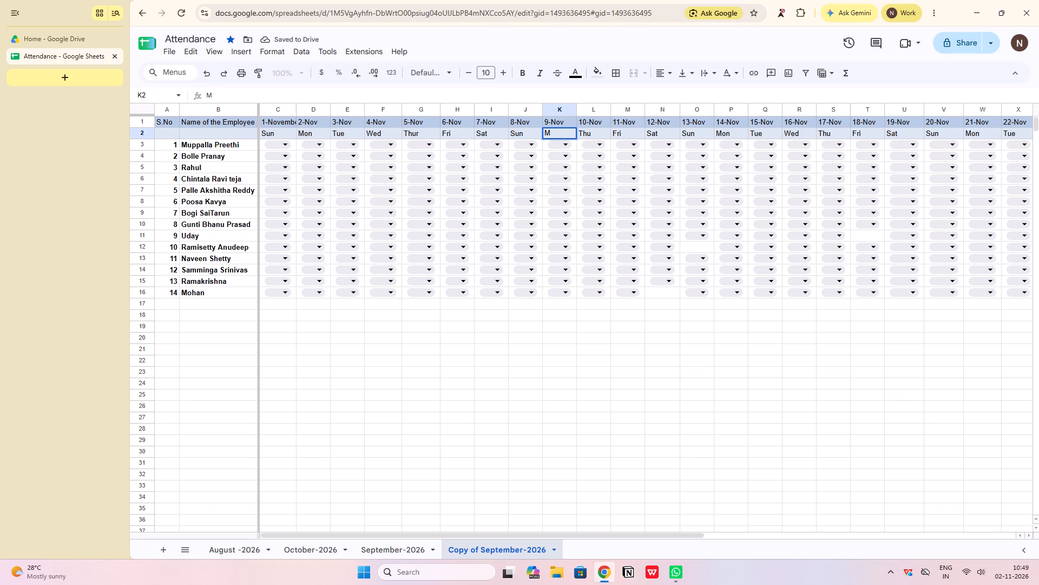
type("on")
key("Right")
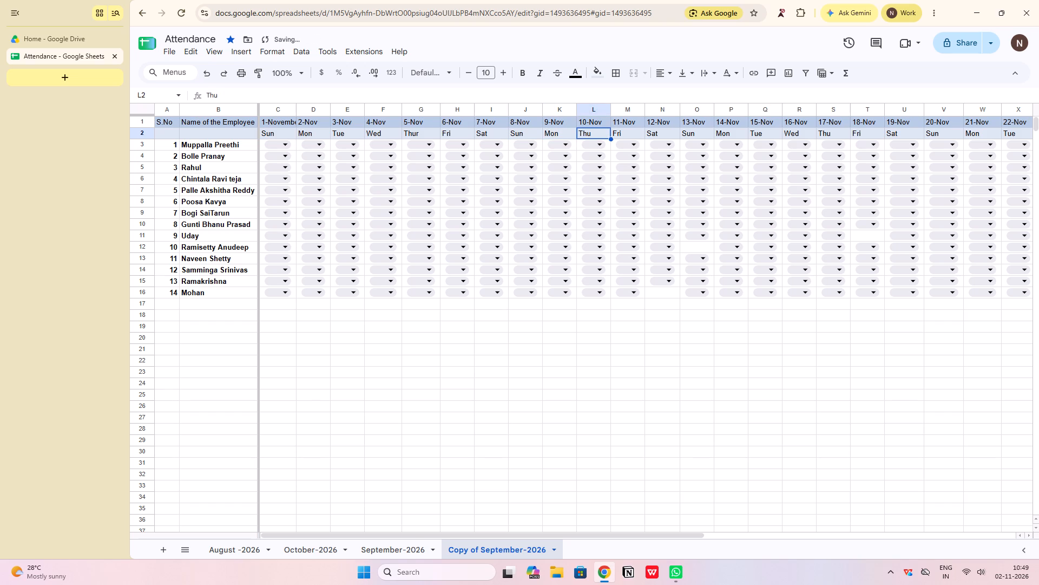
key("BackSpace")
type("Tue")
key("Right")
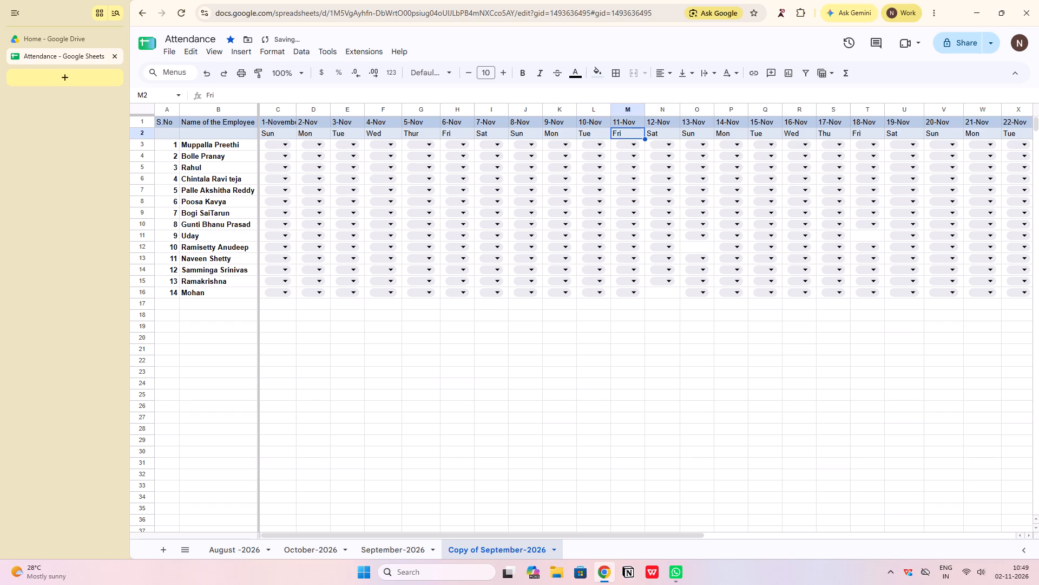
Replace the weekday labels in M2 through O2 with Wed, Thur and Fri.
key("BackSpace")
type("Wed")
key("Right")
key("BackSpace")
type("Thur")
key("Right")
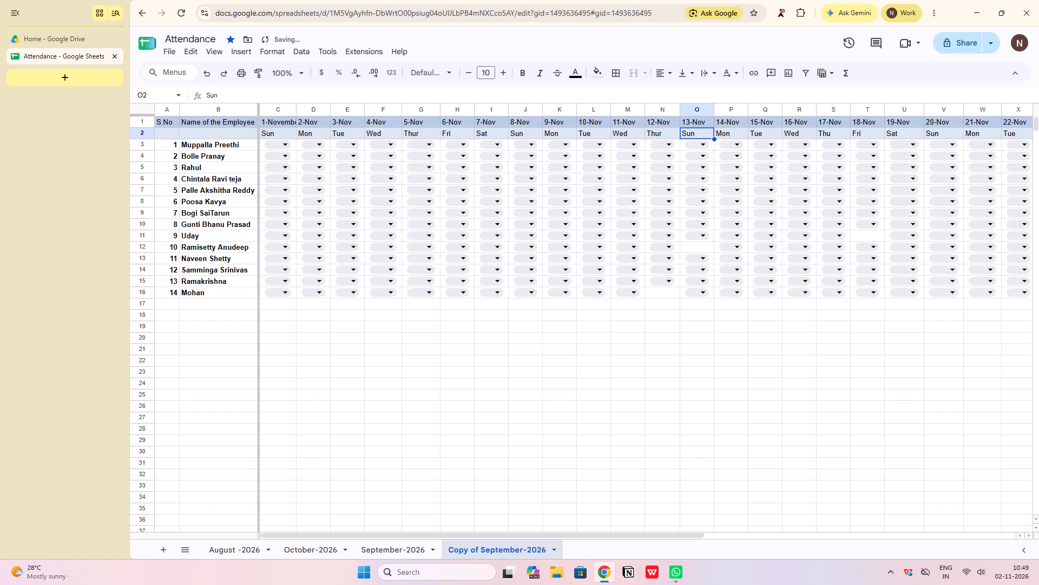
key("BackSpace")
type("FRi")
key("BackSpace")
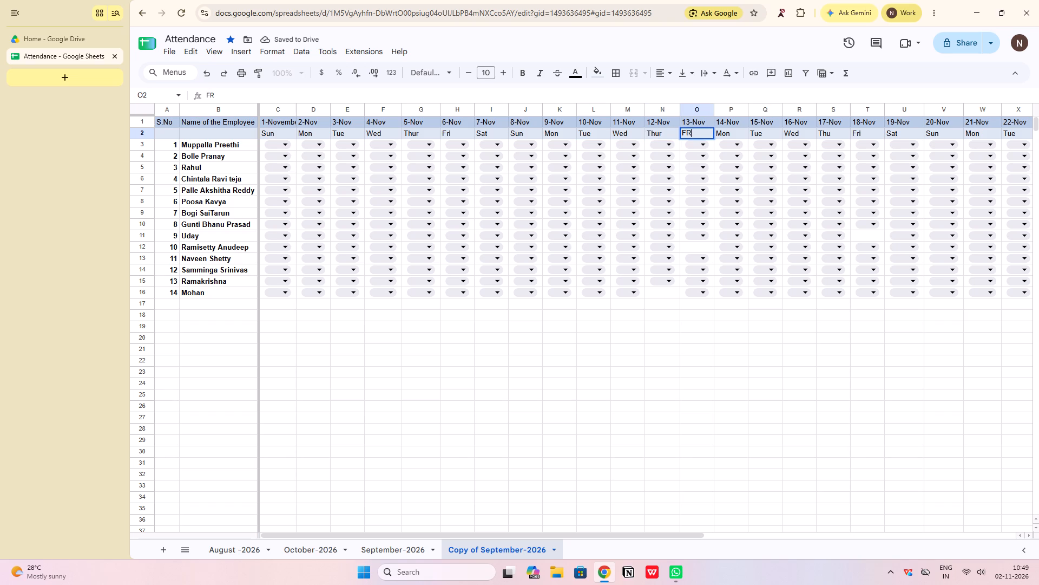
key("BackSpace")
type("ri")
key("Right")
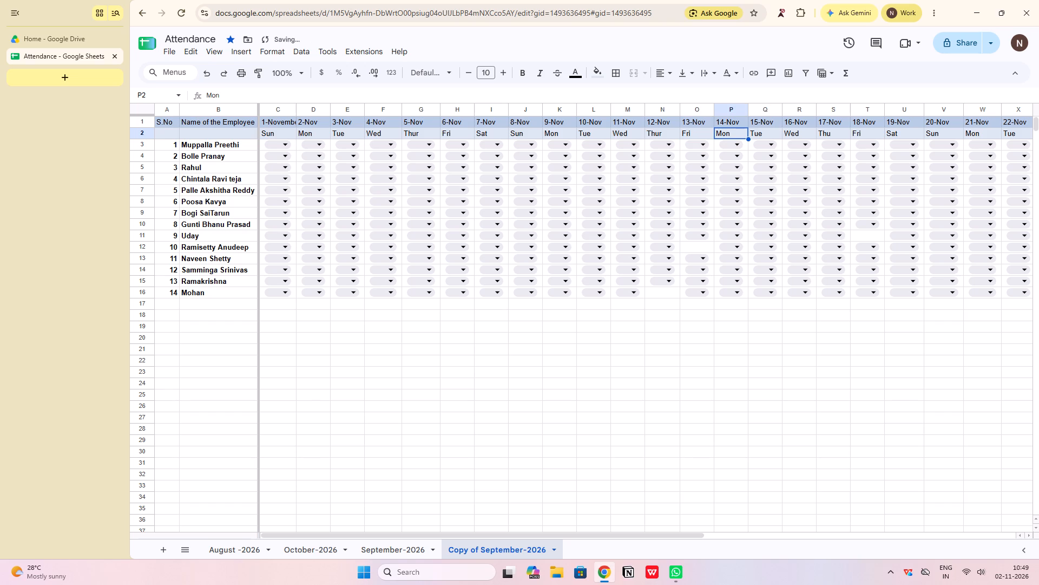
Replace the weekday labels in P2 and Q2 with Sat and Sun.
key("BackSpace")
type("Sa")
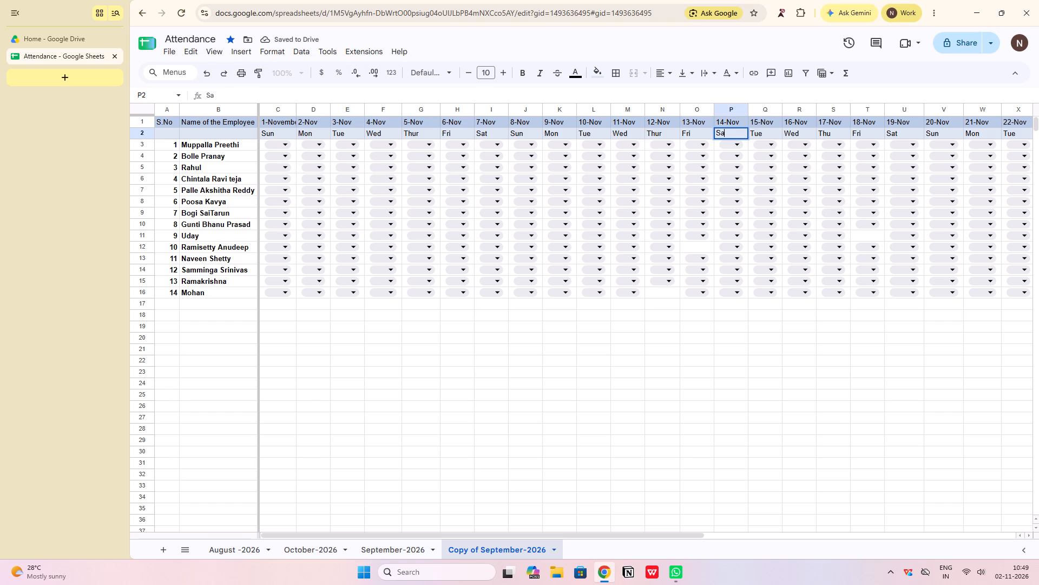
key("t")
key("Right")
key("BackSpace")
type("DSU")
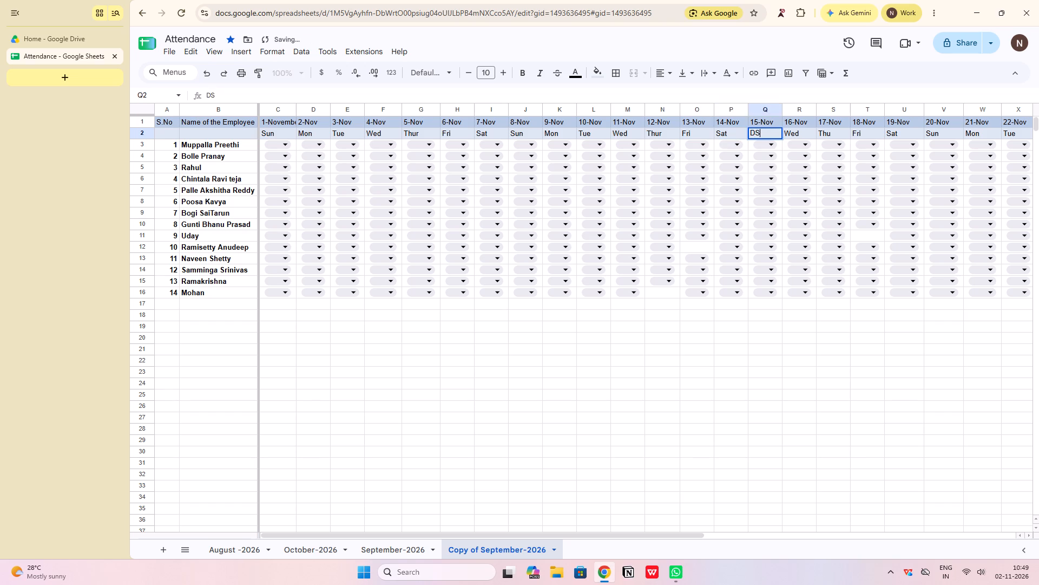
key("Insert")
key("BackSpace")
key("BackSpace")
key("BackSpace")
type("Sun")
key("Right")
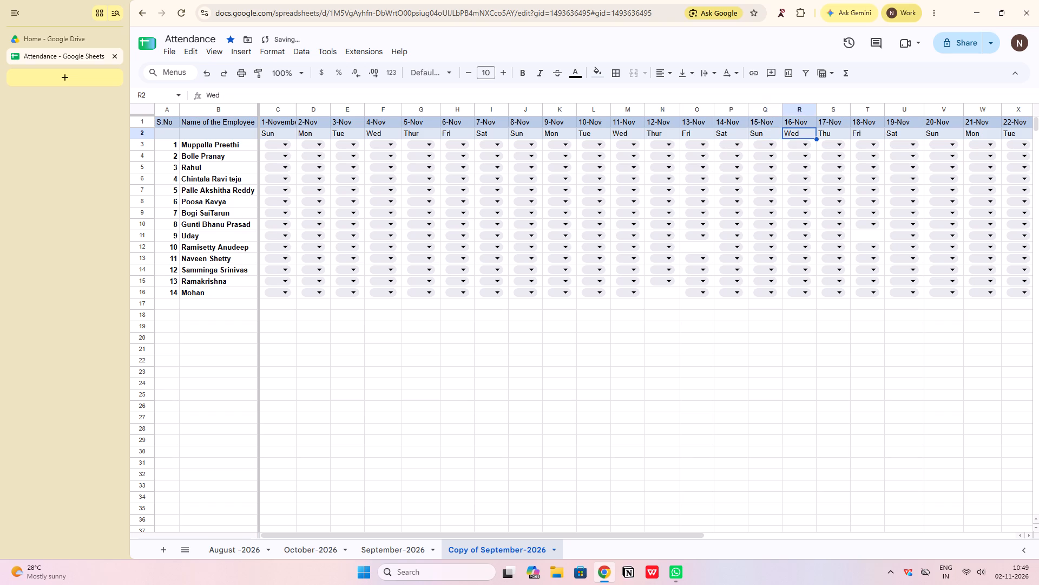
Replace the weekday labels in R2 through T2 with Mon, Tue and Wed.
key("BackSpace")
type("Mo")
key("n")
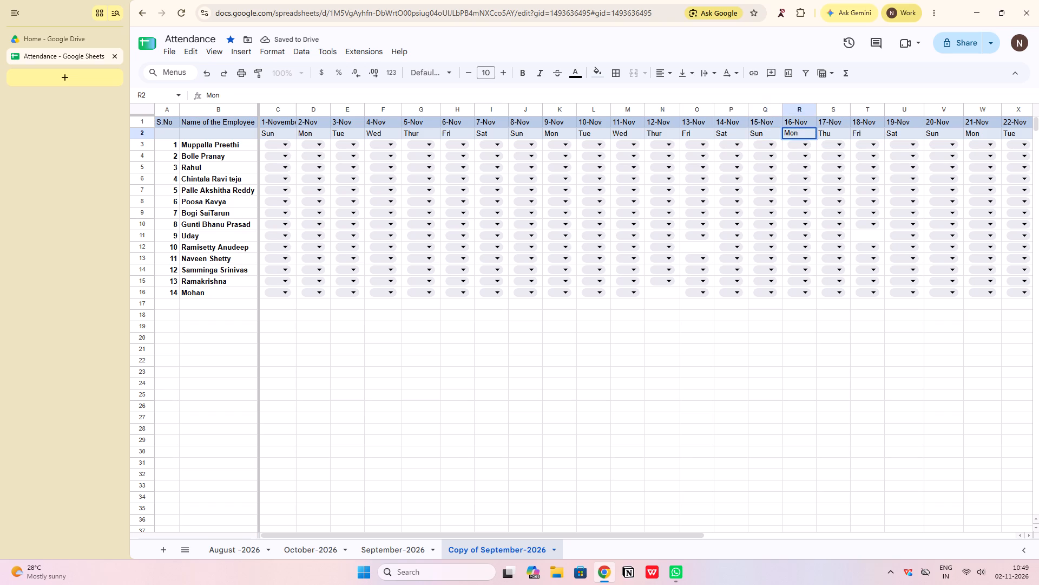
key("Right")
key("BackSpace")
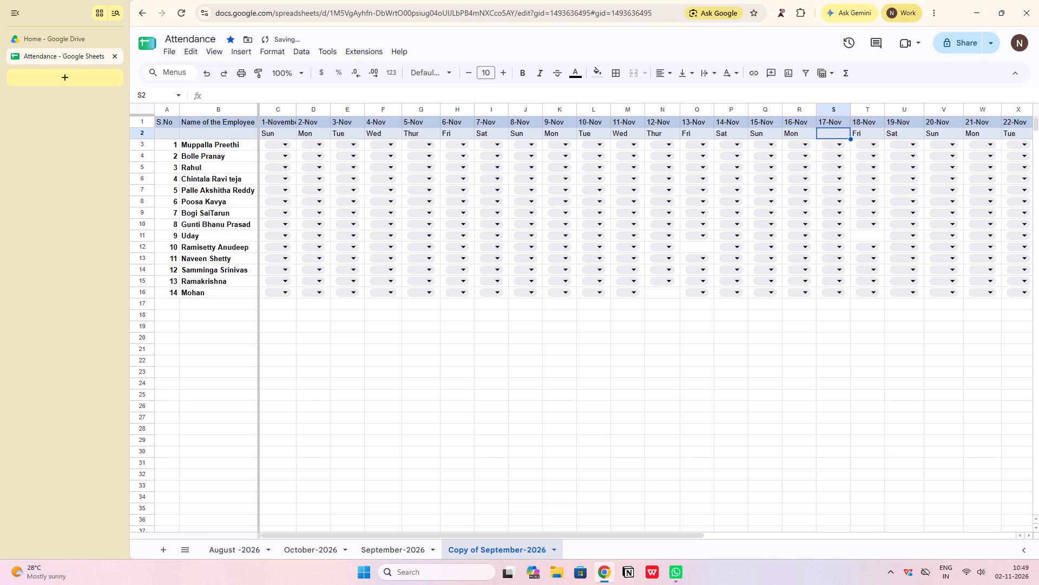
type("TUJe")
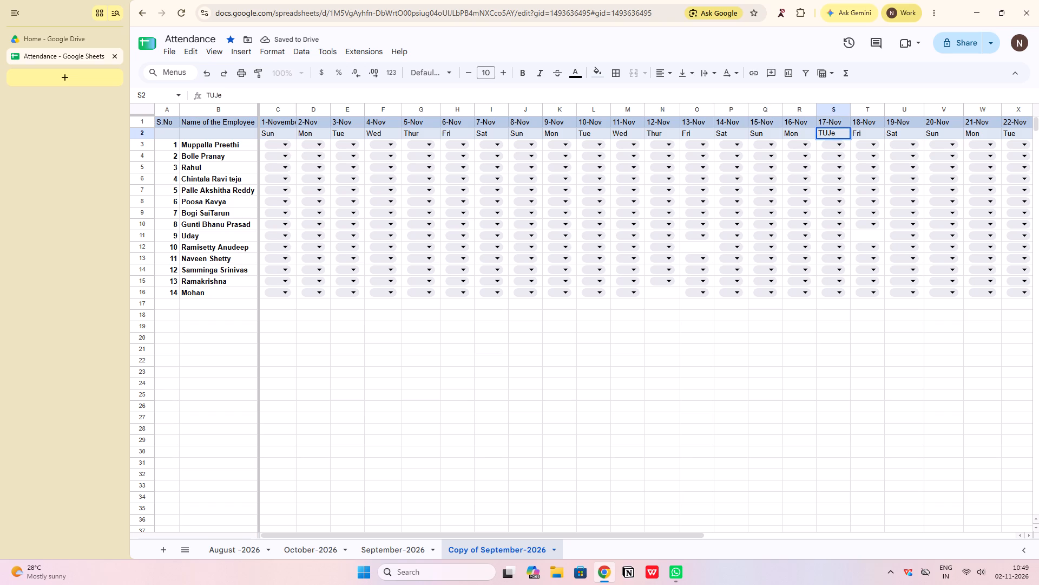
key("BackSpace")
key("BackSpace")
key("BackSpace")
type("ue")
key("Right")
key("BackSpace")
type("Wed")
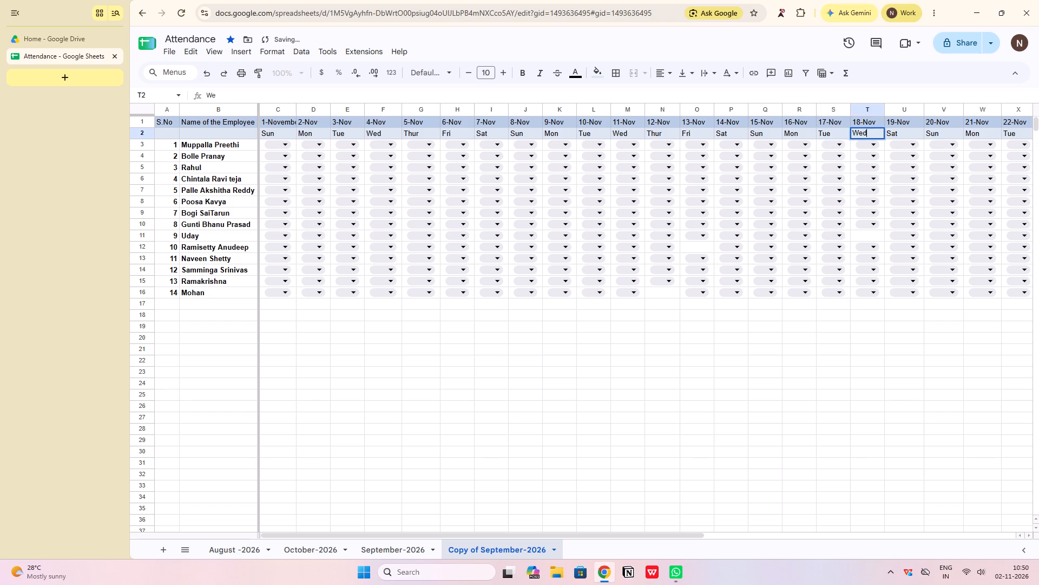
key("Right")
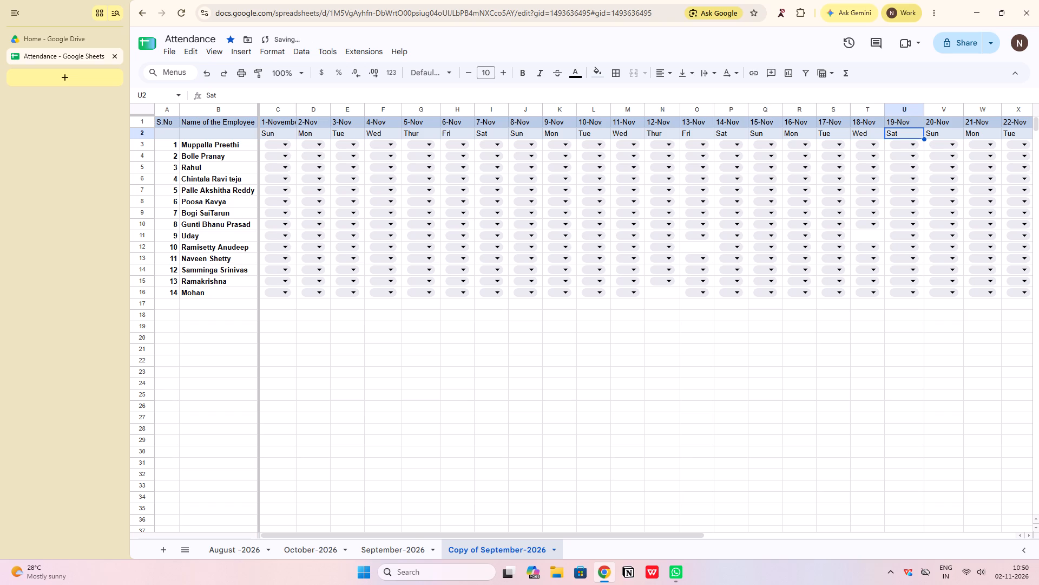
Replace the weekday labels in U2 and V2 with Thur and Fri.
key("BackSpace")
type("Thy")
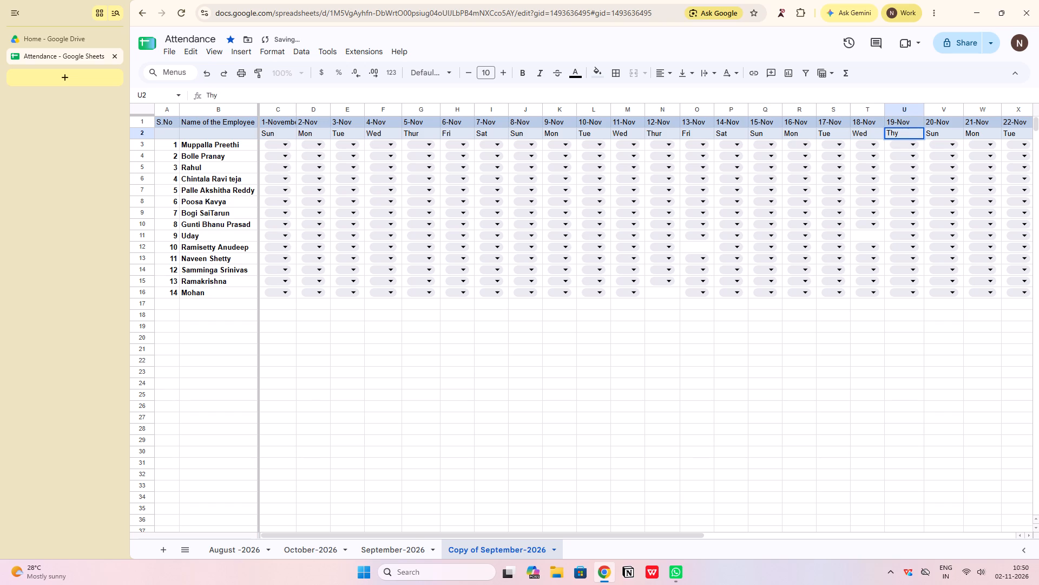
key("BackSpace")
type("ur")
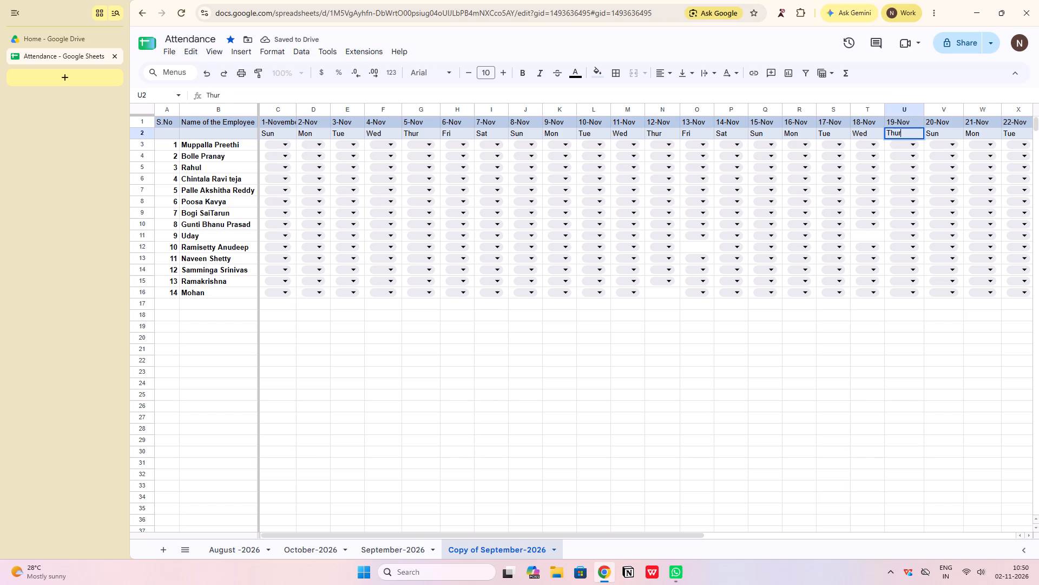
key("Right")
key("BackSpace")
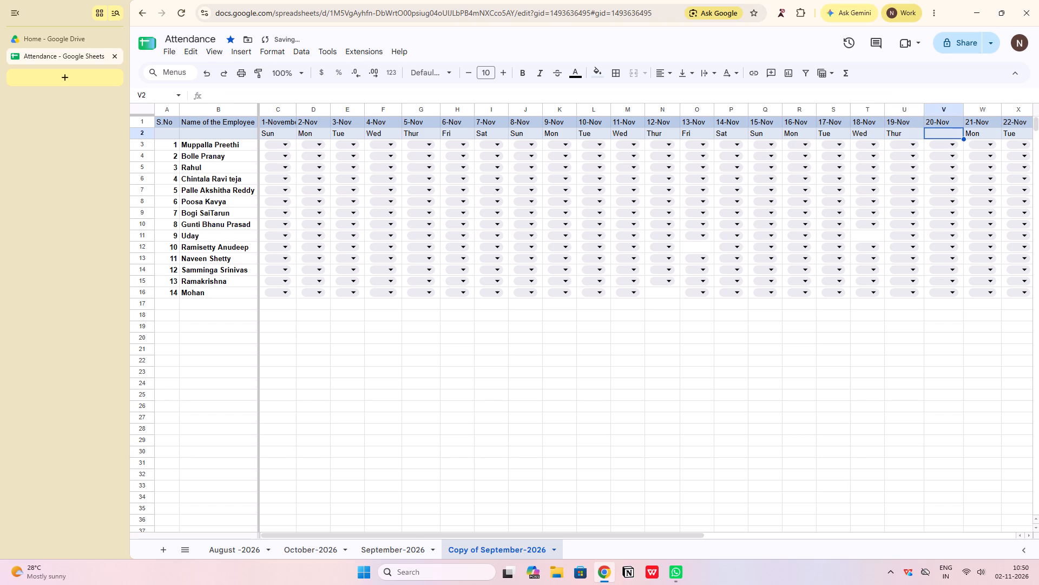
type("Fri")
key("Up")
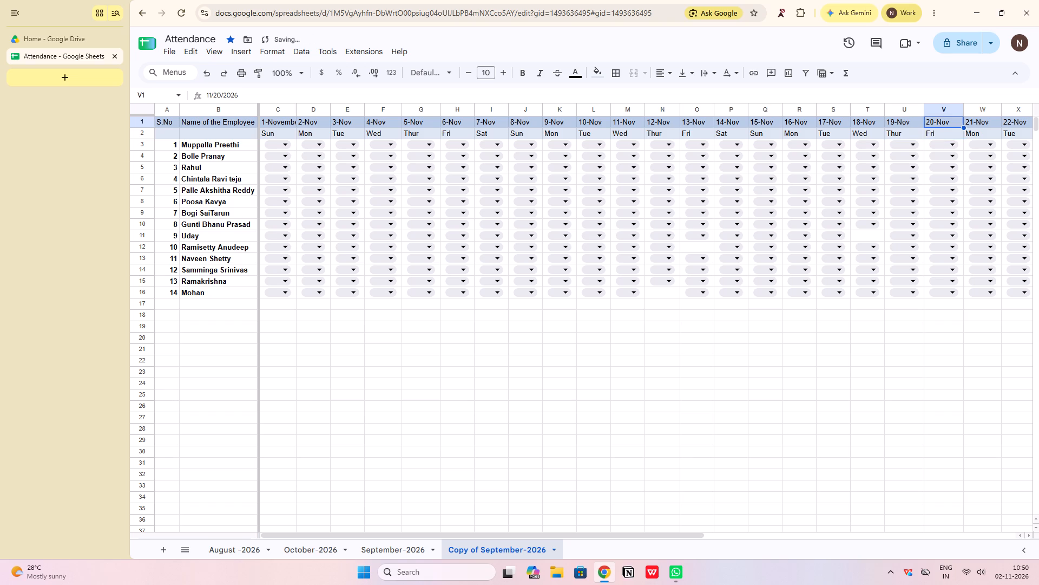
key("Down")
key("Right")
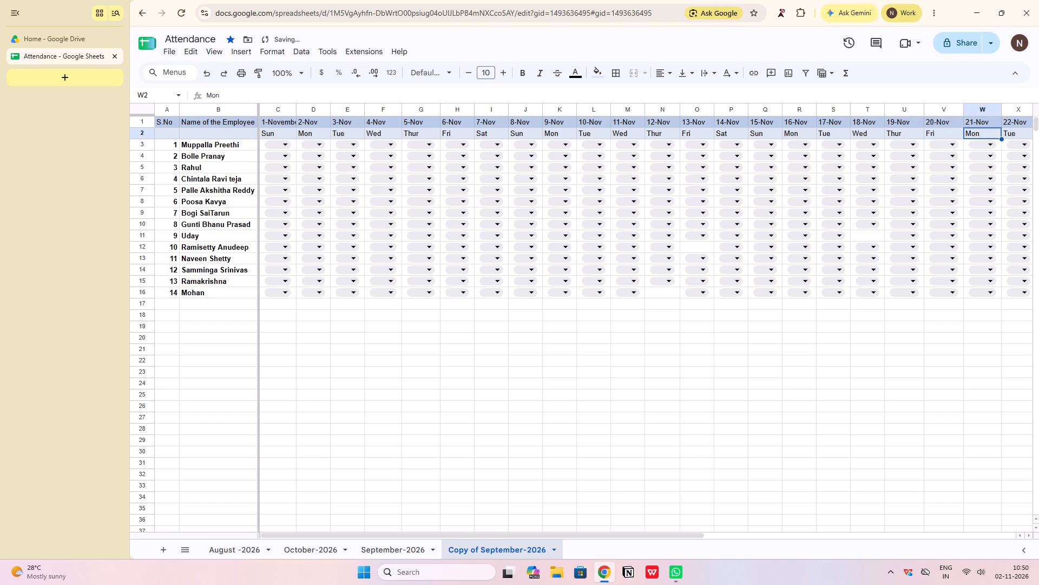
Replace the weekday labels in W2 and X2 with Sat and Sun.
key("BackSpace")
type("Sa")
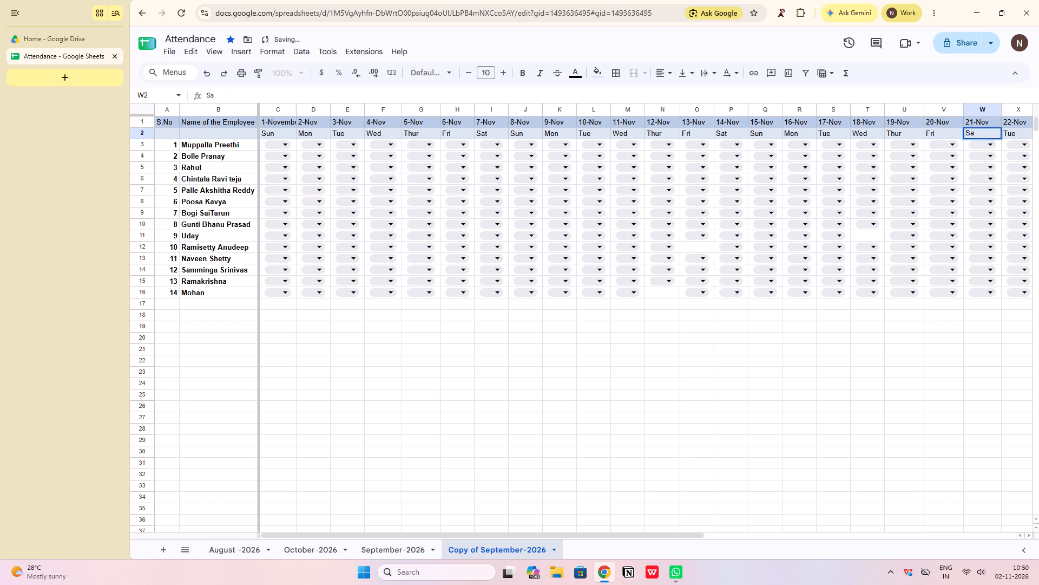
key("t")
key("Right")
key("BackSpace")
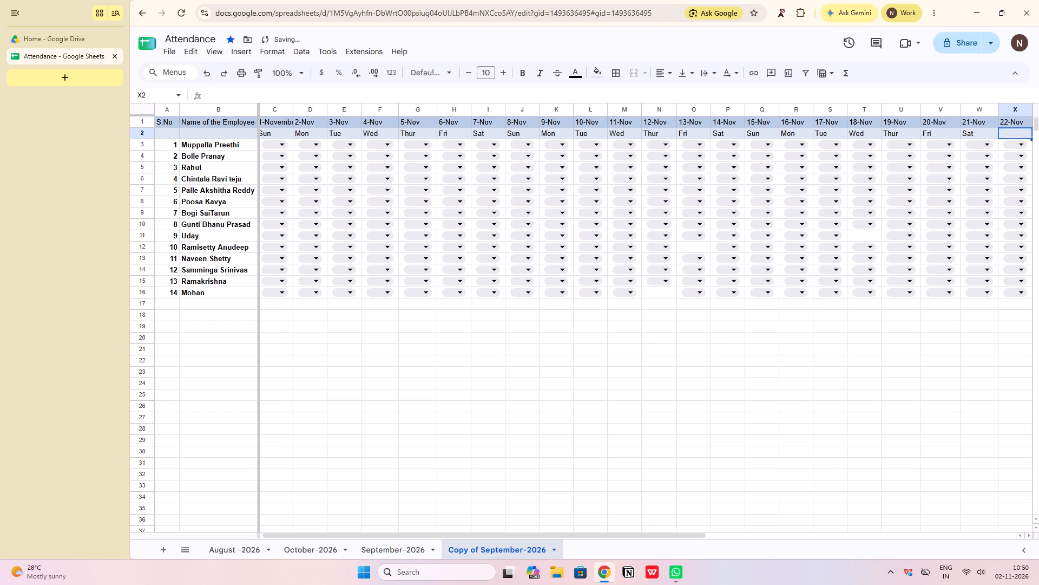
type("Su")
key("n")
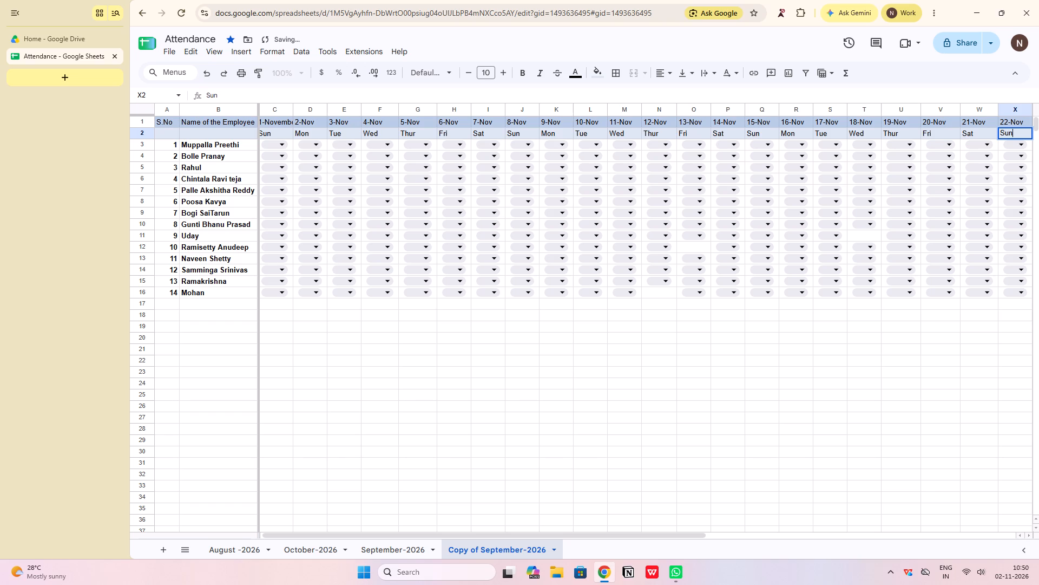
key("Right")
Replace the weekday labels in Y2 through AA2 with Mon, Tue and Wed.
key("BackSpace")
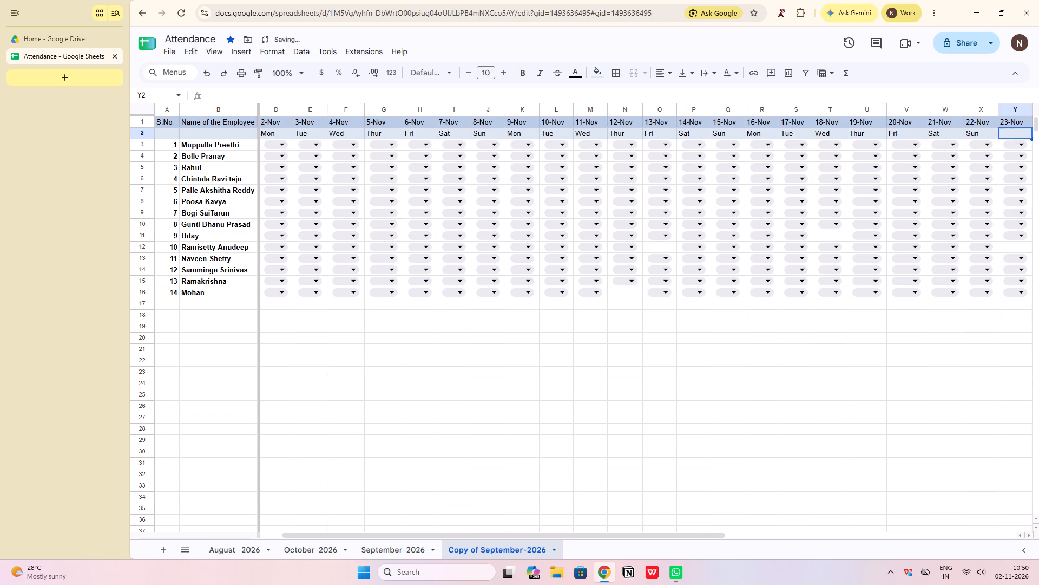
key("shift+n")
key("BackSpace")
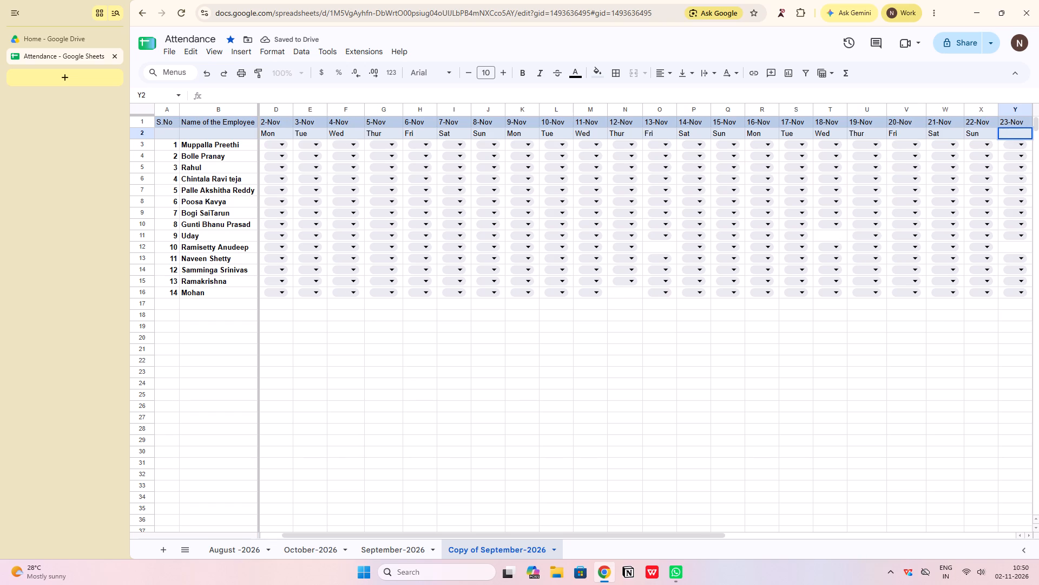
type("Mon")
key("Right")
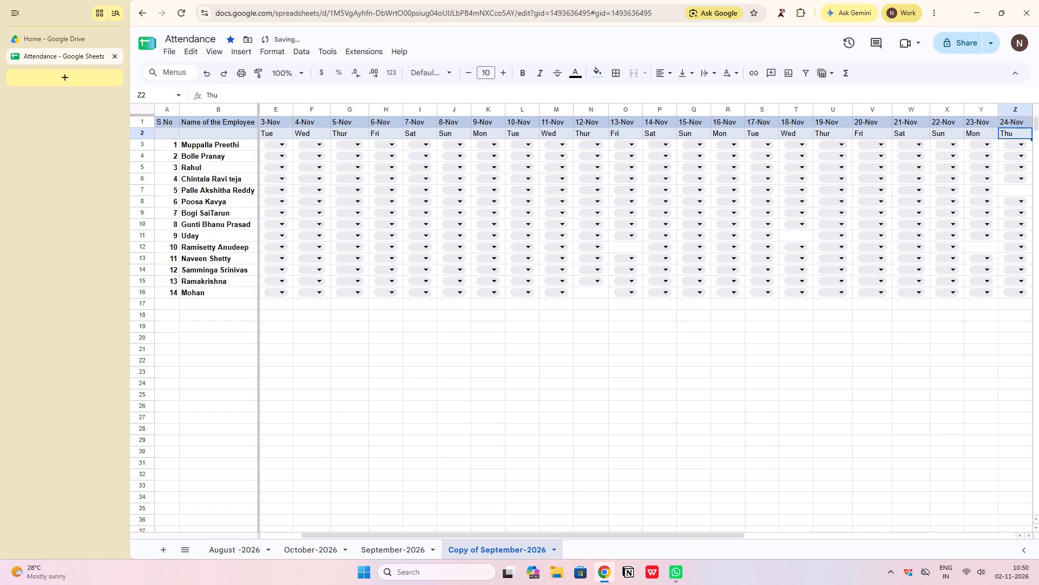
key("BackSpace")
type("Tue")
key("Right")
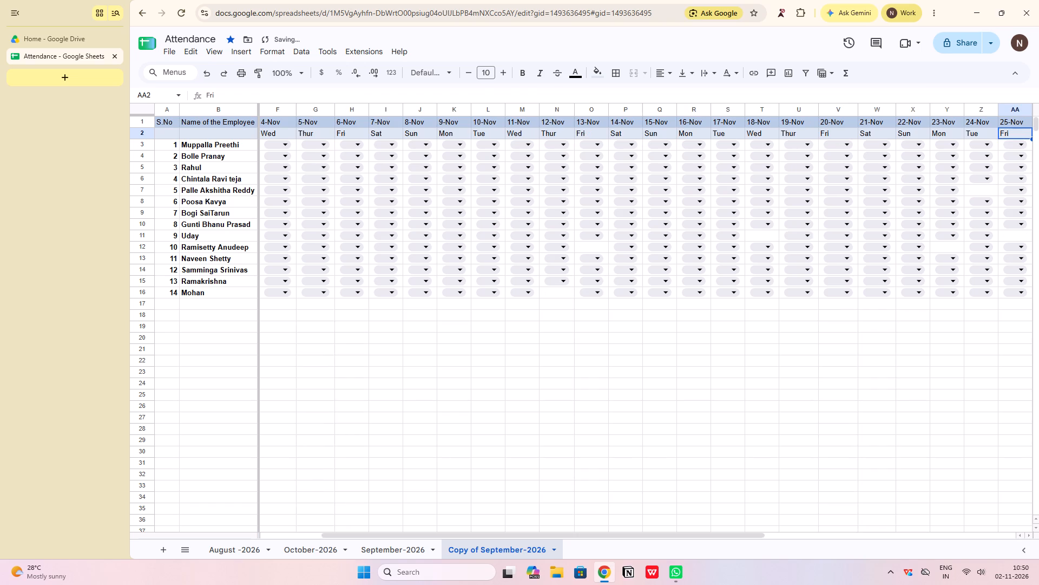
key("BackSpace")
type("Wed")
key("Right")
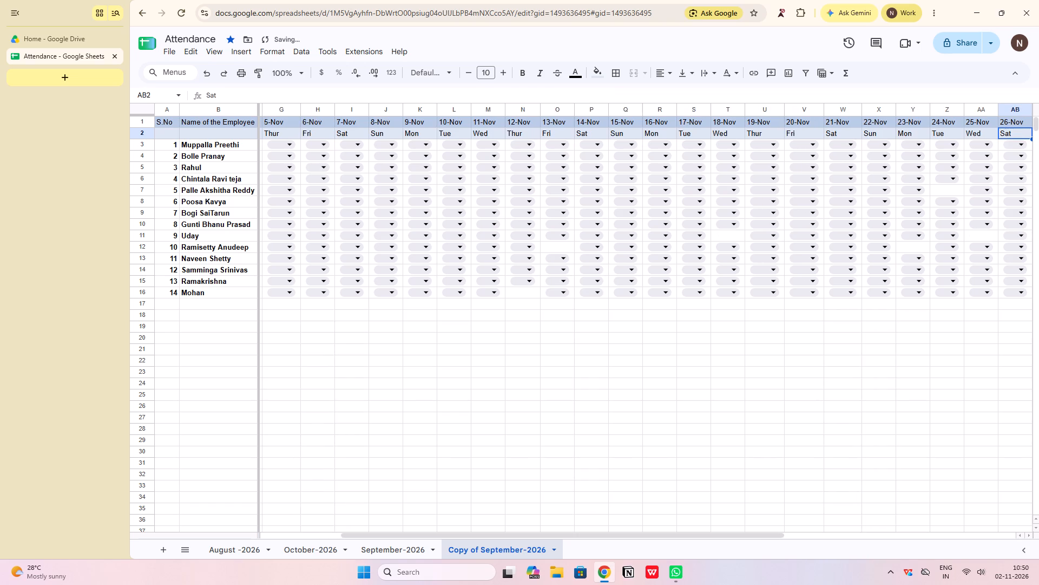
Clear the weekday label in AB2 under 26-Nov.
key("BackSpace")
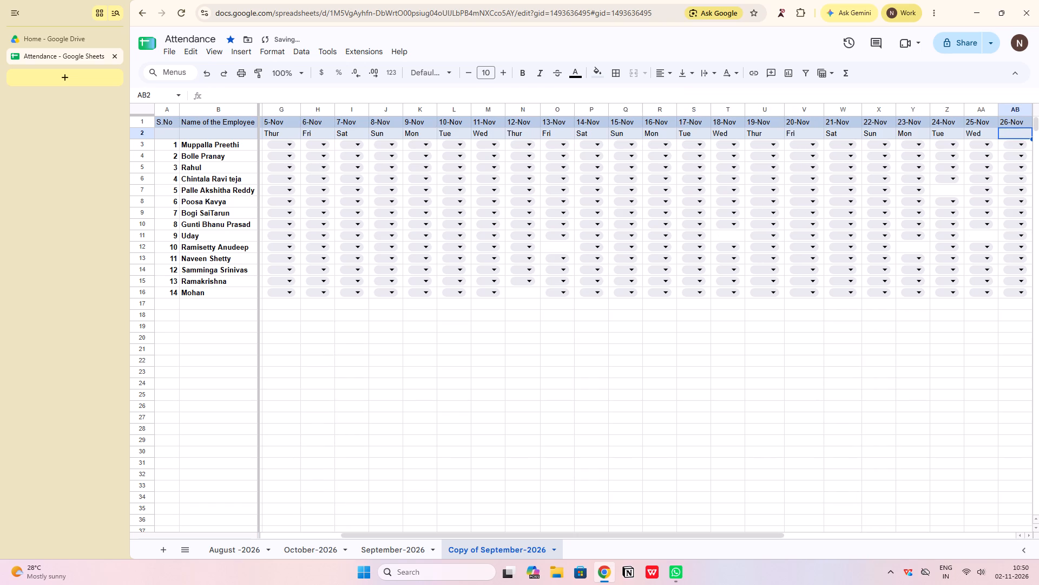
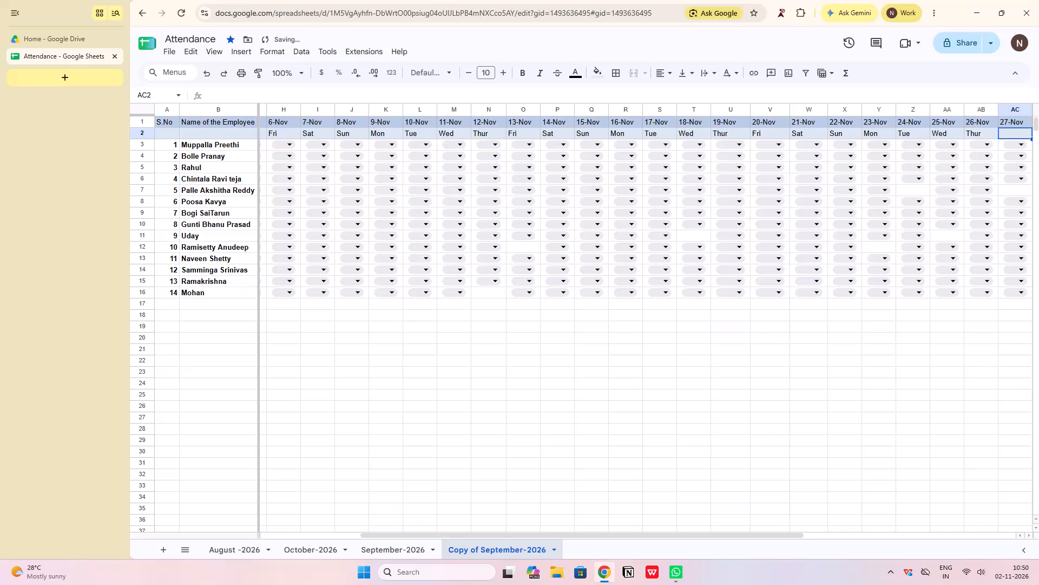
Set the weekday labels in AC2 through AE2, under 27-Nov to 29-Nov, to Fri, Sat and Sun.
type("Fri")
key("Right")
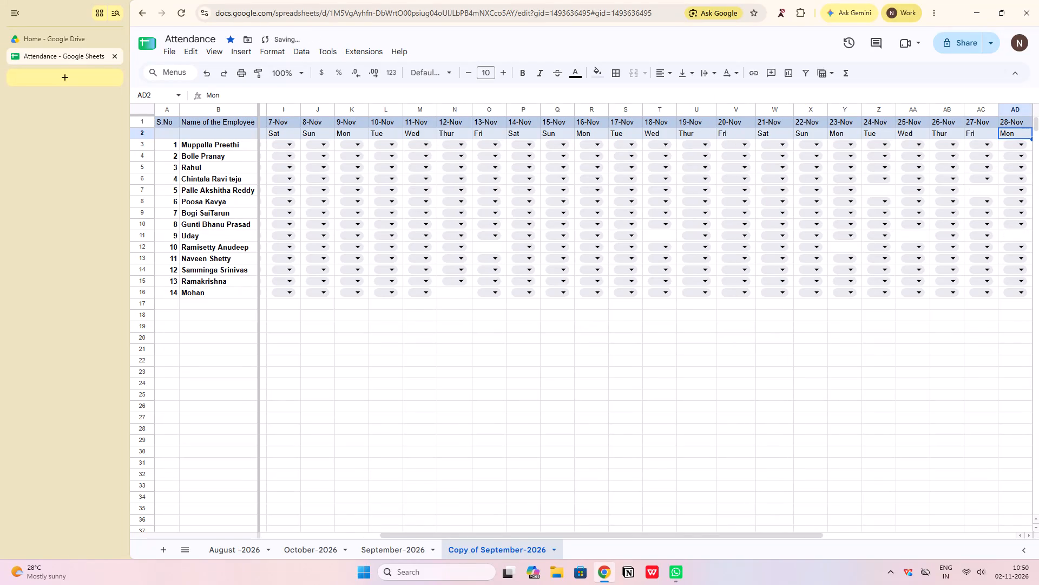
key("BackSpace")
type("Sat")
key("Right")
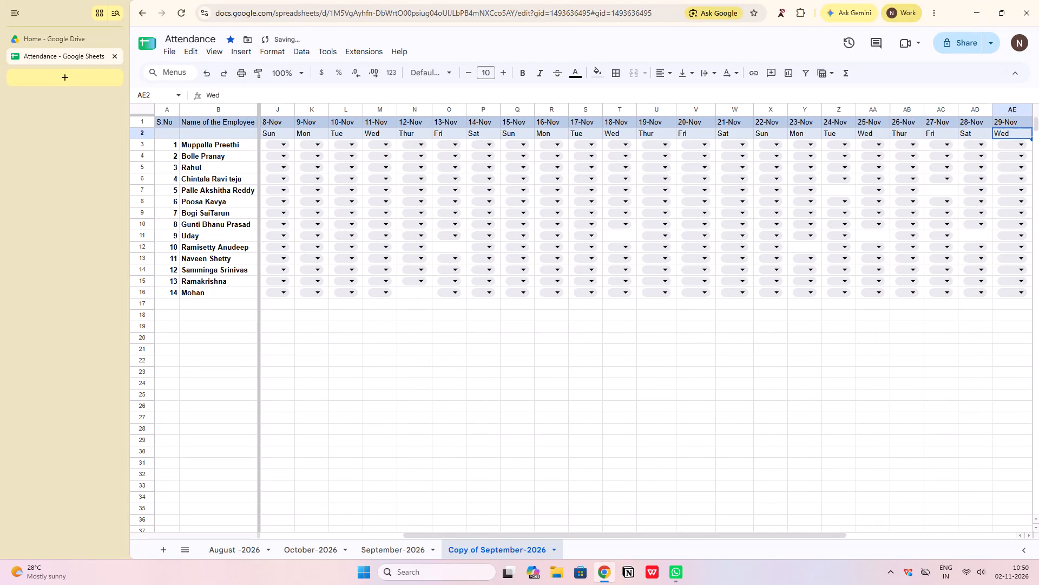
key("BackSpace")
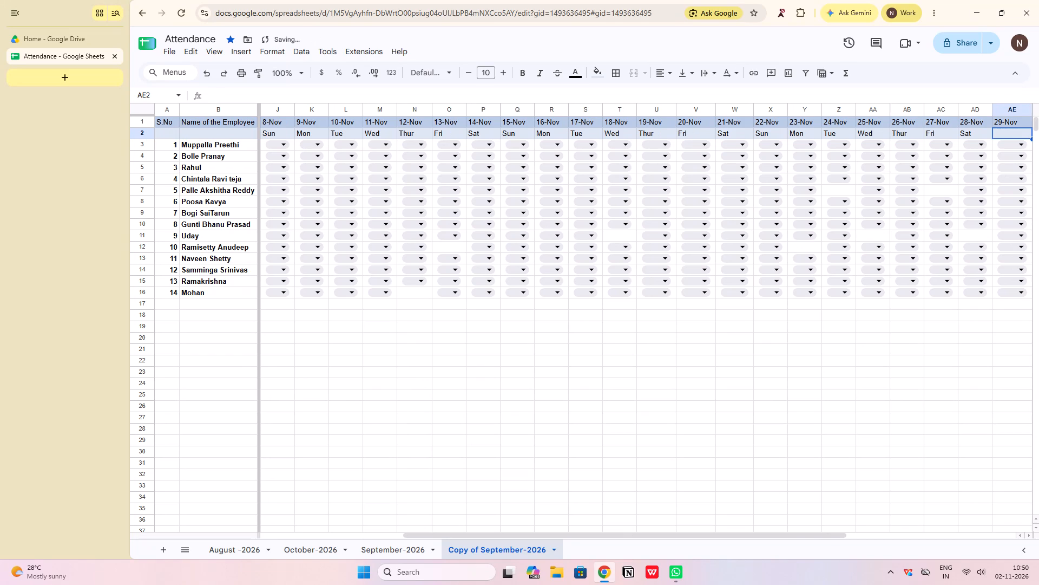
type("Sun")
key("Right")
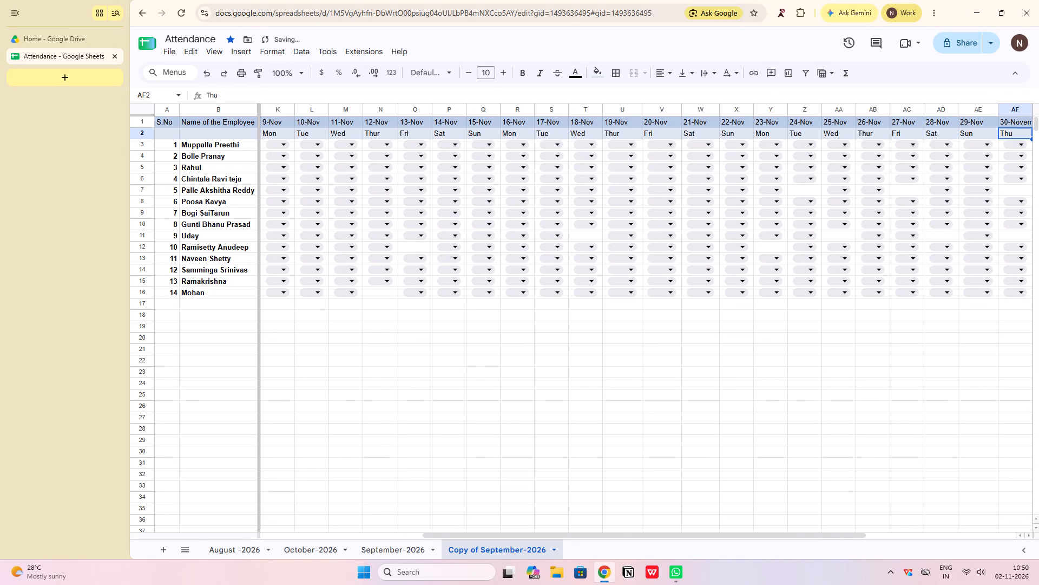
Replace the weekday label in AF2 under 30-November with Mon, and check the November 2026 system calendar.
key("BackSpace")
type("MOn")
key("BackSpace")
key("BackSpace")
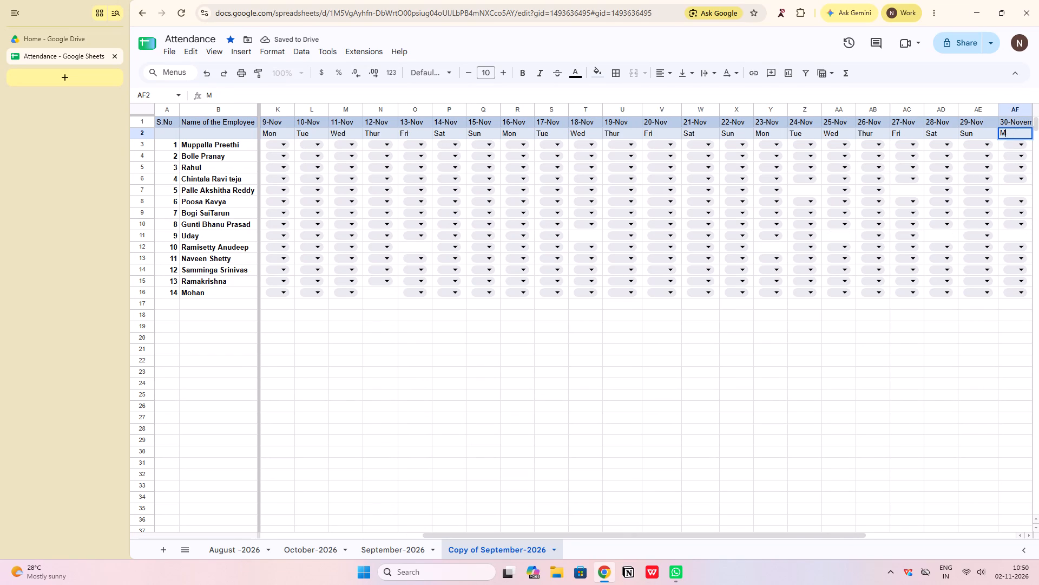
type("on")
key("Right")
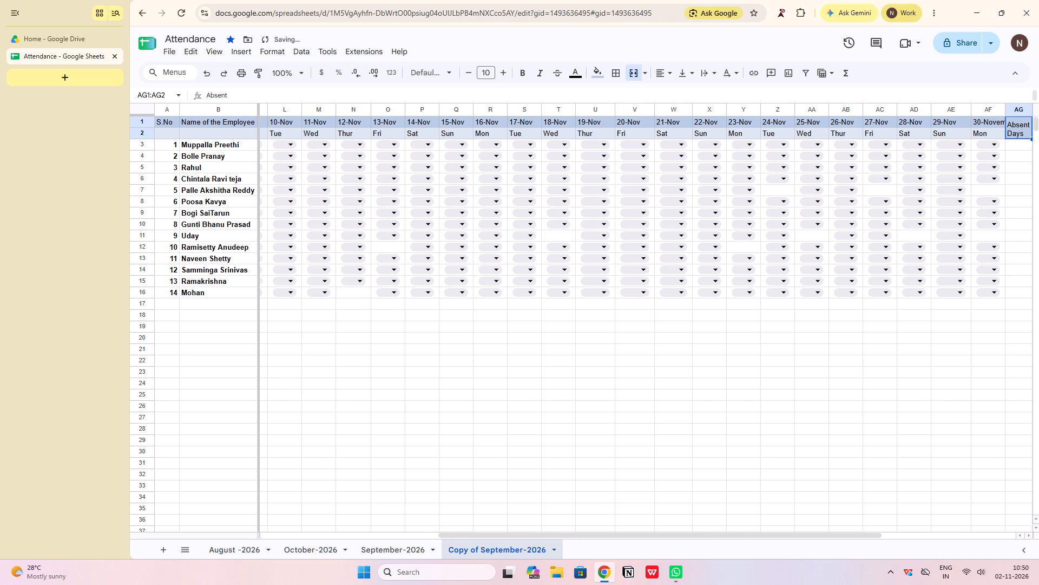
key("Right")
key("Right")
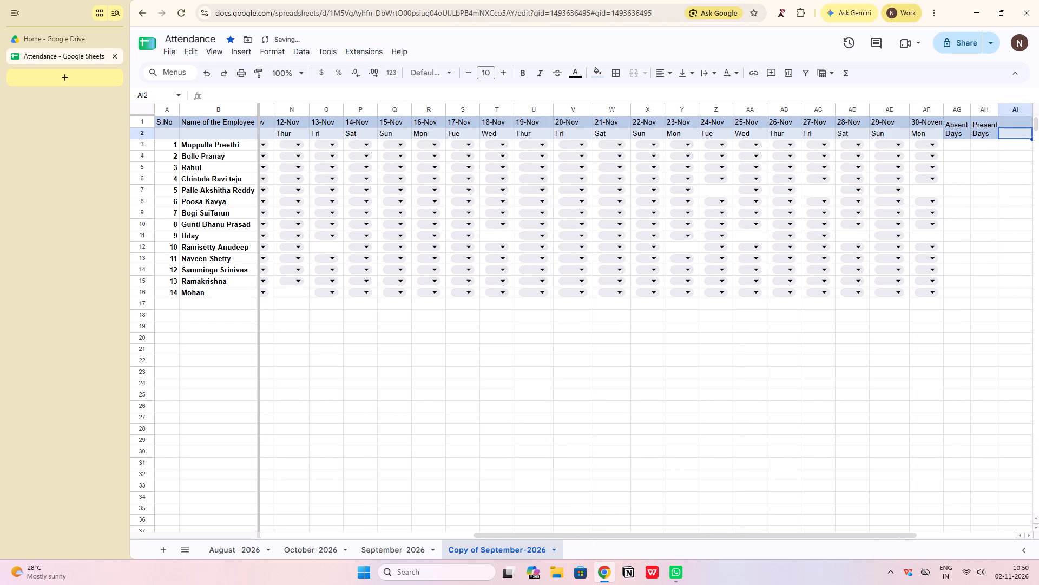
left_click(1007, 570)
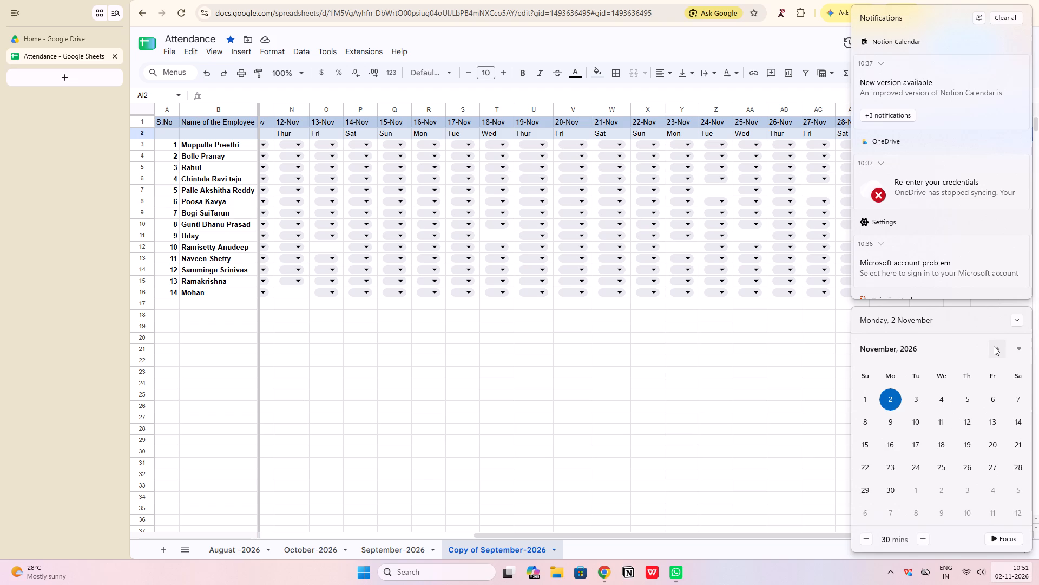
left_click(783, 448)
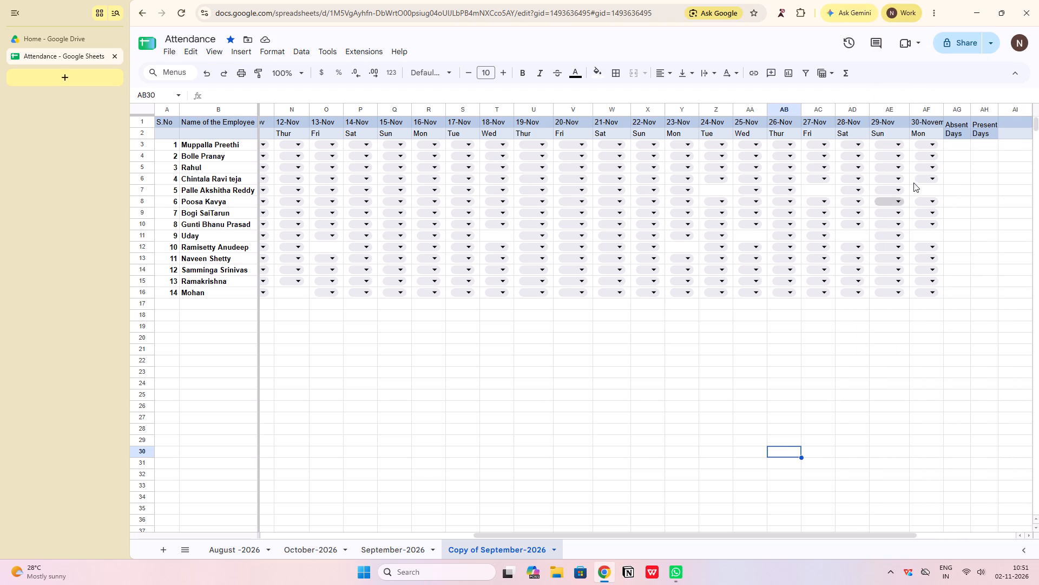
Copy the empty attendance dropdown from AB7 into the cells without one in the same row, AC7 and AF7.
left_click(928, 190)
key("Left")
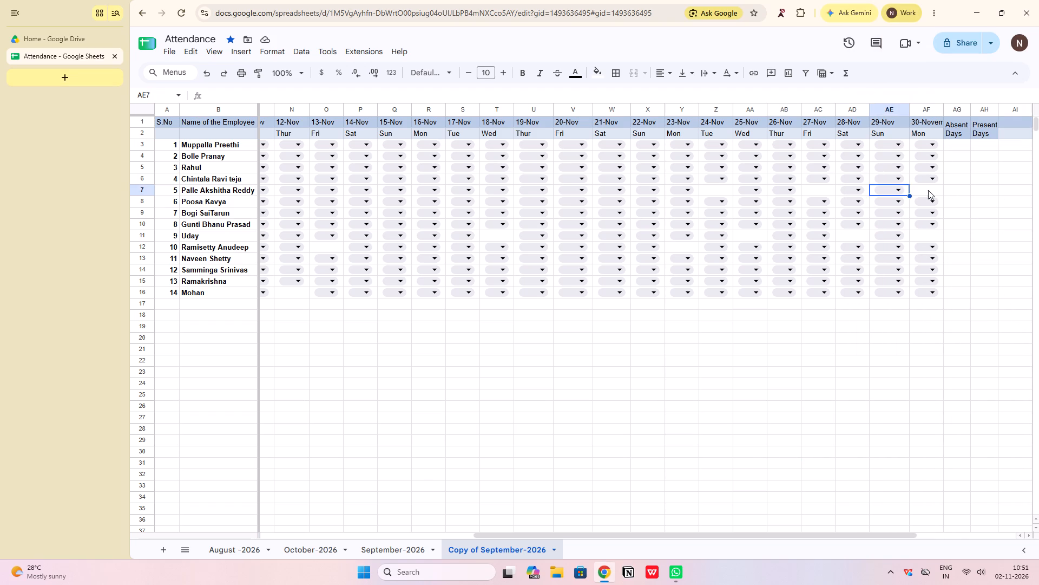
key("Left")
key("Left")
key("Left")
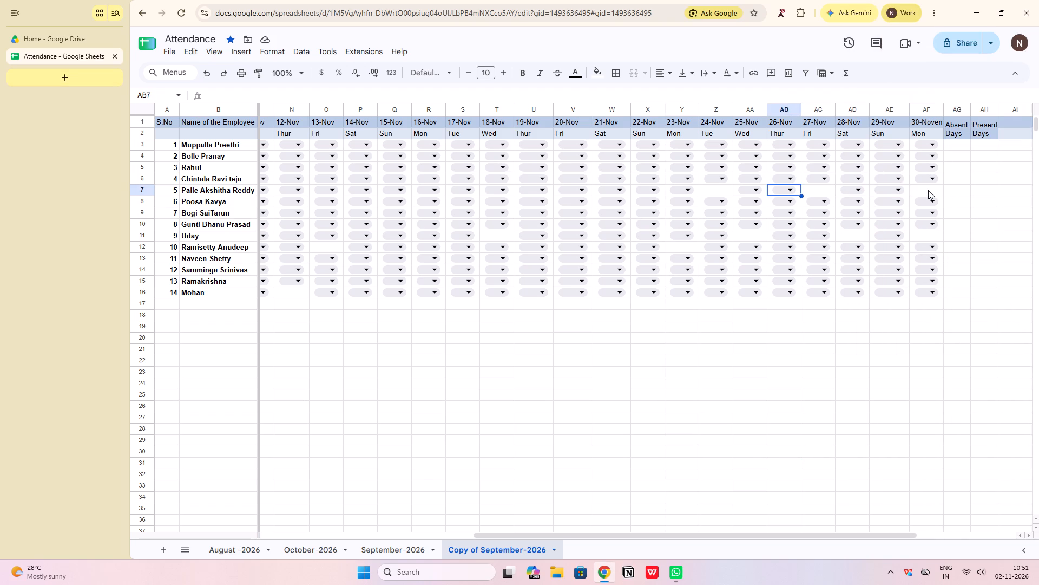
key("ctrl+c")
key("Right")
key("Right")
key("Left")
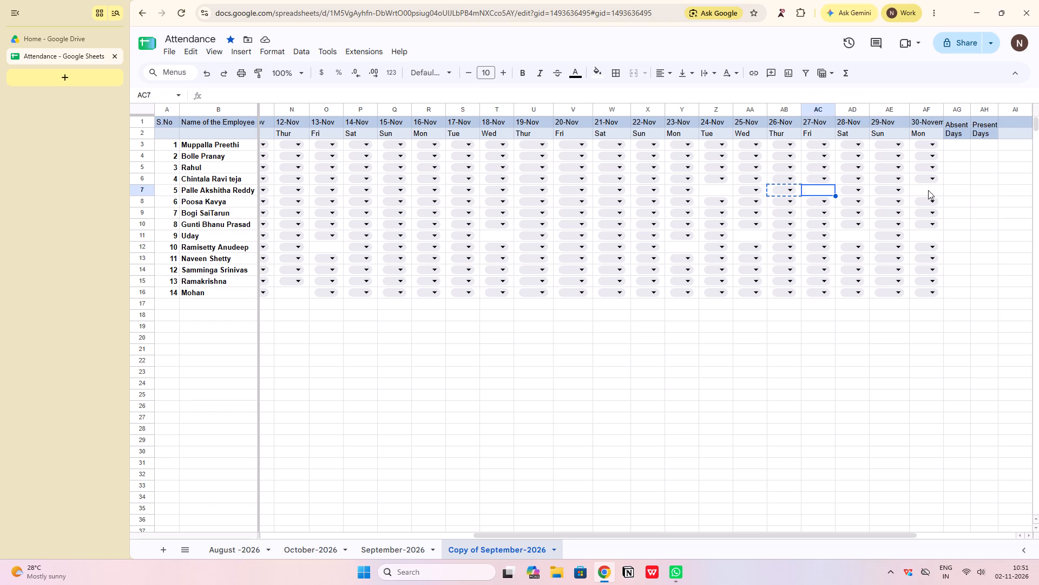
key("ctrl+v")
key("Right")
key("Right")
key("Right")
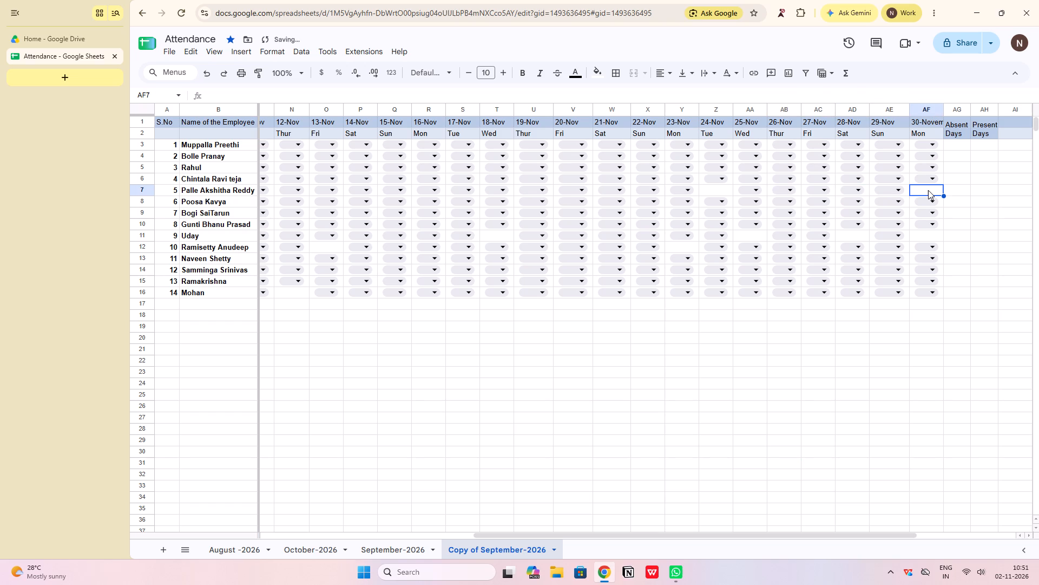
key("ctrl+v")
Paste the copied attendance dropdown into the row 11 cells that lack one: AF11, AD11 and AA11.
key("Down")
key("Down")
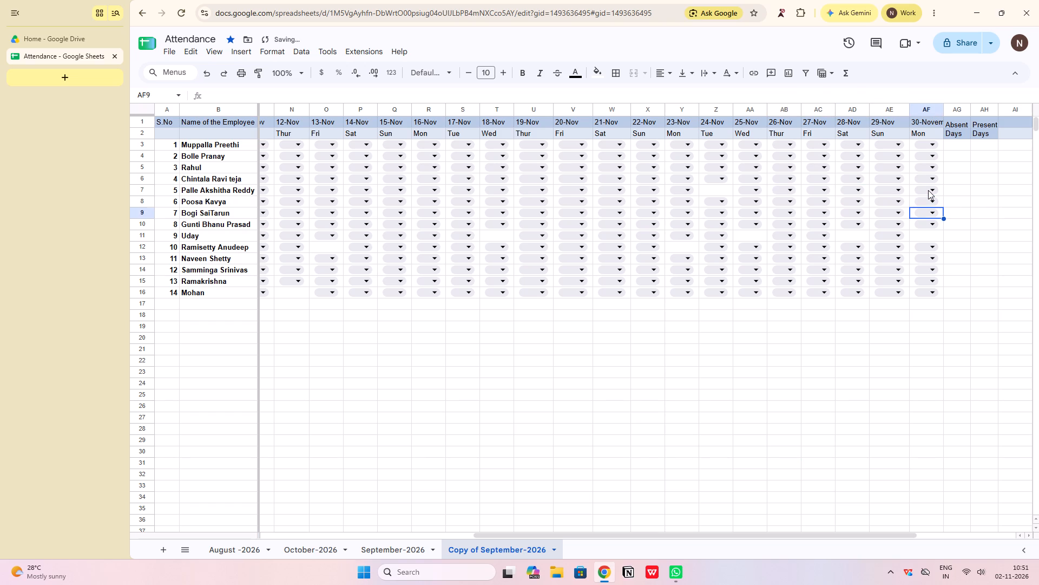
key("Down")
key("Down")
key("ctrl+v")
key("Down")
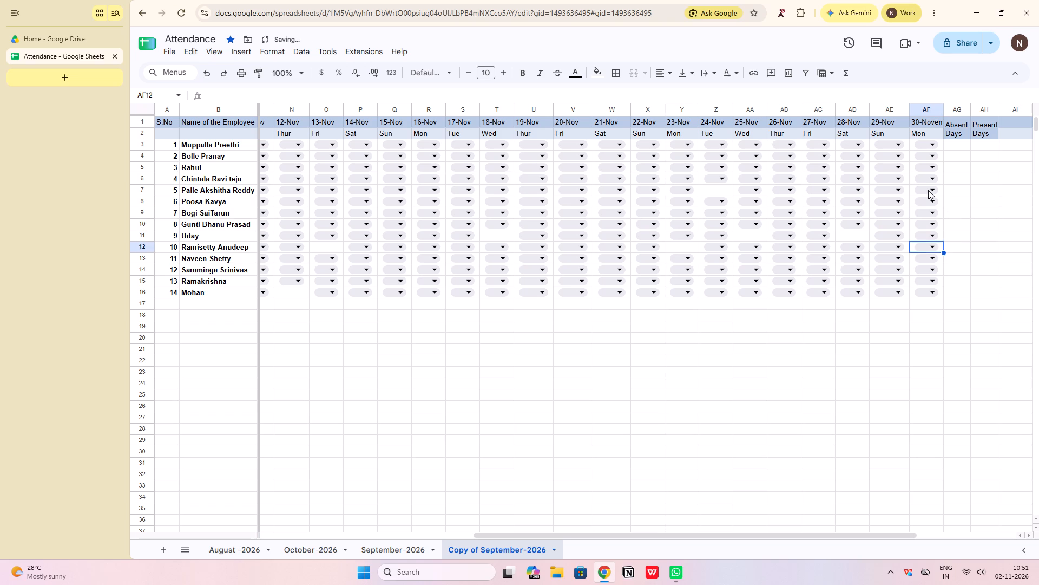
key("Up")
key("Left")
key("Left")
key("ctrl+v")
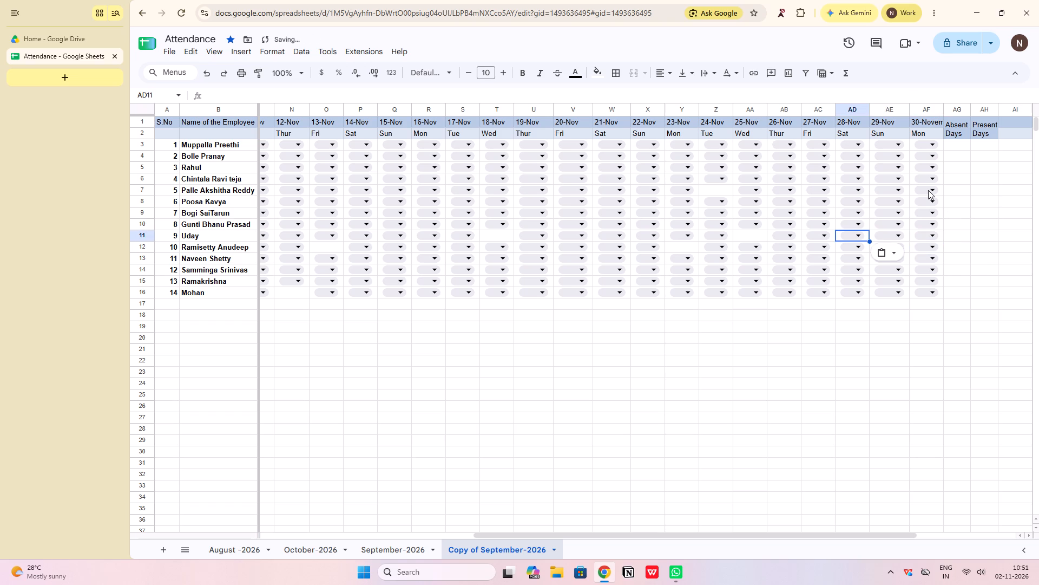
key("Left")
key("Left")
key("Left")
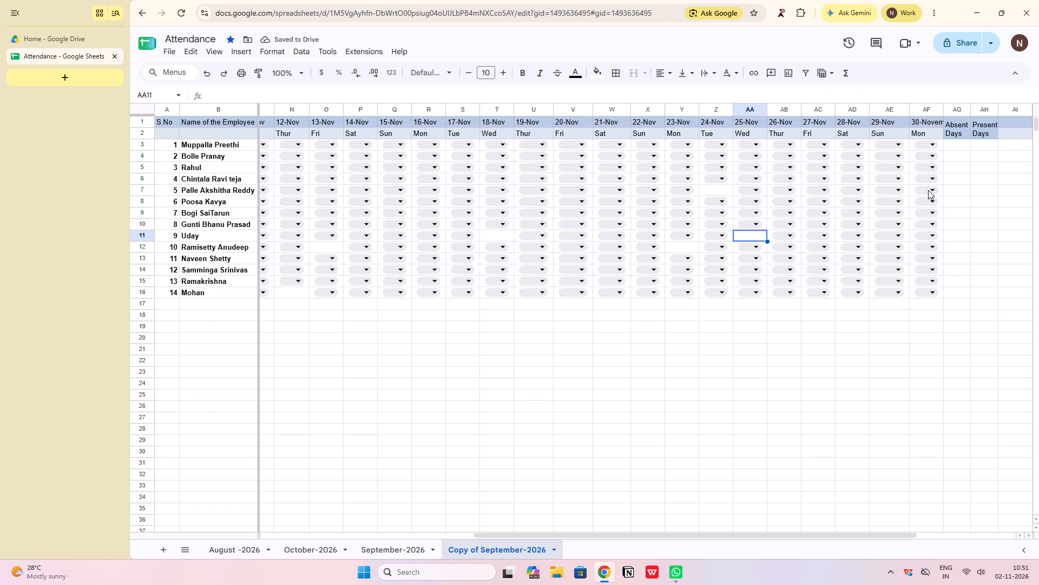
key("ctrl+v")
Paste the attendance dropdown into Y12 under 23-Nov and Z7 under 24-Nov.
key("Down")
key("Down")
key("Up")
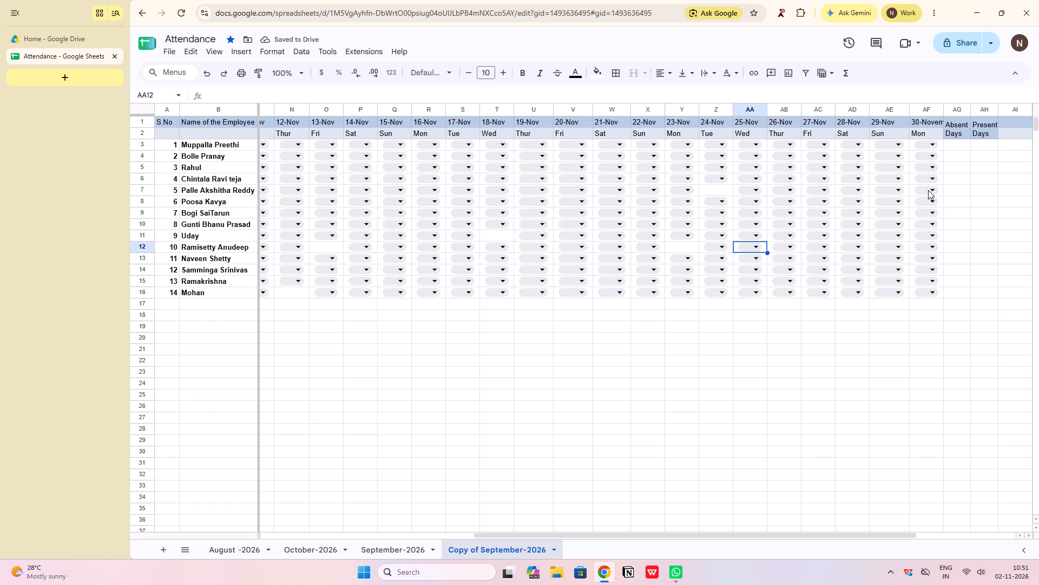
key("Left")
key("Left")
key("ctrl+v")
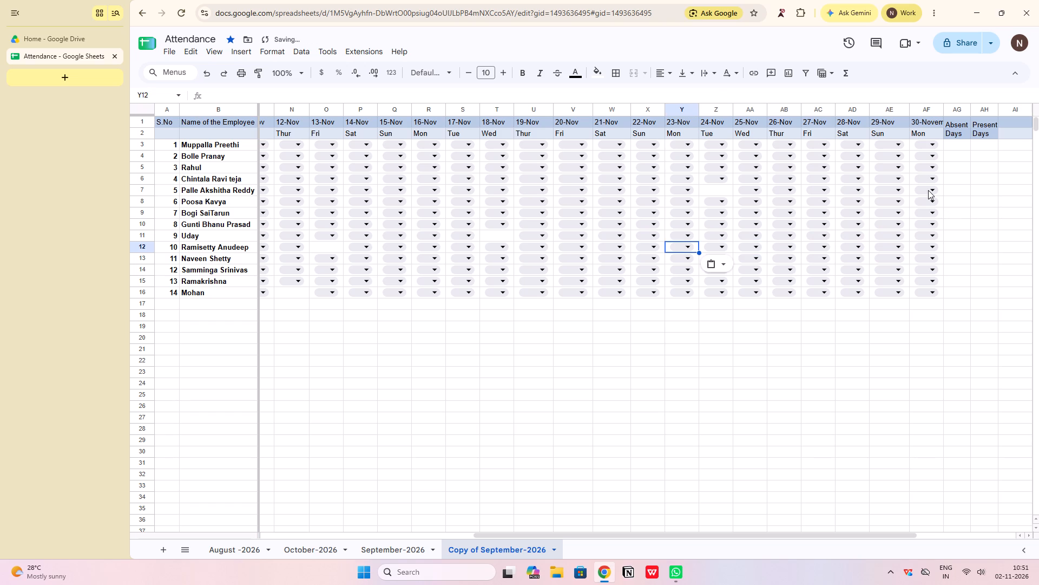
key("Up")
key("Up")
key("Up")
key("Up")
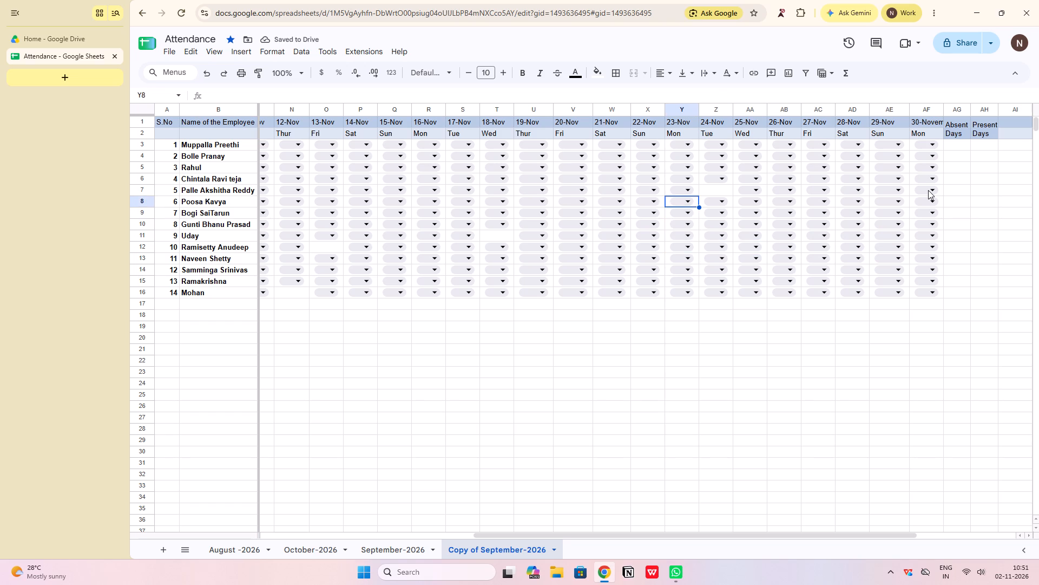
key("Up")
key("Right")
key("ctrl+v")
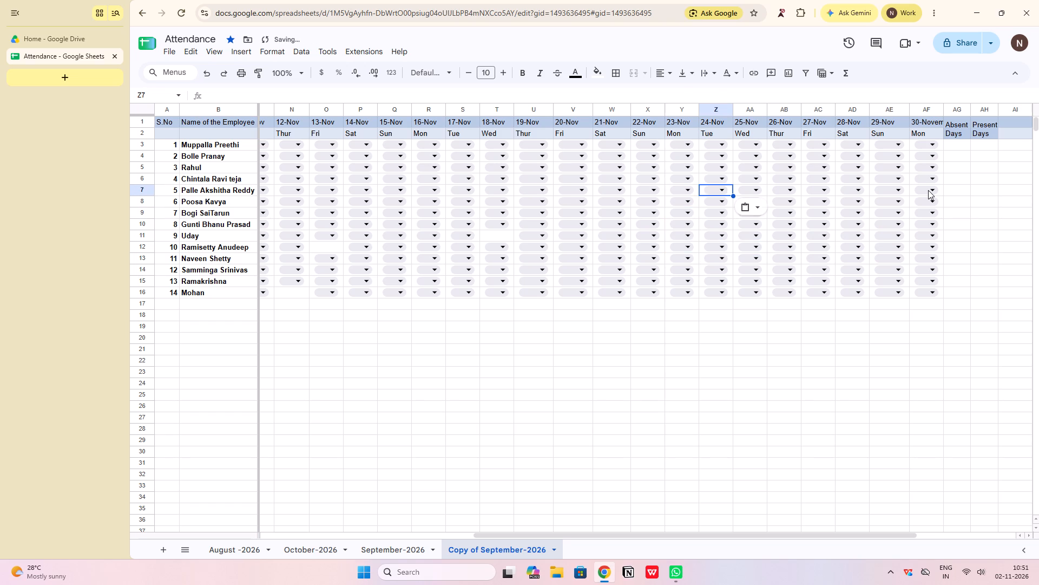
Paste the attendance dropdown into T11 under 18-Nov.
key("Left")
key("Left")
key("Left")
key("Left")
key("Left")
key("Down")
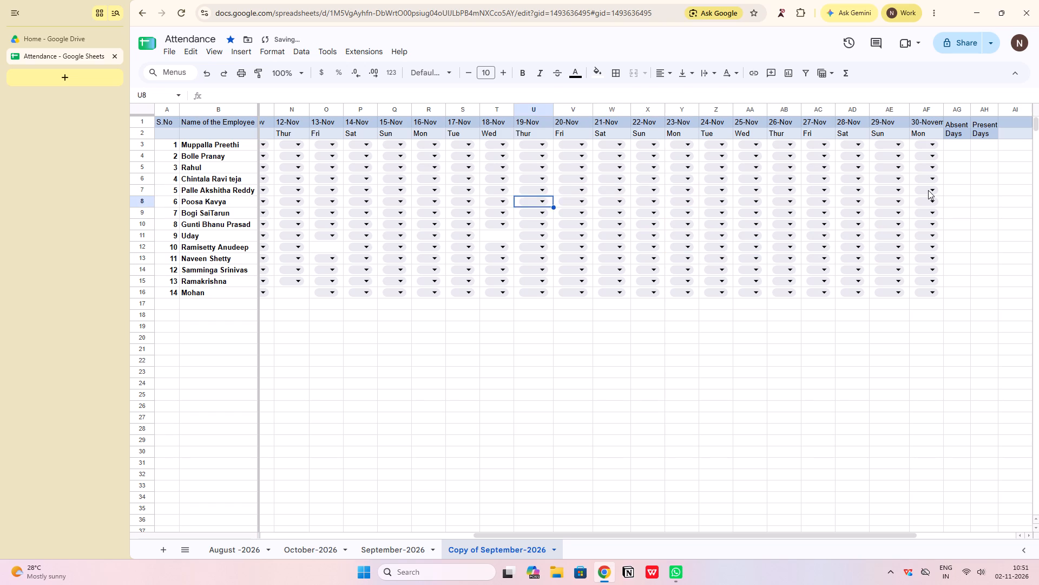
key("Down")
key("Down")
key("Down")
key("Left")
key("ctrl+v")
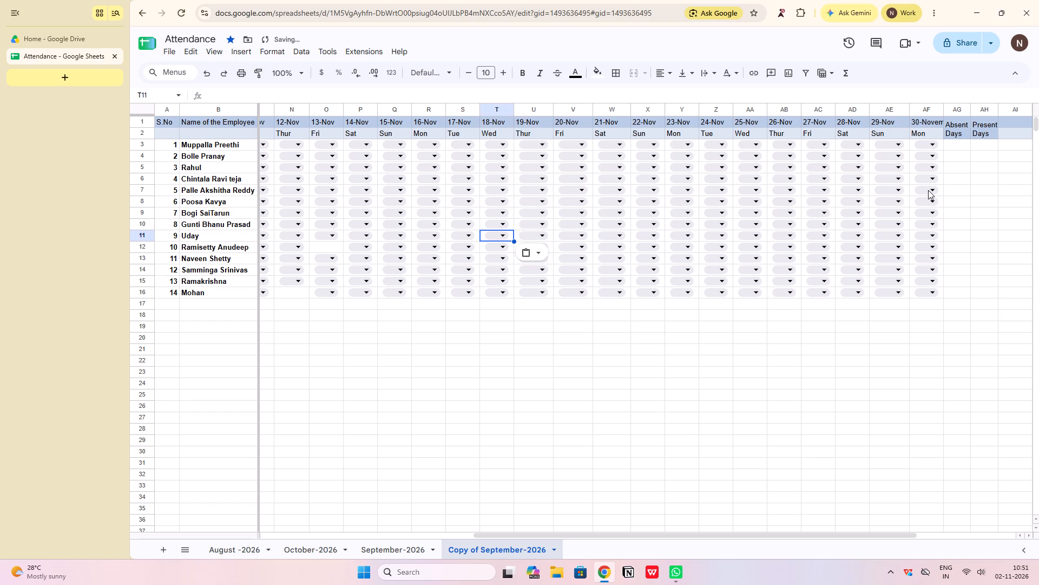
Paste the attendance dropdown into O12 under 13-Nov and N16 under 12-Nov.
key("Left")
key("Left")
key("Left")
key("Left")
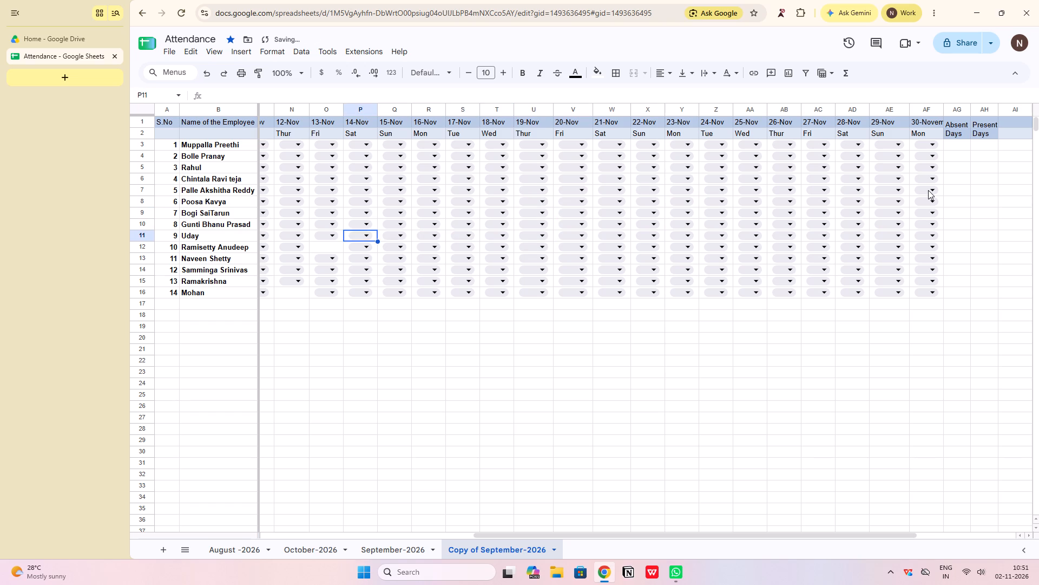
key("Down")
key("Left")
key("ctrl+v")
key("Left")
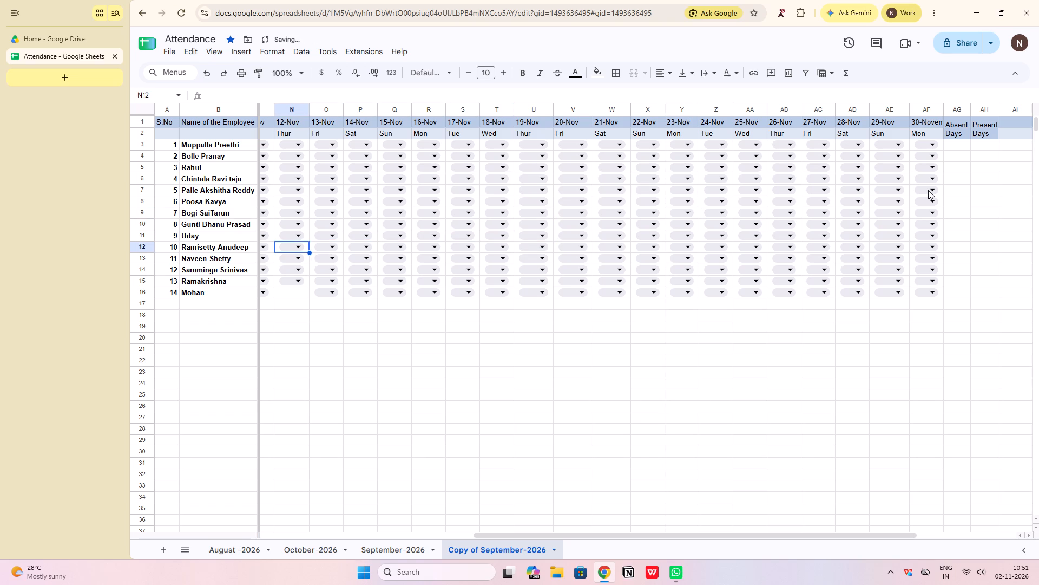
key("Down")
key("Down")
key("Down")
key("Down")
key("ctrl+v")
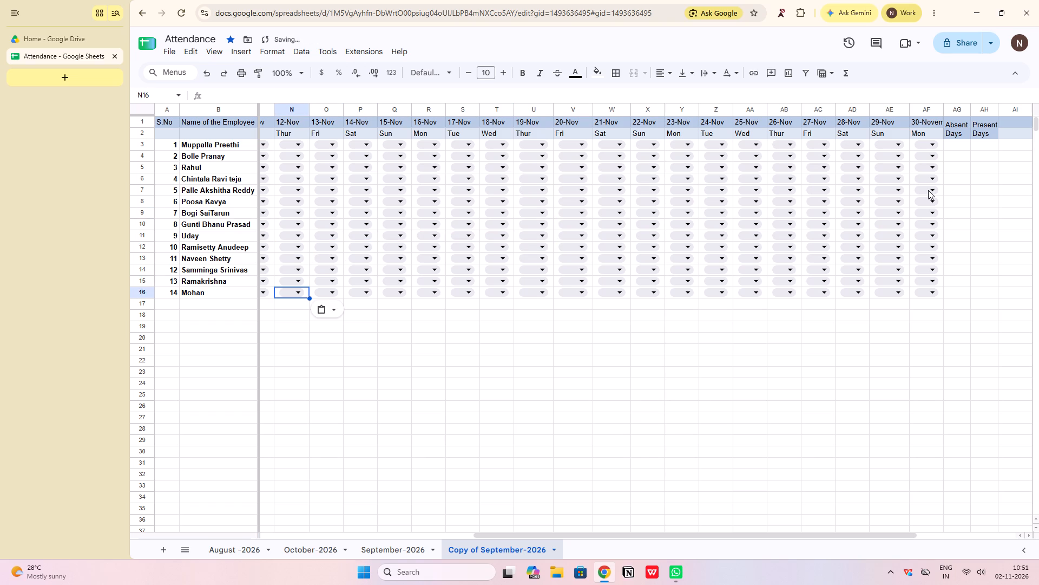
Check the remaining date columns back to 1-November for cells missing an attendance dropdown.
key("Left")
key("Left")
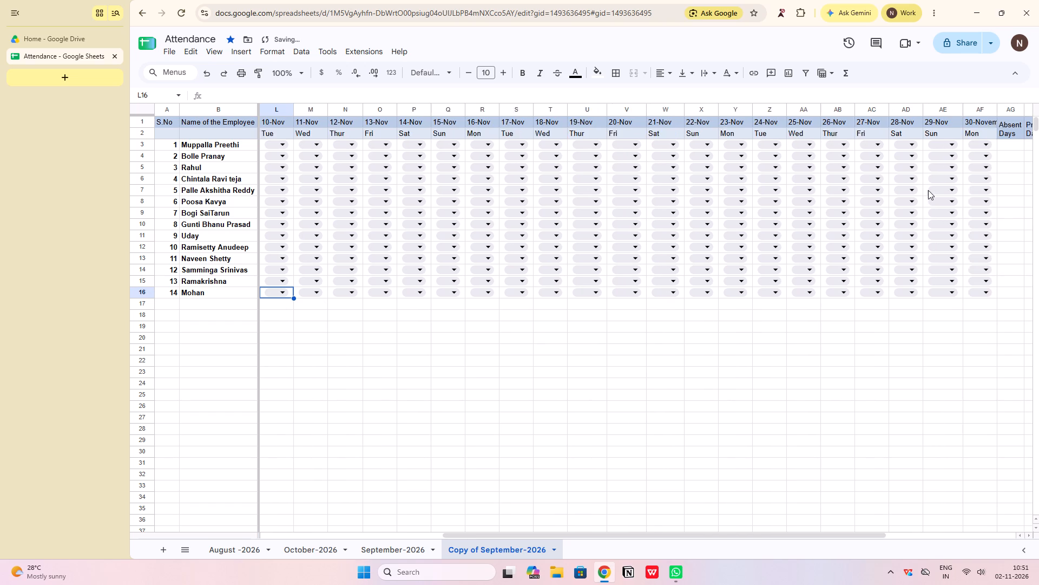
key("Left")
key("Left")
key("Left")
key("Left")
key("Left")
key("Left")
key("Left")
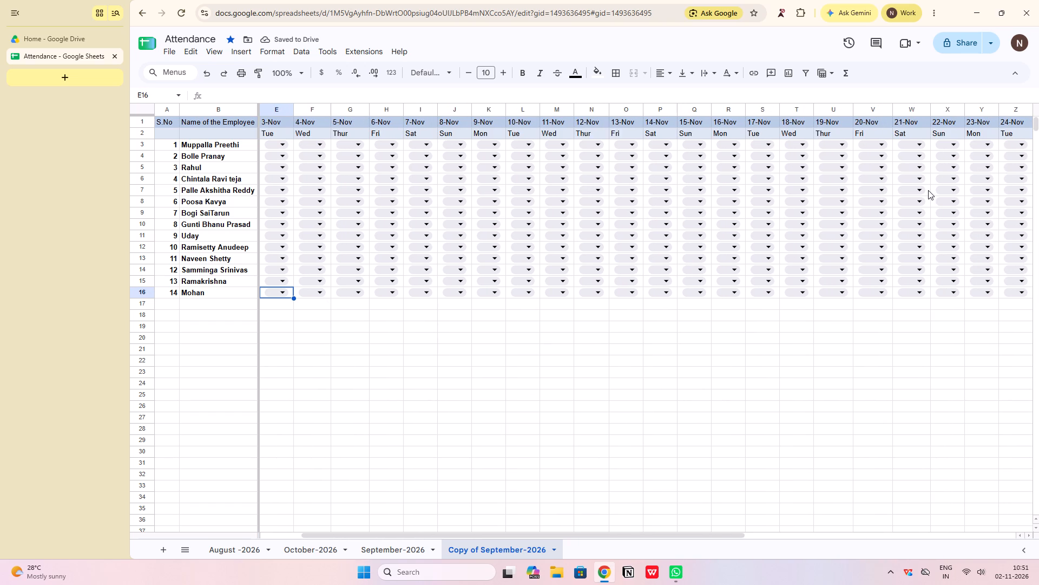
key("Left")
key("Left")
key("Left")
key("Up")
key("Up")
key("Up")
key("Up")
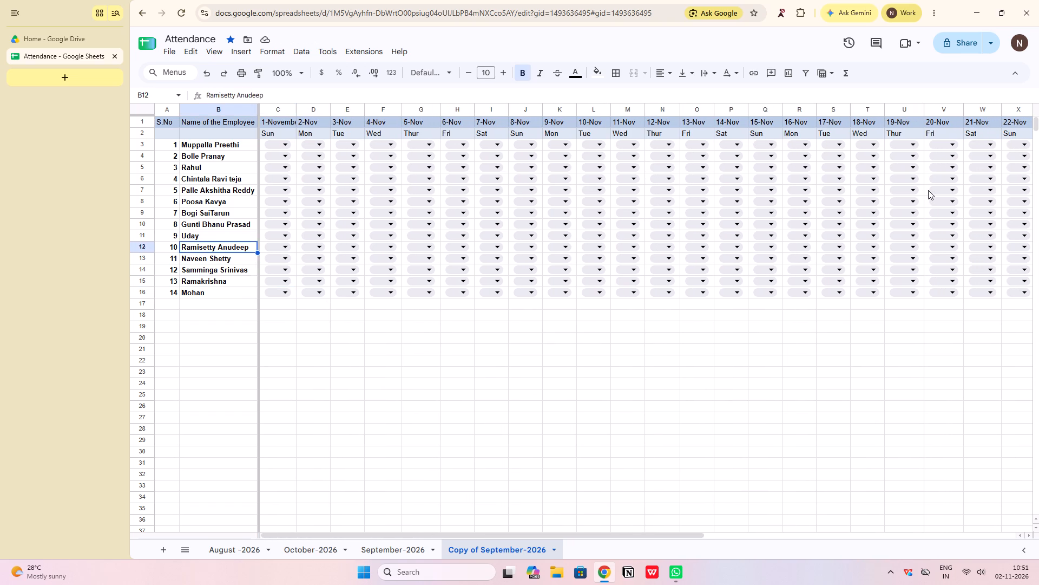
key("Up")
key("Up")
key("Up")
key("Up")
key("Up")
key("Up")
key("Up")
key("Up")
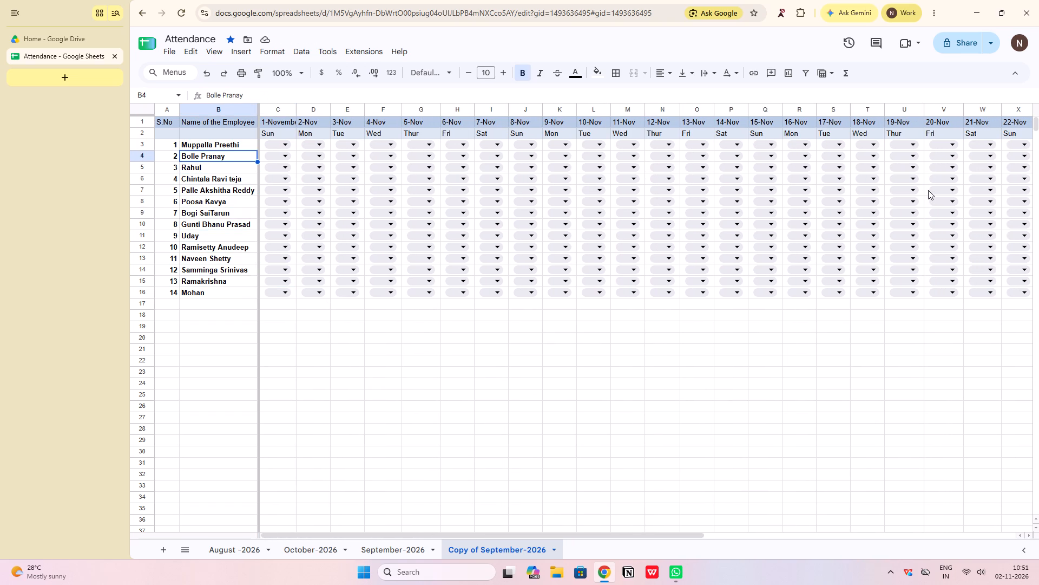
Mark attendance as H under 1-November for the first seven employees, C3 through C9.
left_click(275, 141)
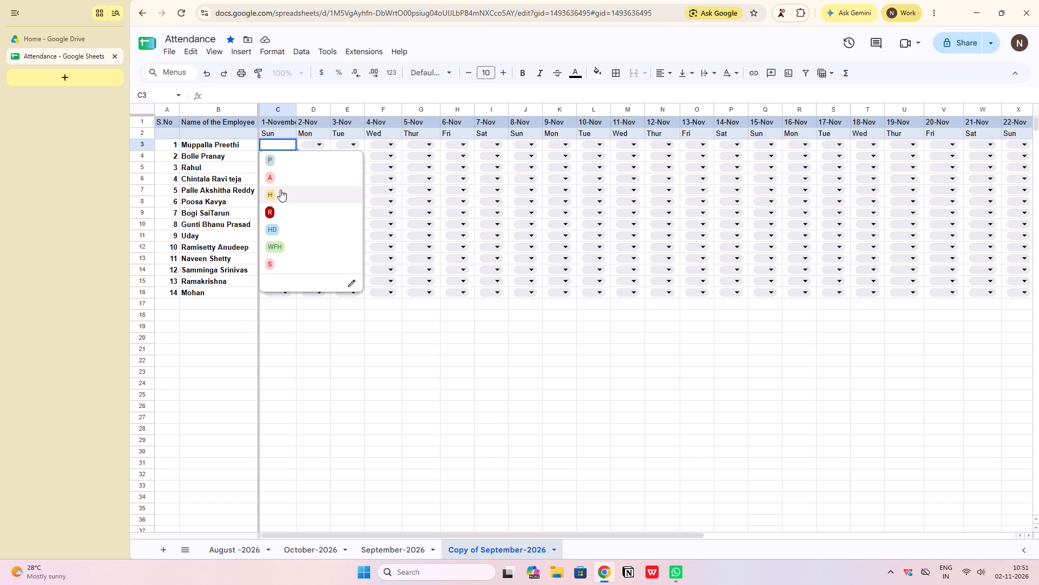
left_click(274, 192)
left_click(280, 152)
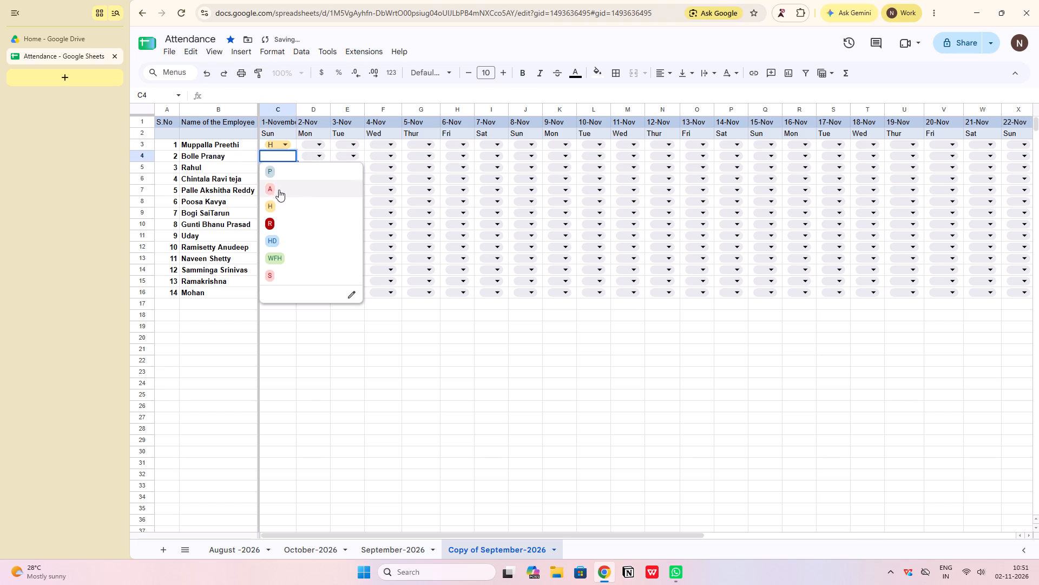
left_click(279, 201)
left_click(280, 169)
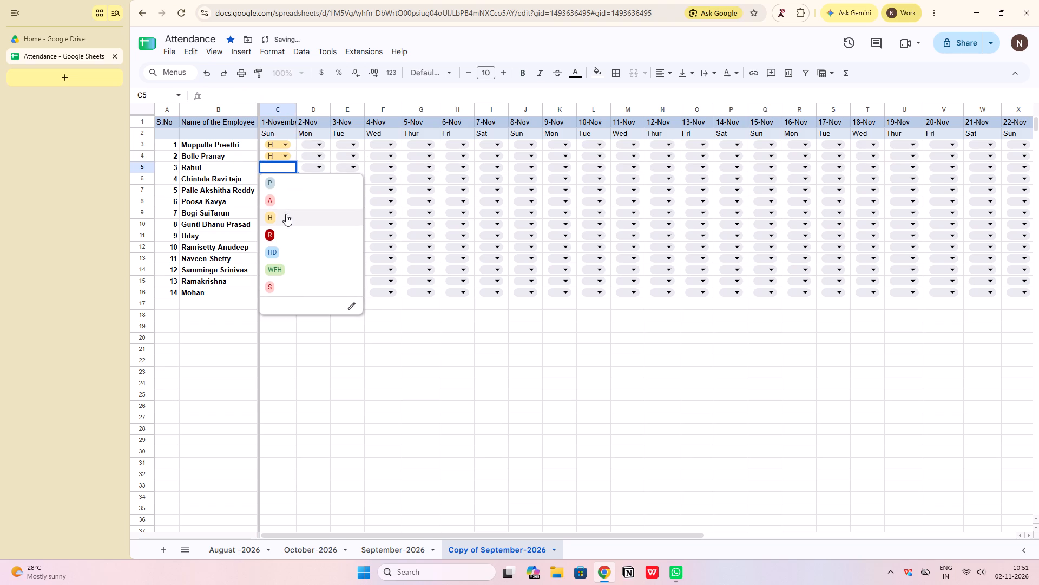
left_click(285, 214)
left_click(281, 177)
left_click(282, 227)
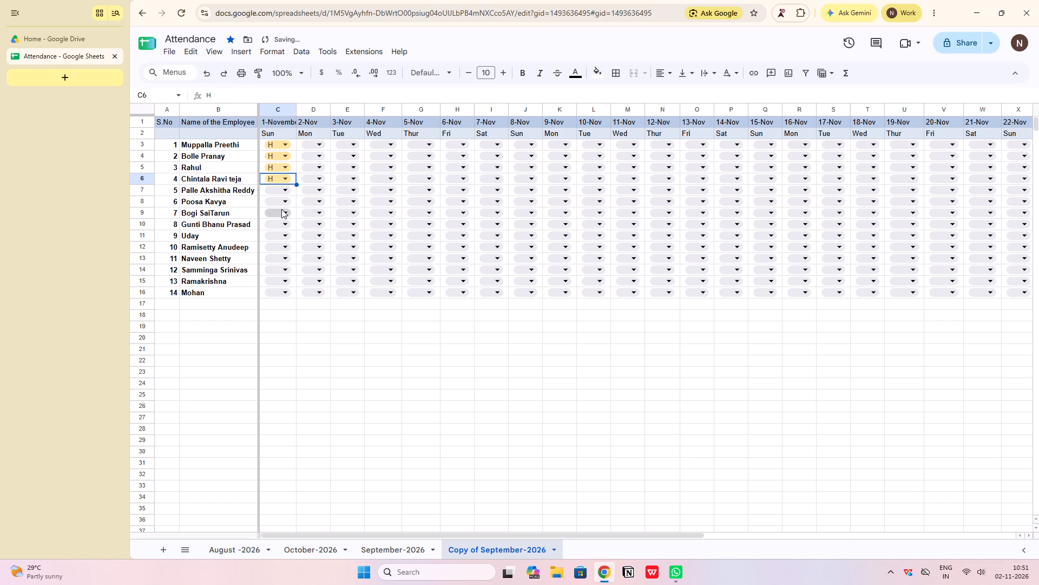
left_click(281, 190)
left_click(282, 238)
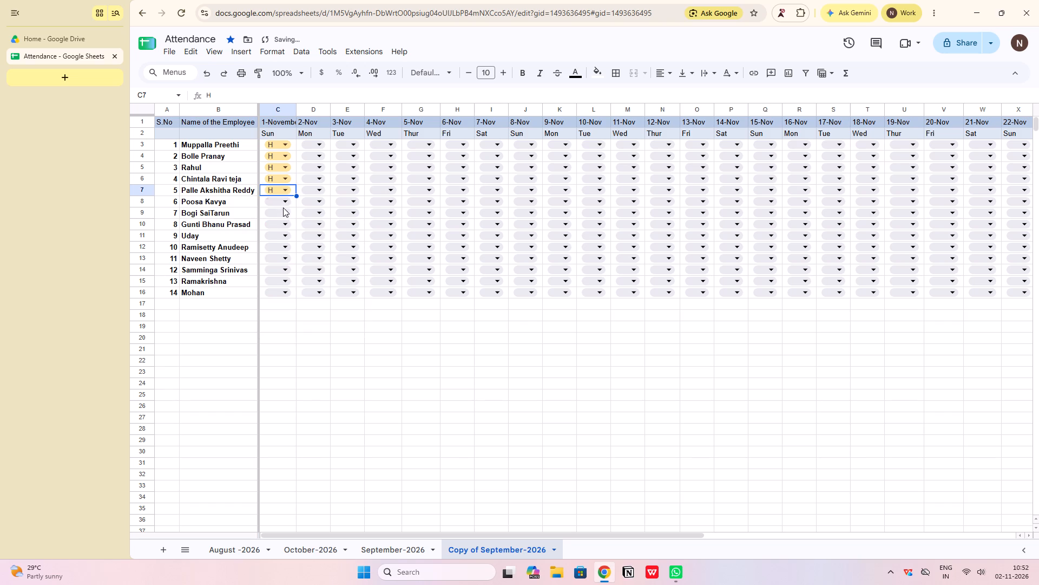
left_click(283, 199)
left_click(282, 251)
left_click(280, 215)
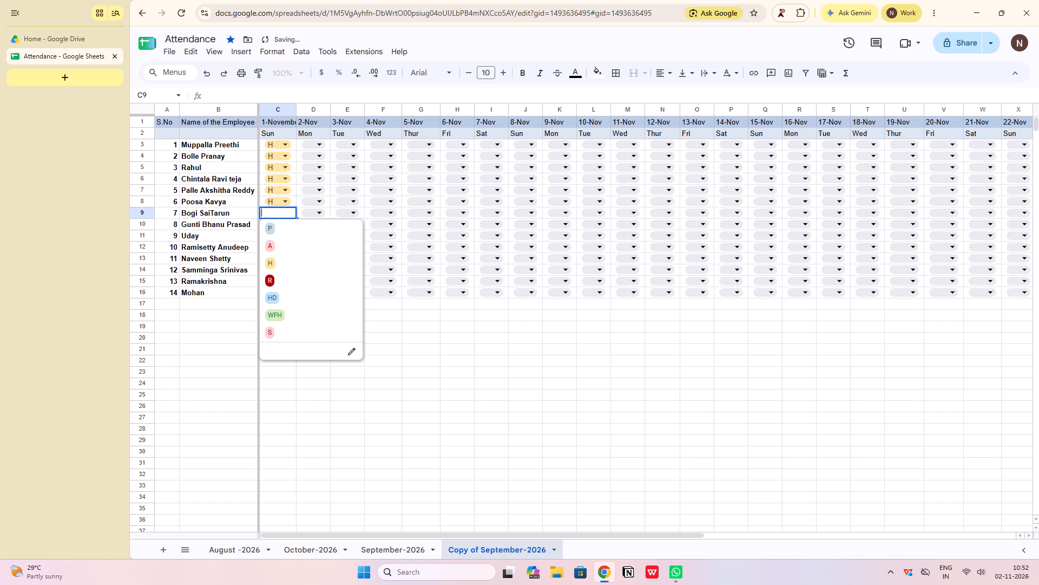
left_click(273, 264)
Mark attendance as H under 1-November for the remaining seven employees, C10 through C16.
left_click(280, 223)
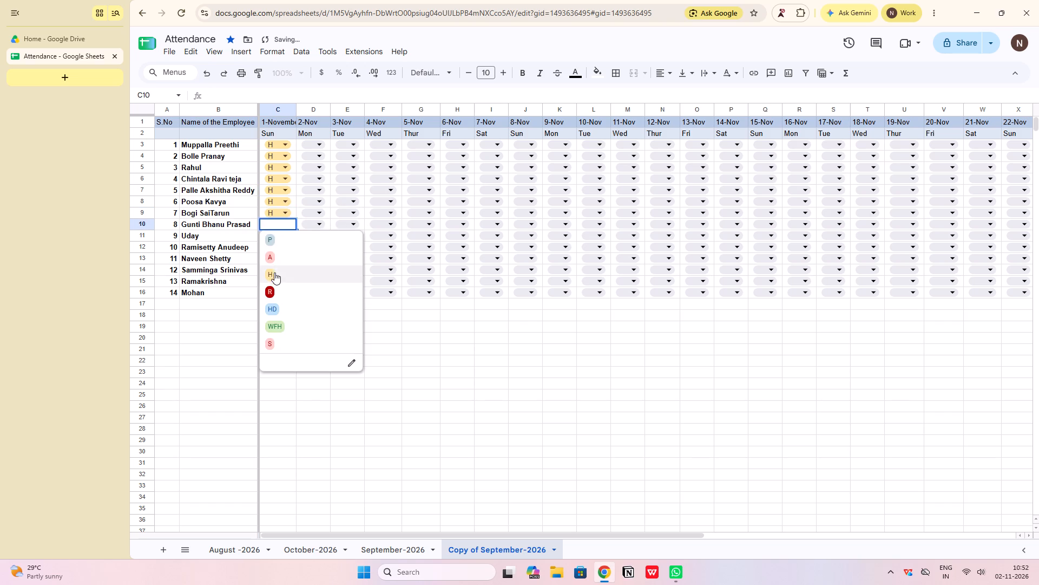
left_click(274, 272)
left_click(275, 238)
left_click(275, 287)
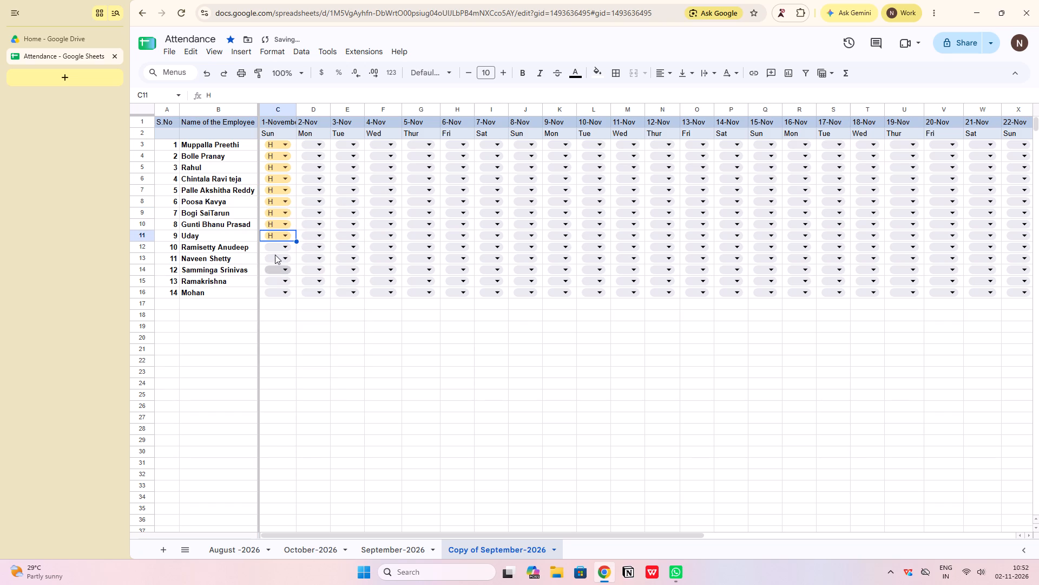
left_click(279, 248)
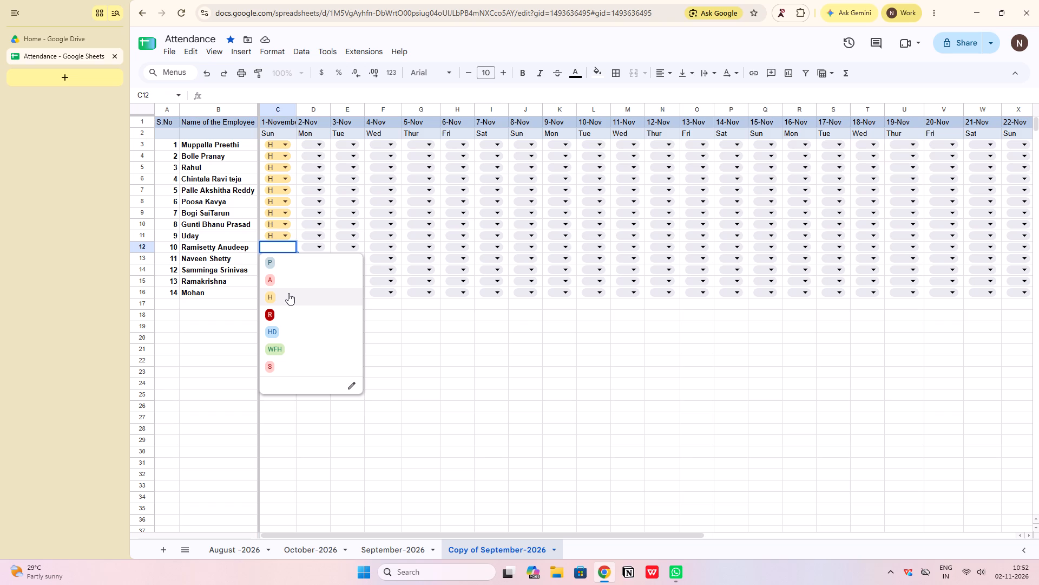
left_click(268, 296)
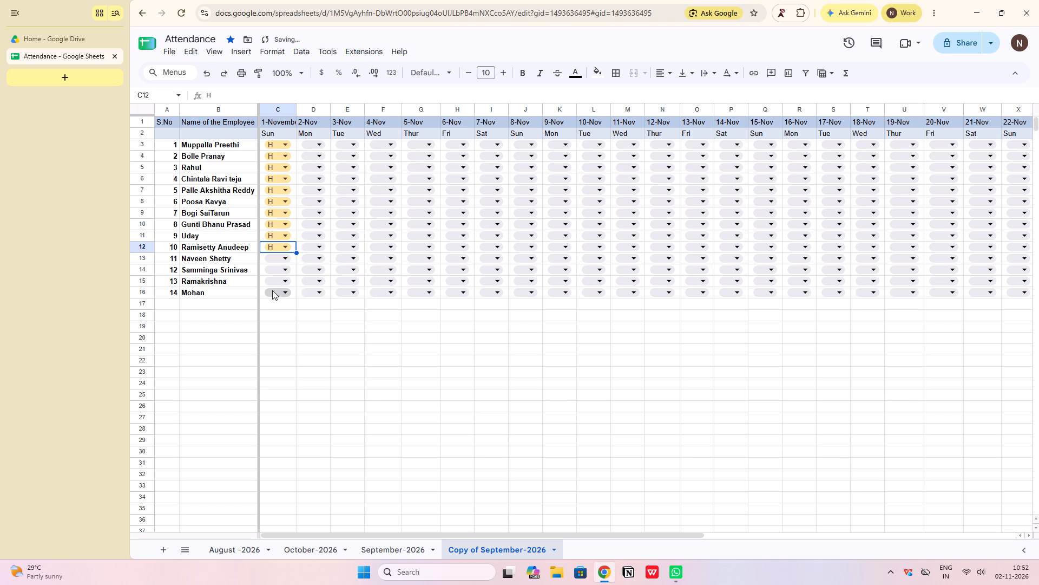
left_click(283, 261)
left_click(279, 309)
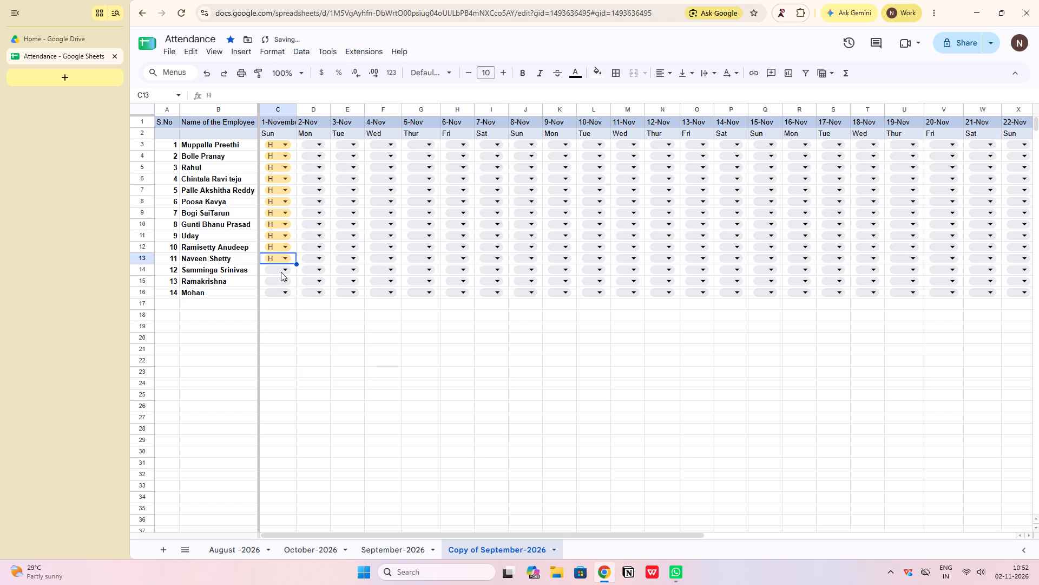
left_click(281, 272)
left_click(279, 316)
left_click(281, 283)
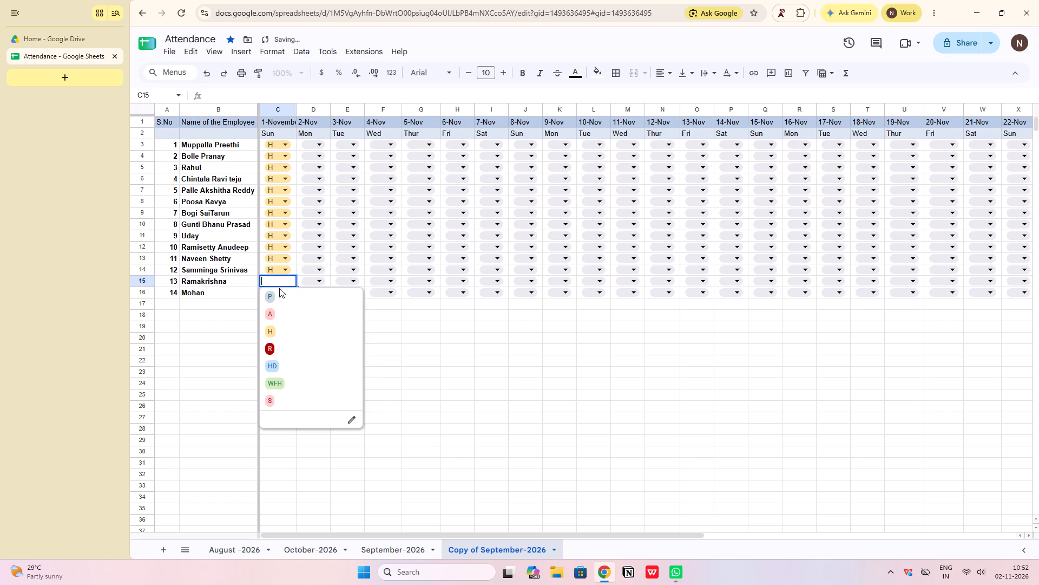
left_click(278, 330)
left_click(282, 295)
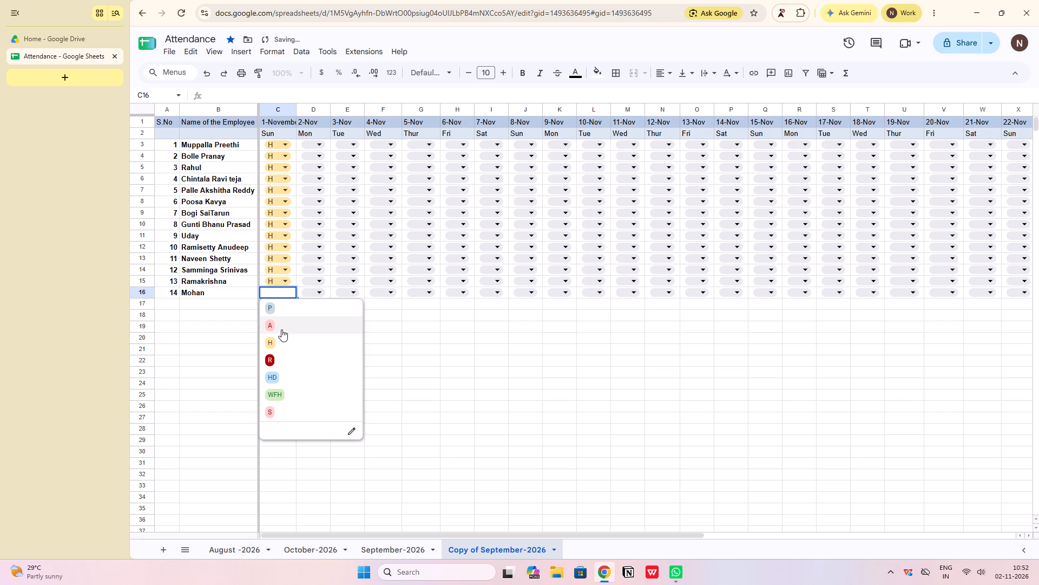
left_click(281, 340)
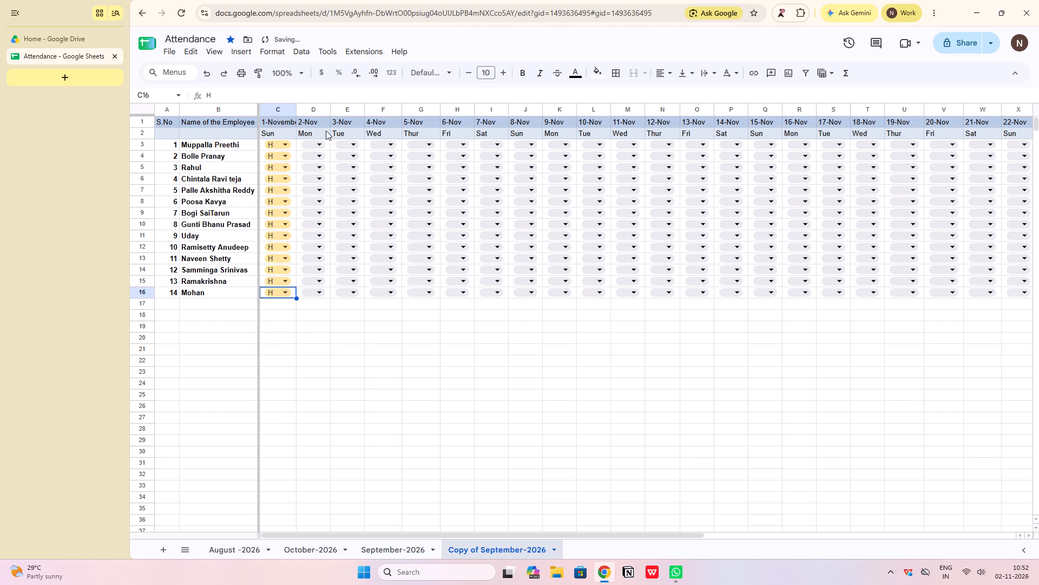
Add a light green WFH option to the dropdown in D3 under 2-Nov, applying the change to that cell only.
left_click(309, 145)
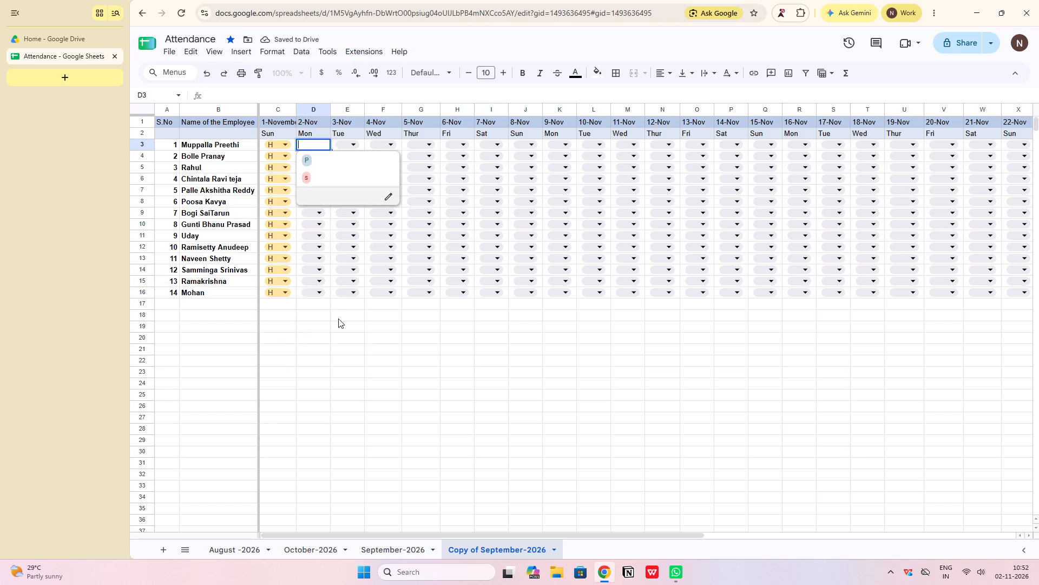
left_click(388, 196)
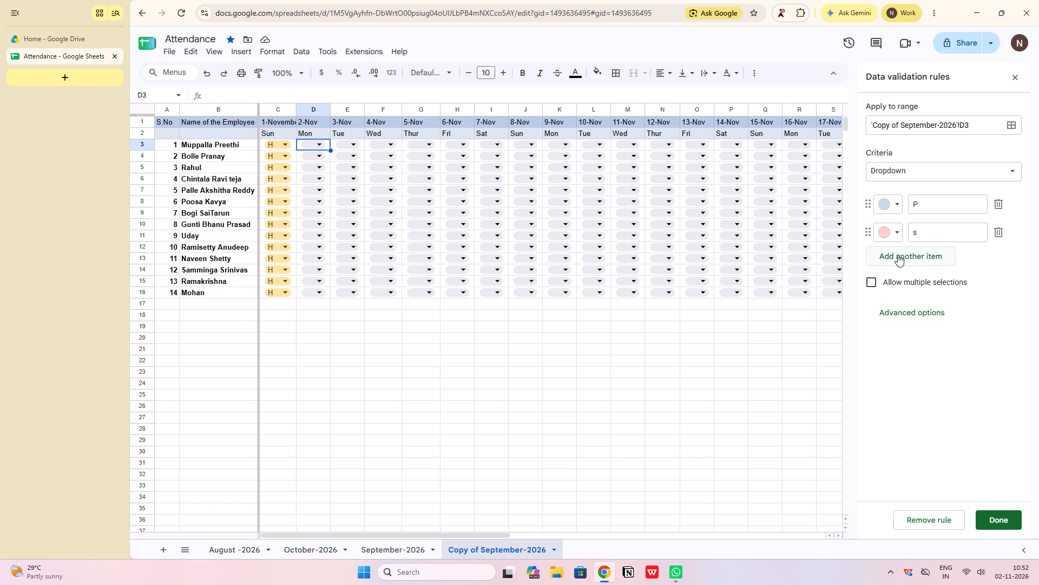
left_click(898, 255)
left_click(895, 255)
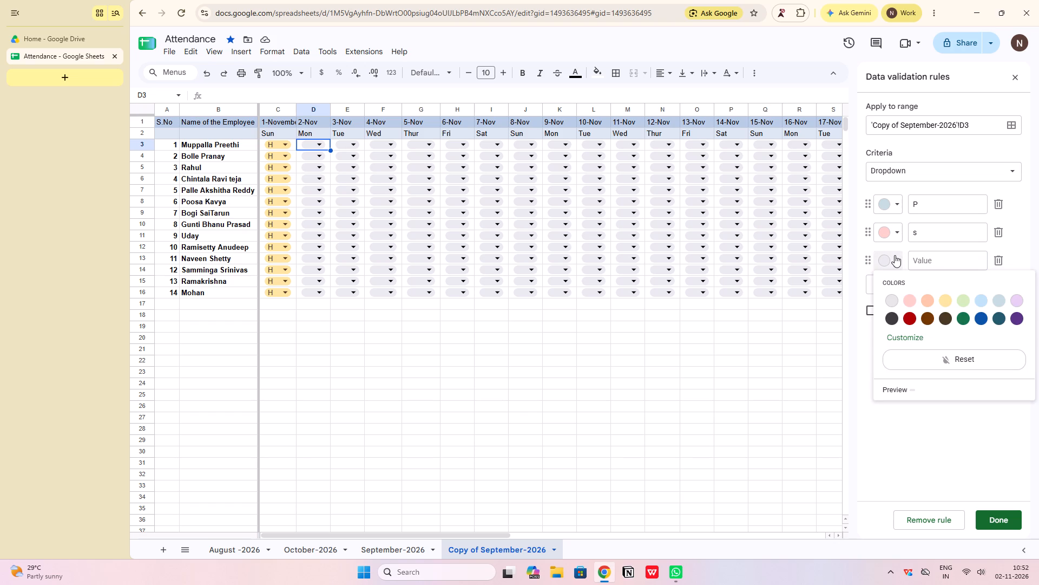
left_click(963, 303)
left_click(945, 262)
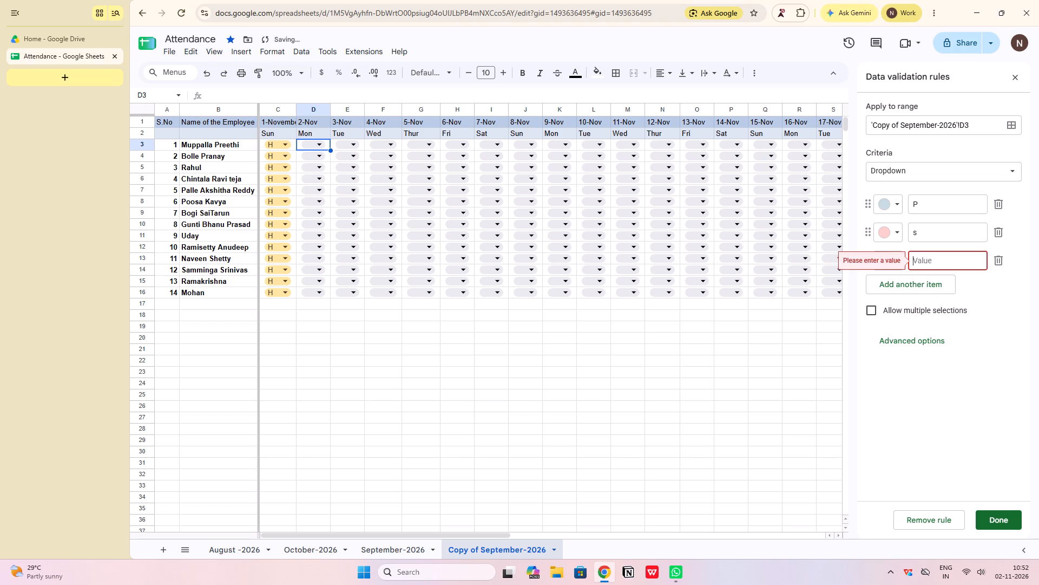
key("shift+w")
type("FH")
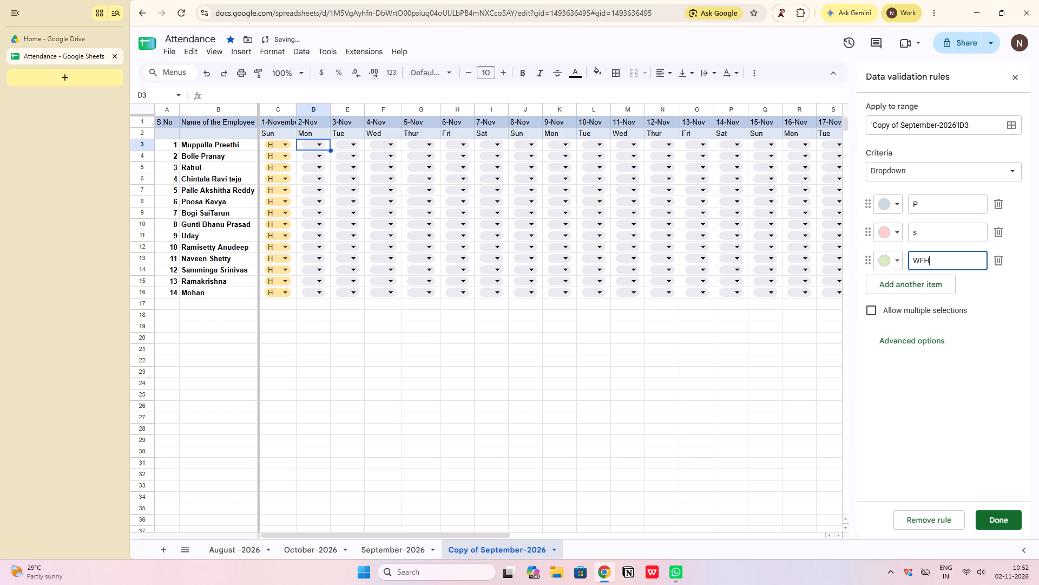
left_click(1011, 518)
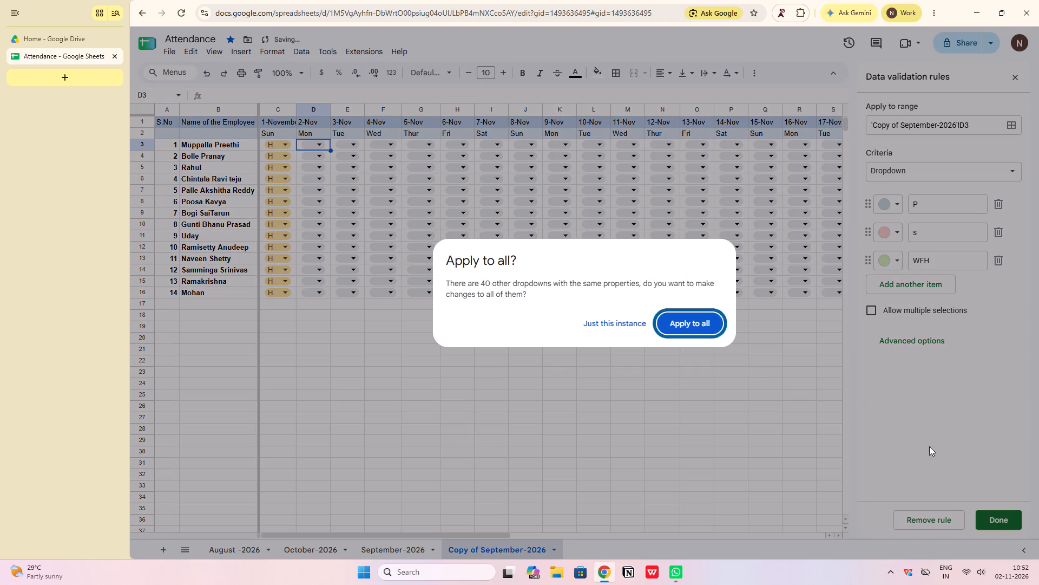
left_click(606, 322)
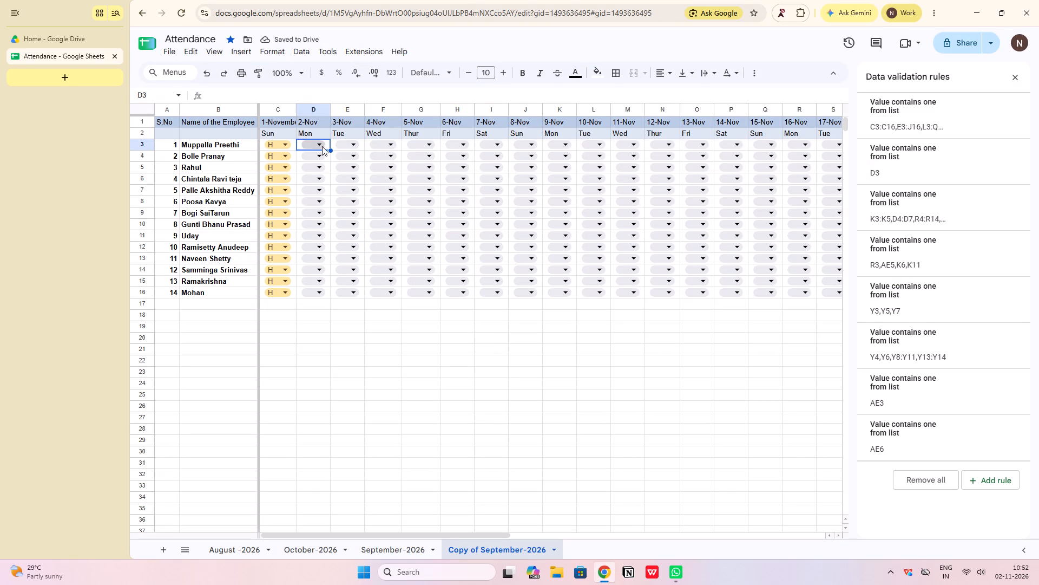
Mark 2-Nov attendance as WFH in D3 and as P in D4 and D5.
left_click(320, 146)
left_click(320, 196)
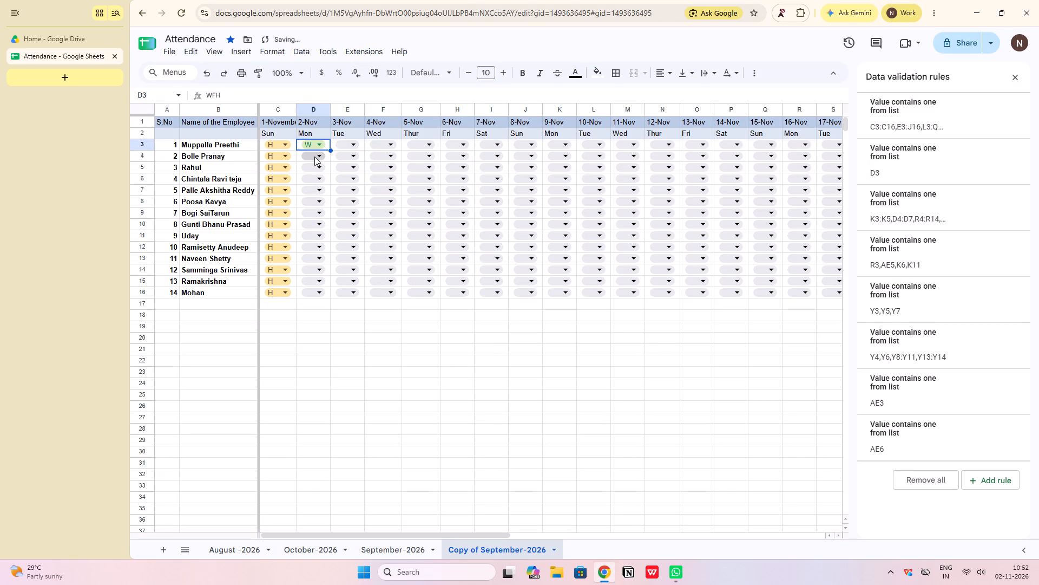
left_click(314, 157)
left_click(314, 169)
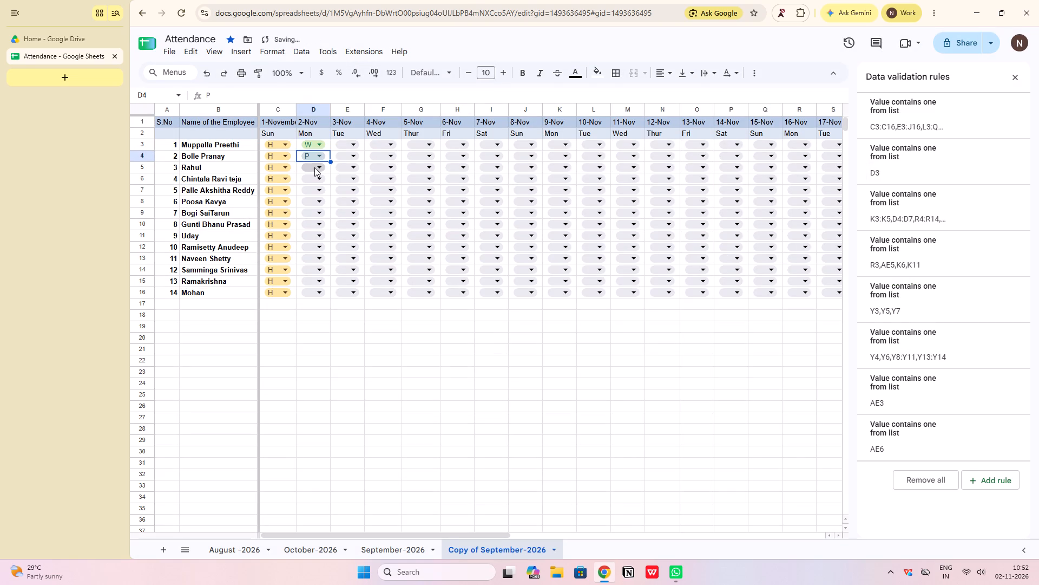
left_click(314, 167)
left_click(318, 180)
Add a dark red A option to the dropdown in D6 under 2-Nov, applying the change to that cell only.
left_click(318, 180)
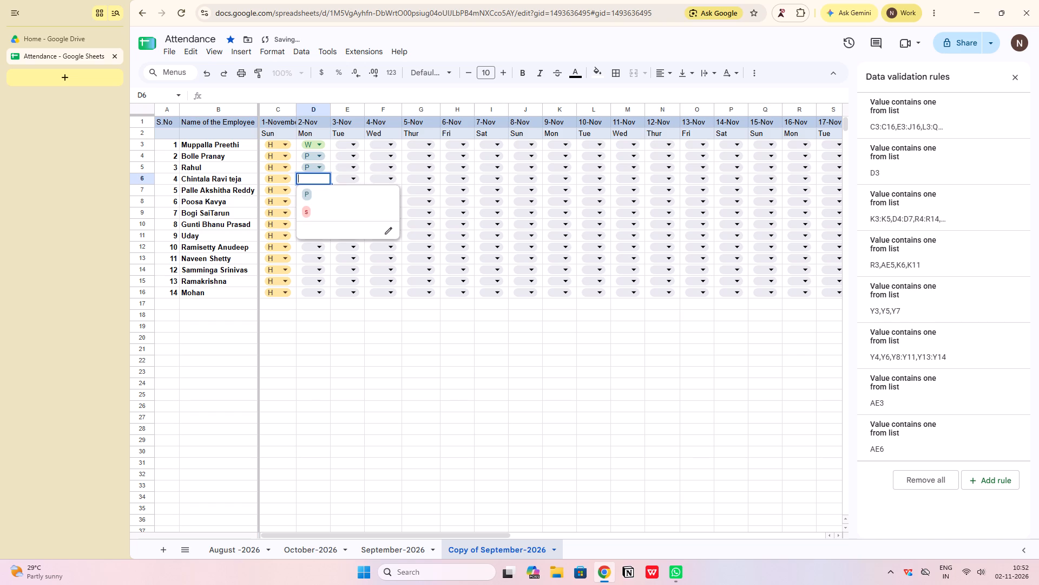
left_click(388, 233)
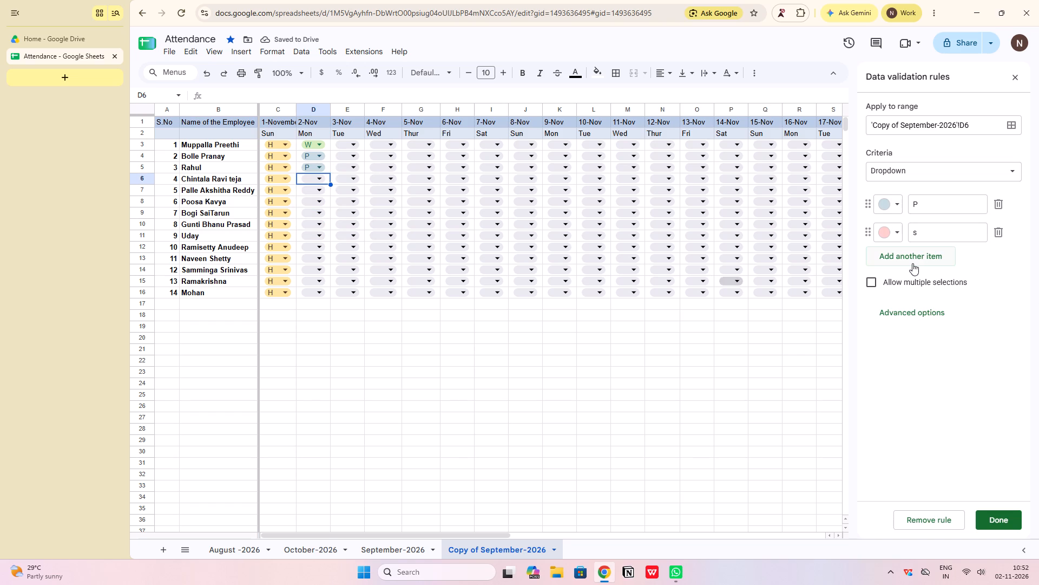
left_click(910, 263)
left_click(892, 263)
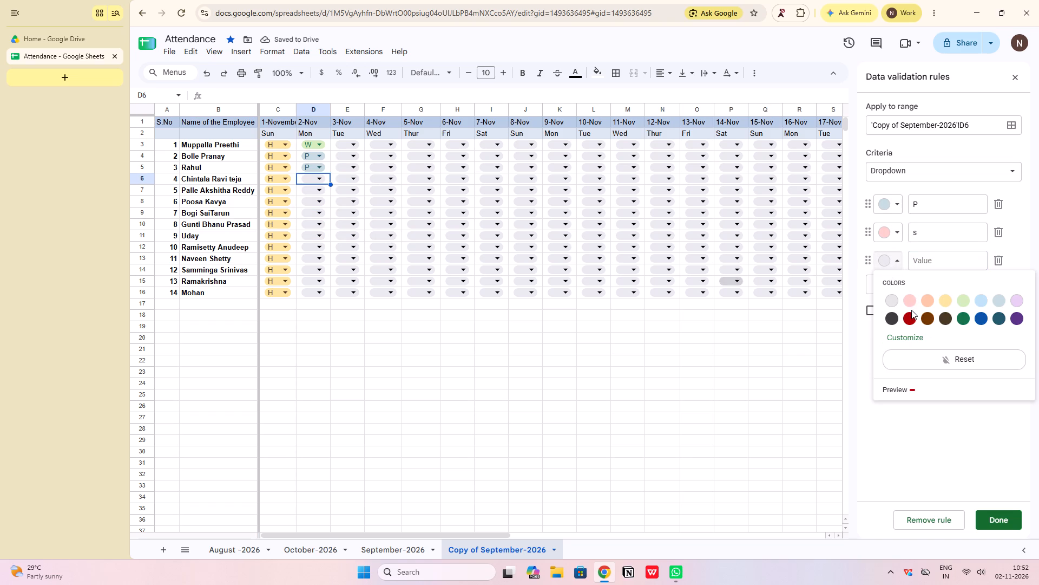
left_click(910, 317)
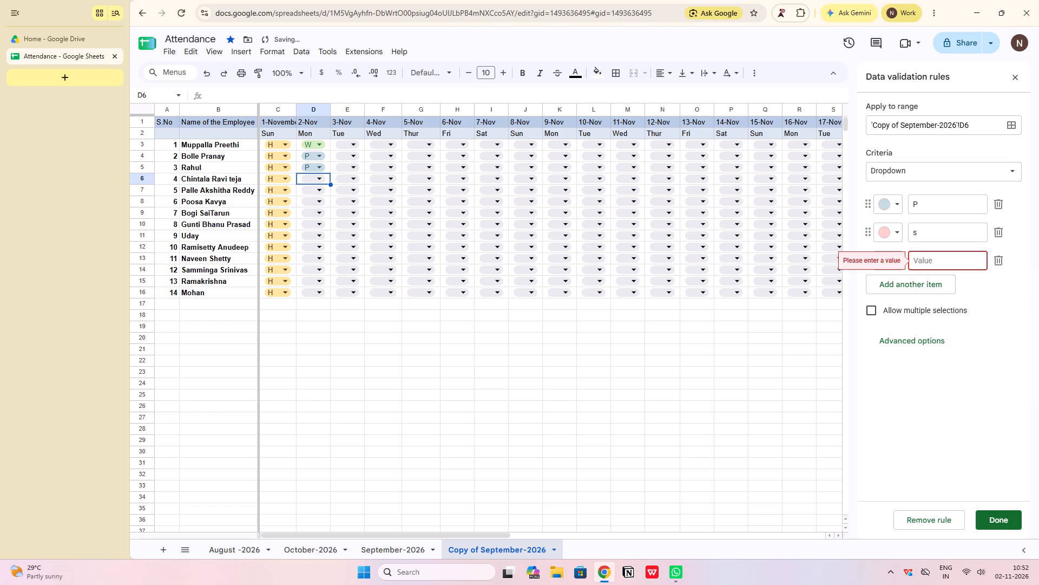
left_click(928, 264)
key("shift+a")
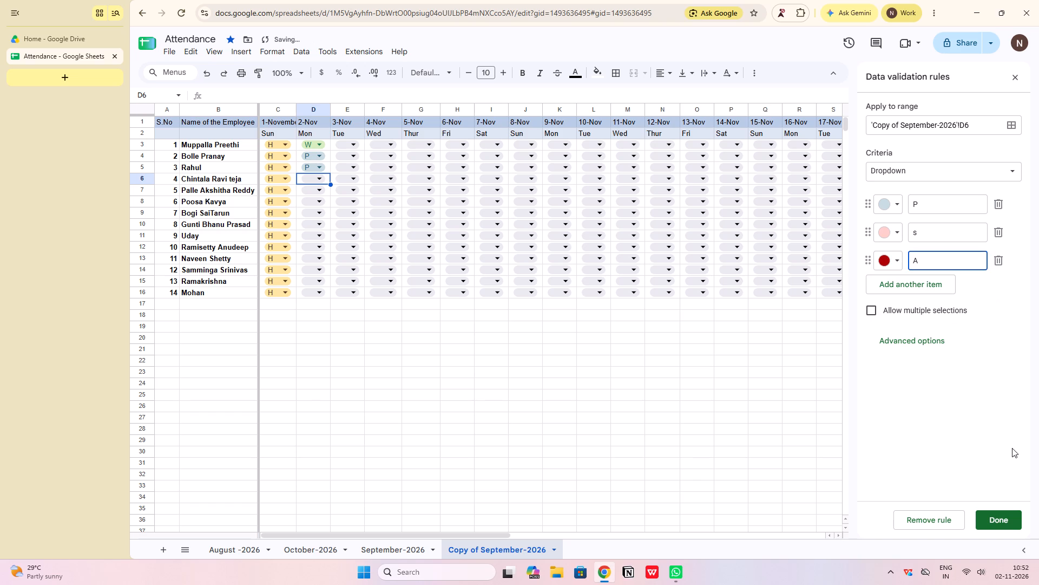
left_click(1005, 513)
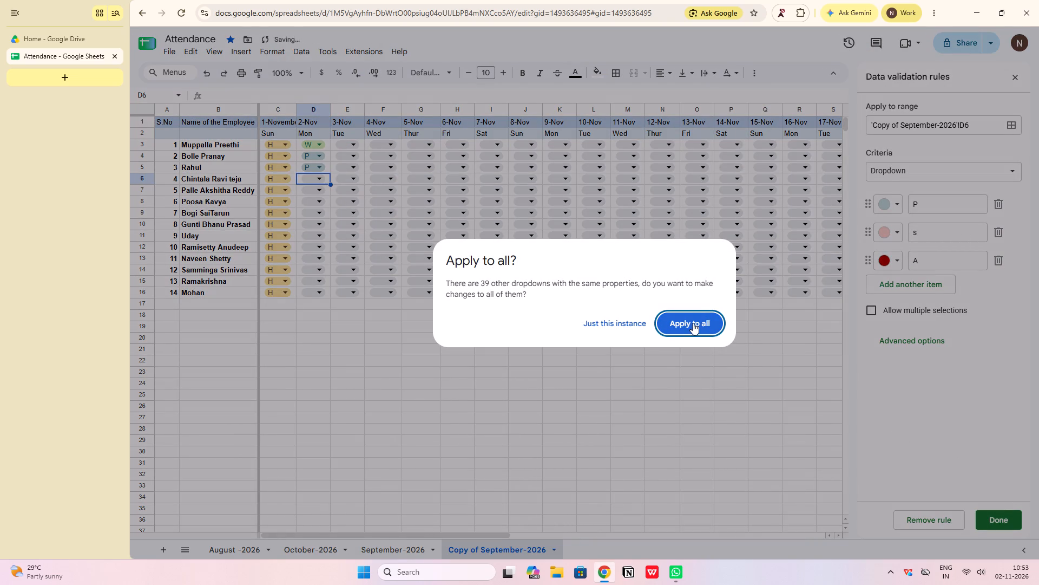
left_click(606, 325)
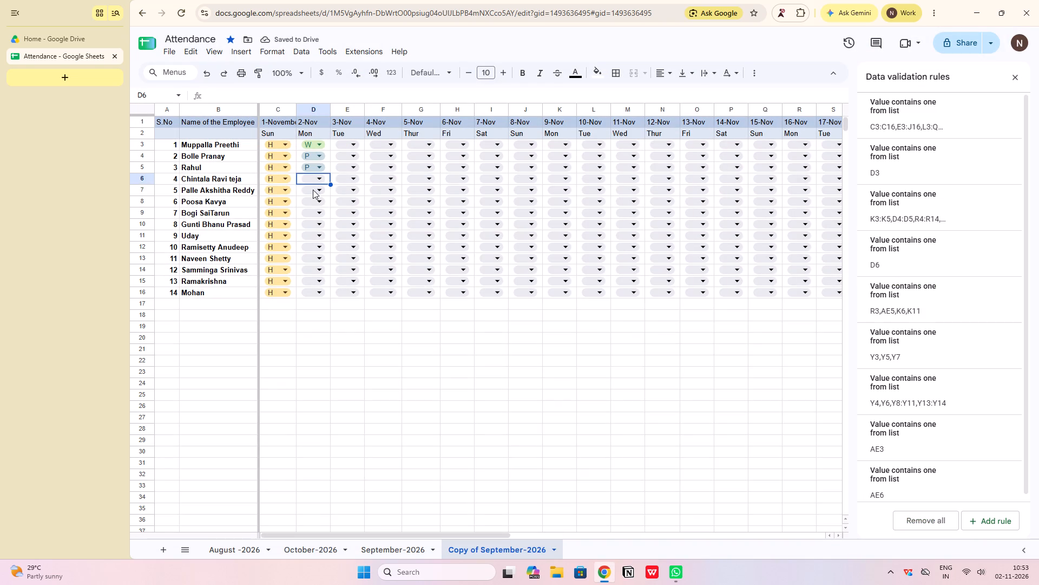
Mark 2-Nov attendance as A in D6.
left_click(312, 179)
left_click(311, 226)
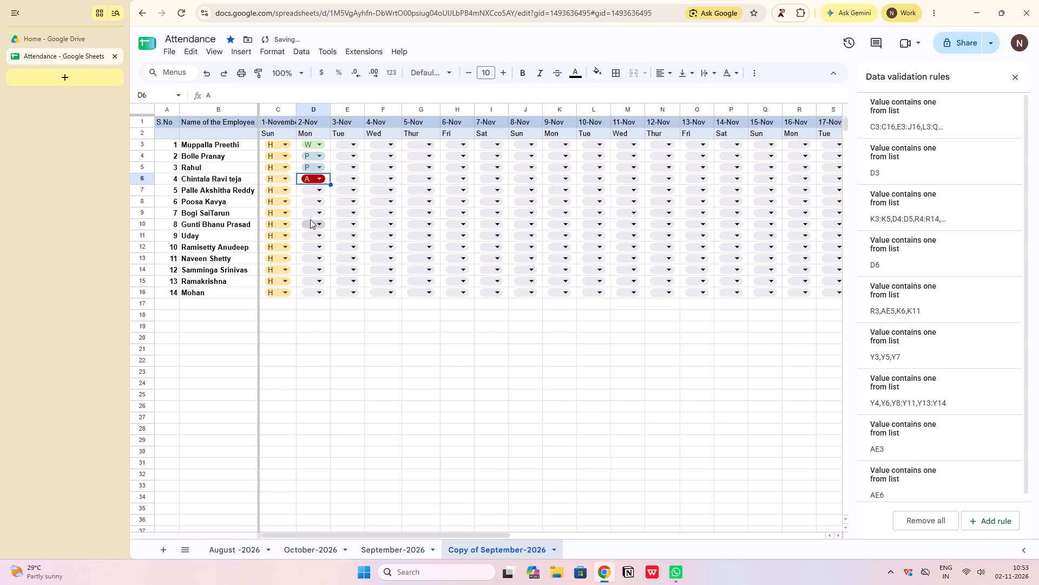
Mark 2-Nov attendance as P in each remaining employee row, D7 through D16, and dismiss the data validation rules.
left_click(315, 192)
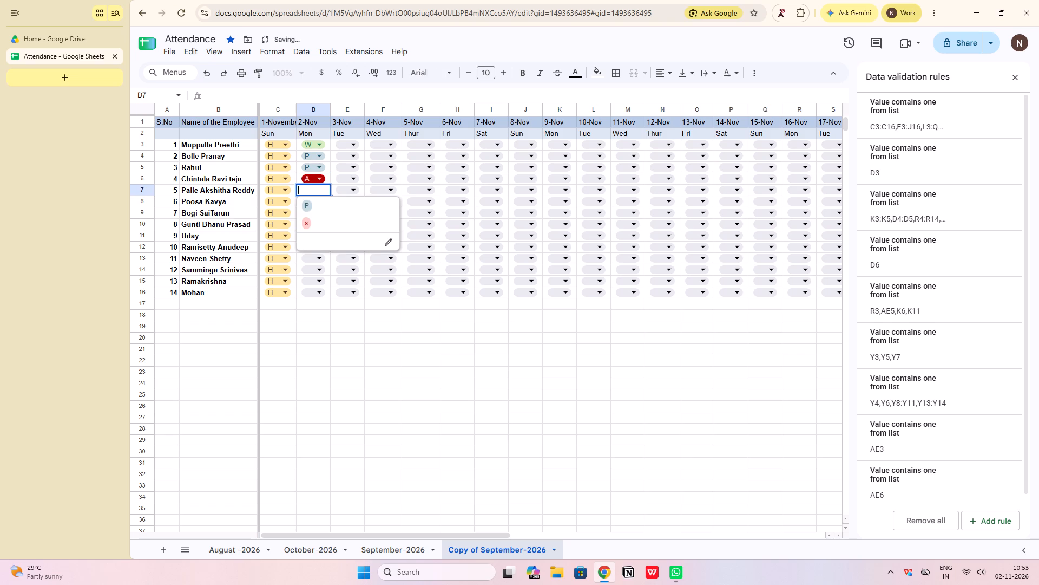
left_click(315, 205)
left_click(312, 202)
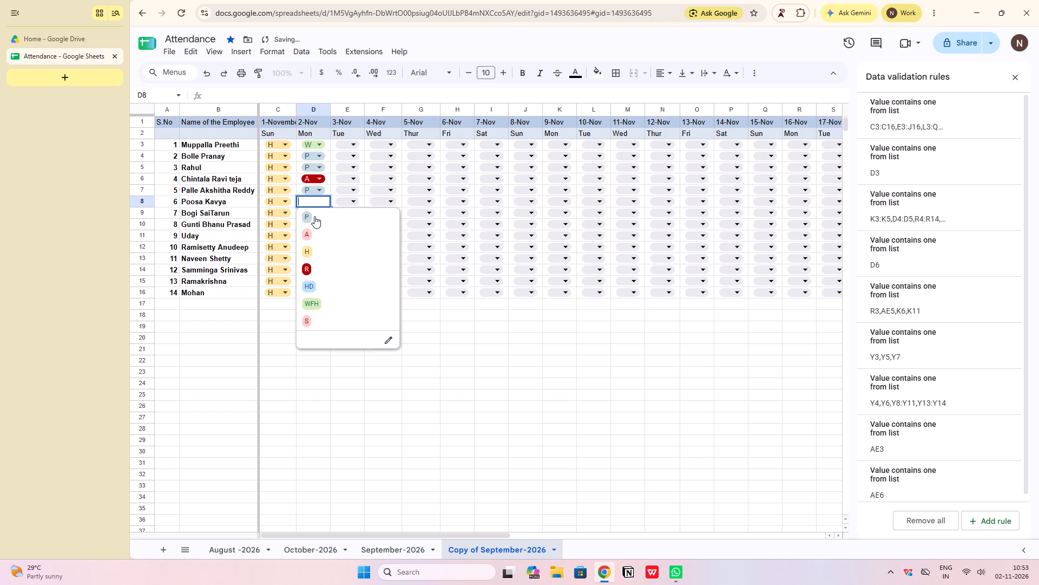
left_click(314, 216)
left_click(313, 216)
left_click(313, 226)
left_click(313, 224)
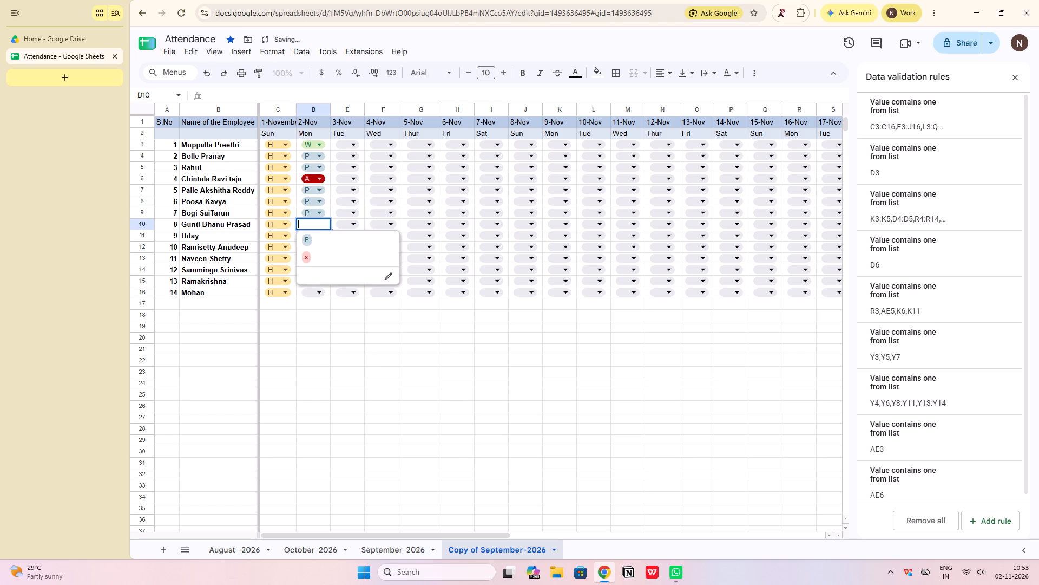
left_click(311, 240)
left_click(310, 238)
left_click(311, 251)
left_click(308, 249)
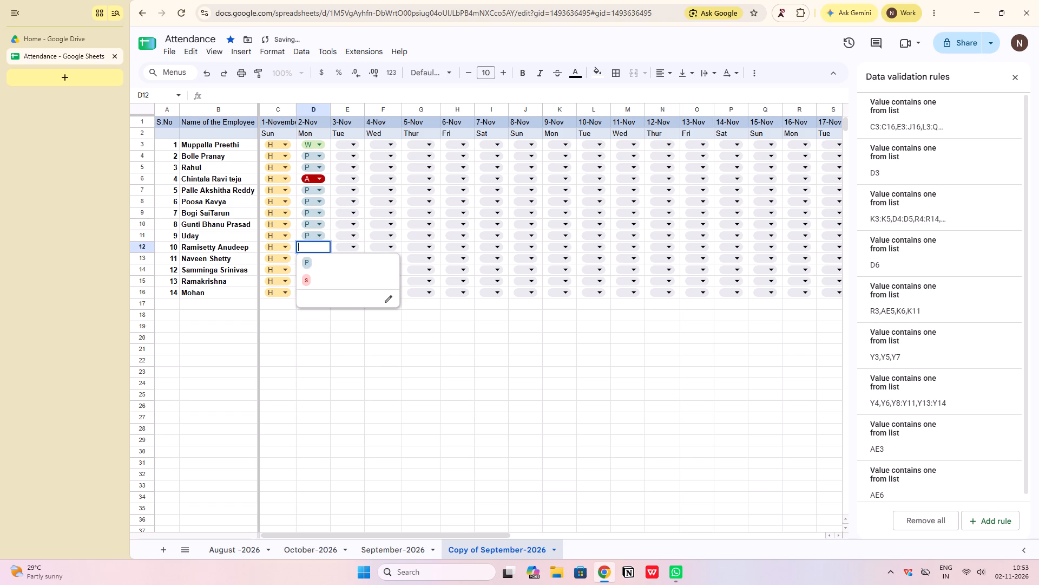
left_click(312, 258)
left_click(311, 258)
left_click(314, 273)
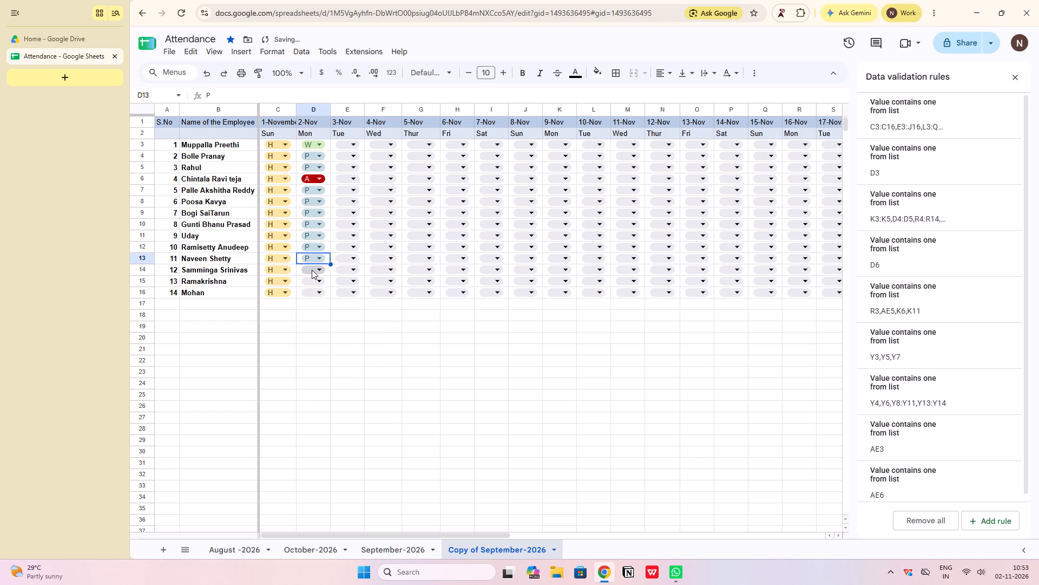
left_click(312, 270)
left_click(311, 286)
left_click(311, 286)
left_click(313, 295)
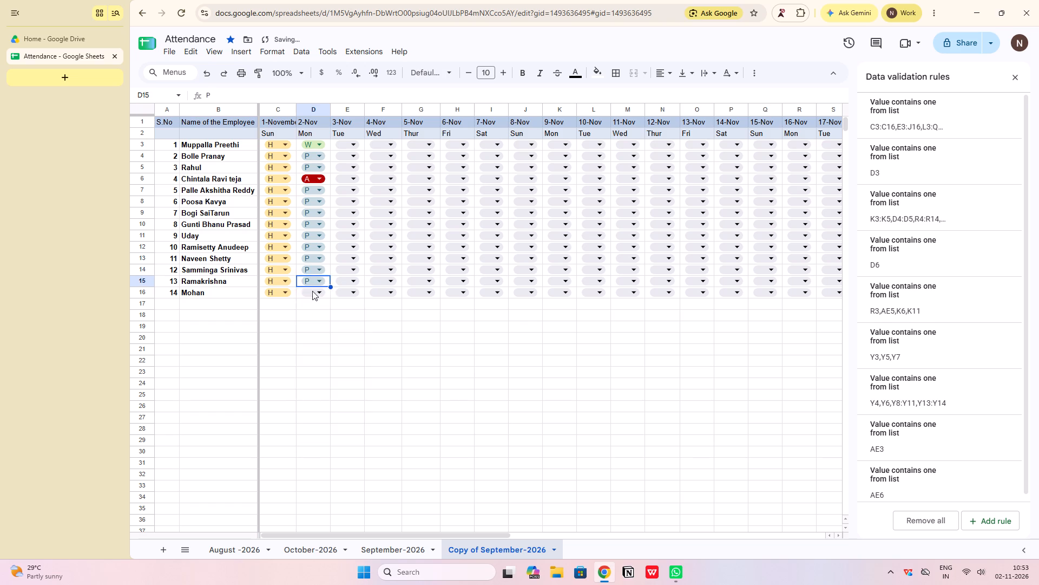
left_click(312, 291)
left_click(317, 306)
left_click(621, 340)
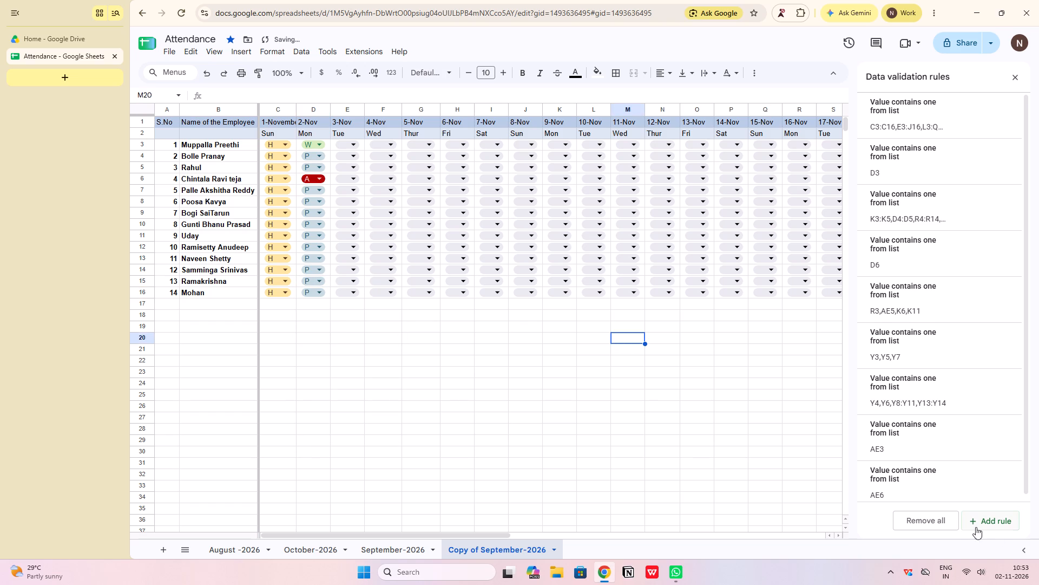
left_click(1016, 74)
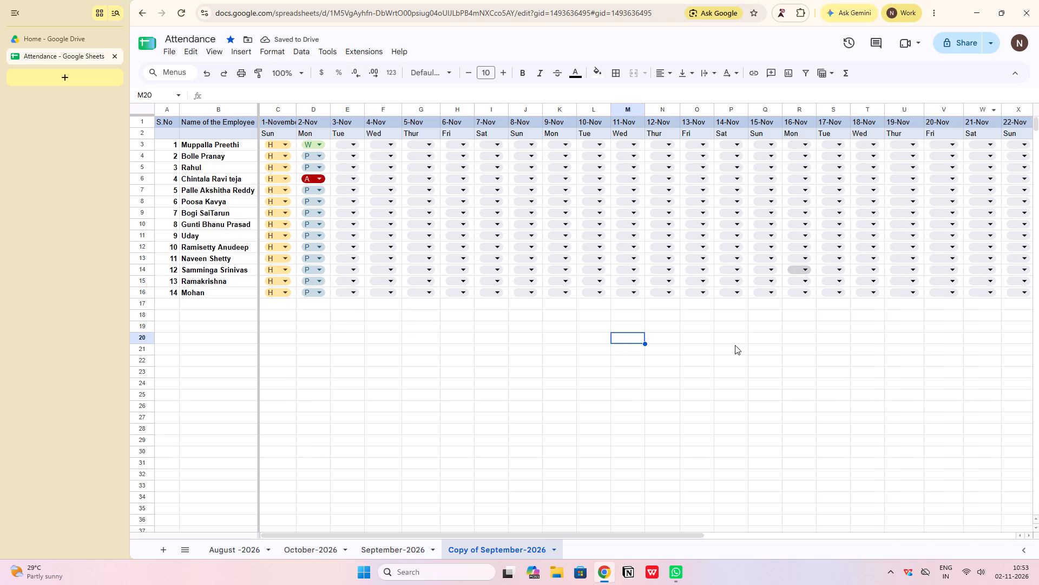
Rename the Copy of September-2026 sheet as November 2026.
right_click(489, 549)
left_click(473, 414)
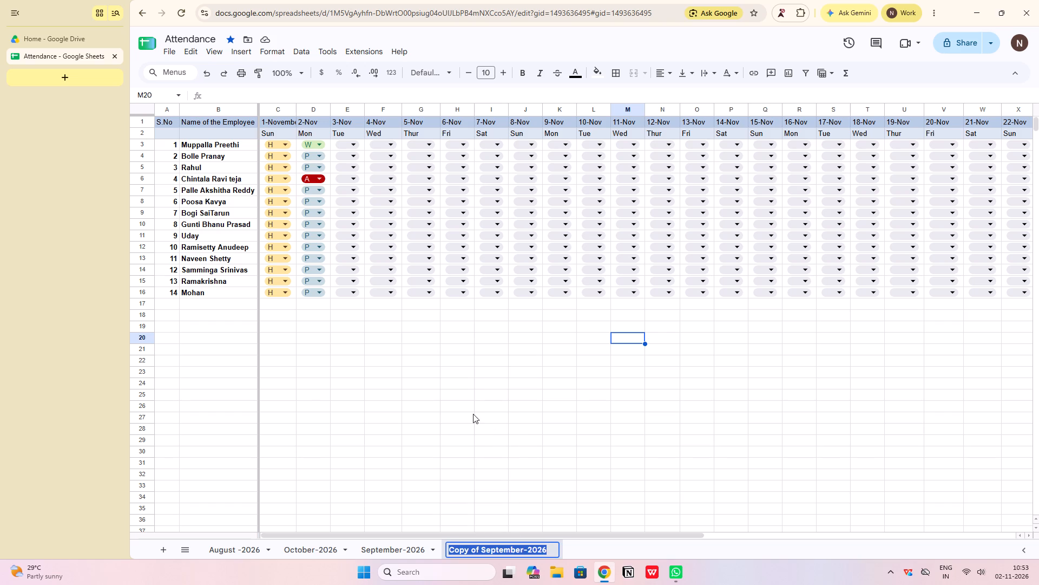
key("BackSpace")
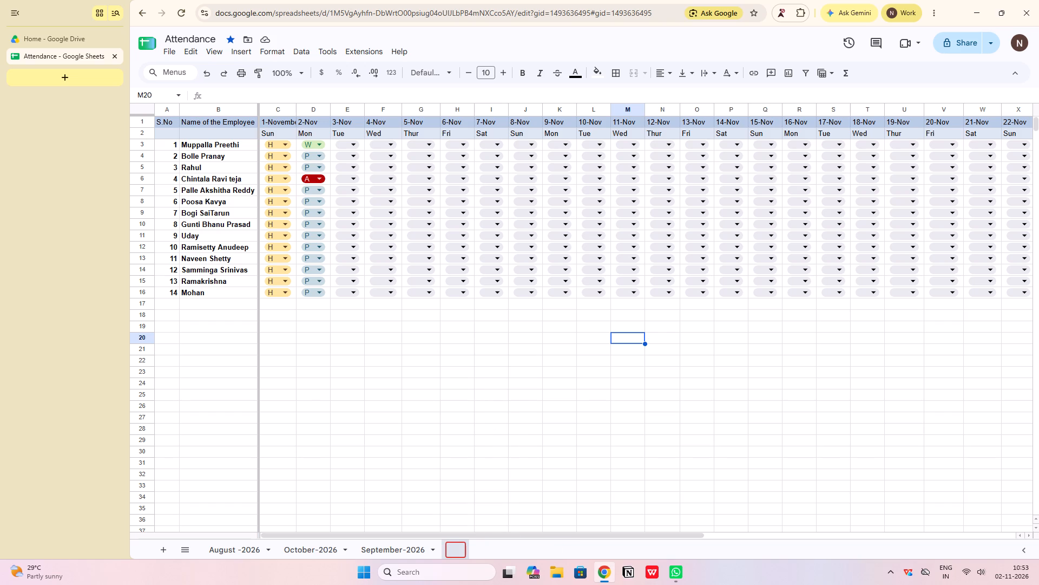
type("November 2026")
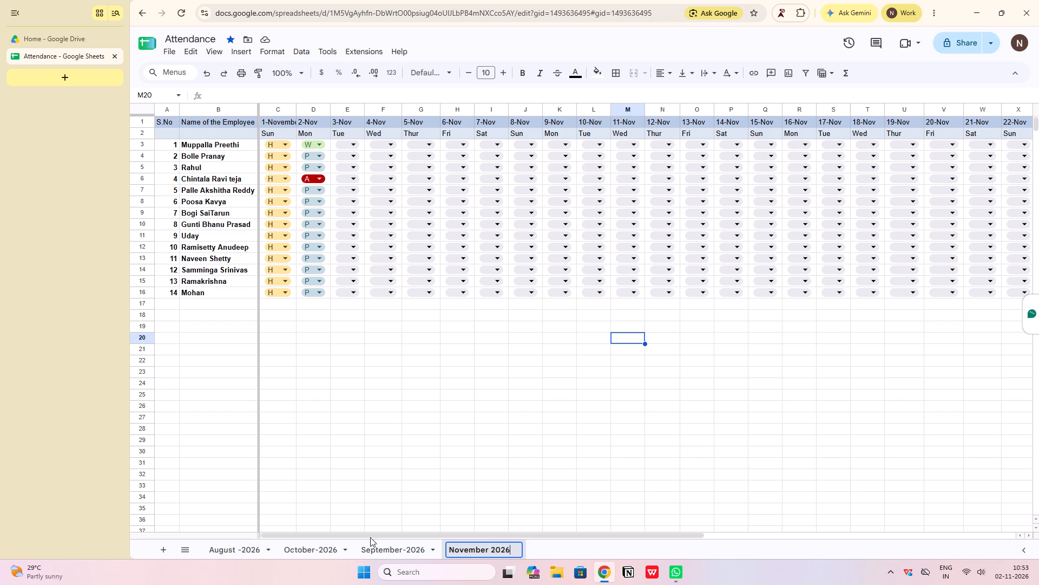
left_click(614, 549)
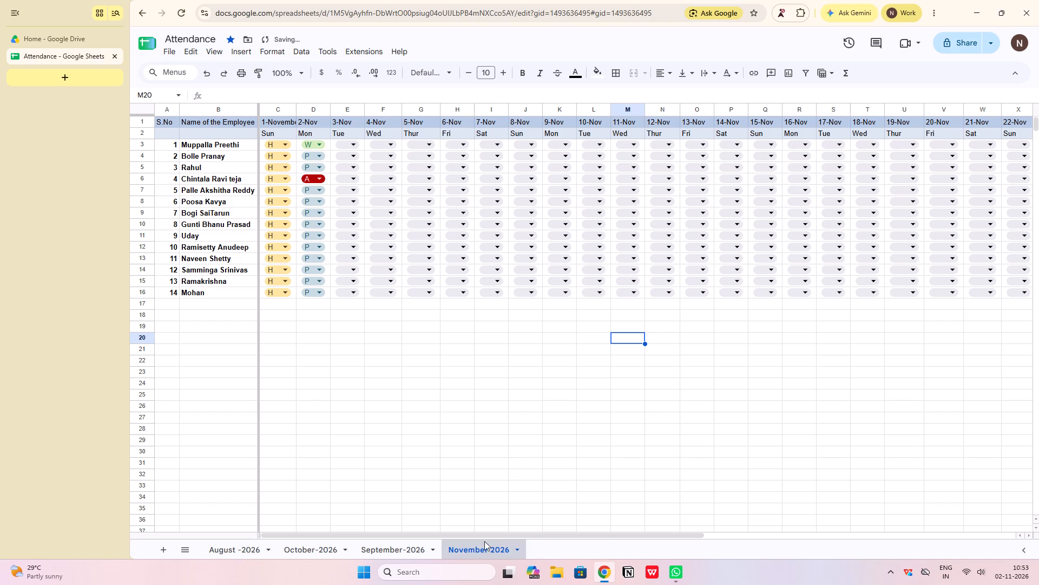
Move the September-2026 sheet ahead of October-2026 so the sheets follow month order.
left_click_drag(399, 552, 390, 550)
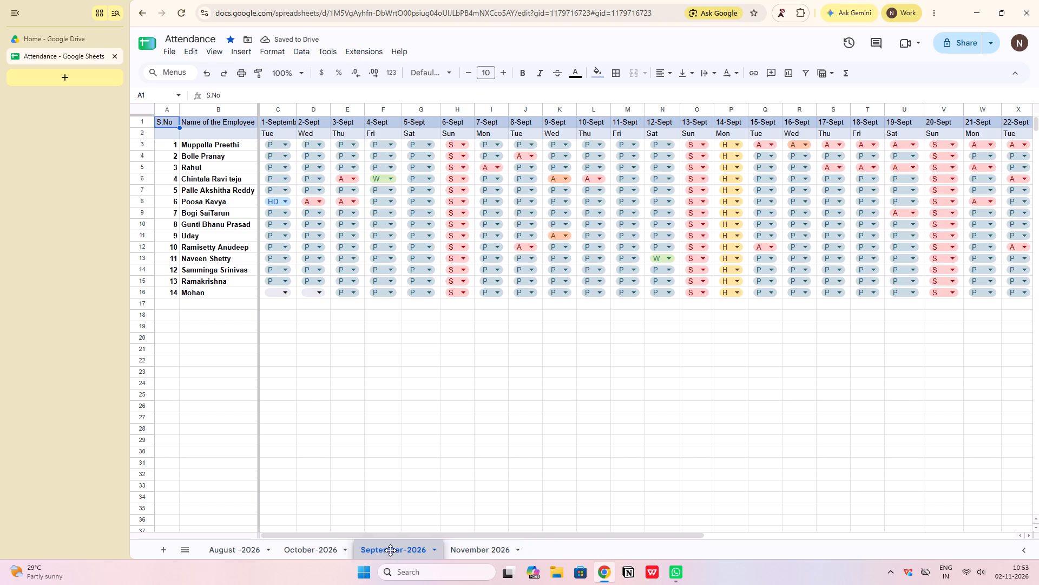
left_click_drag(390, 550, 318, 552)
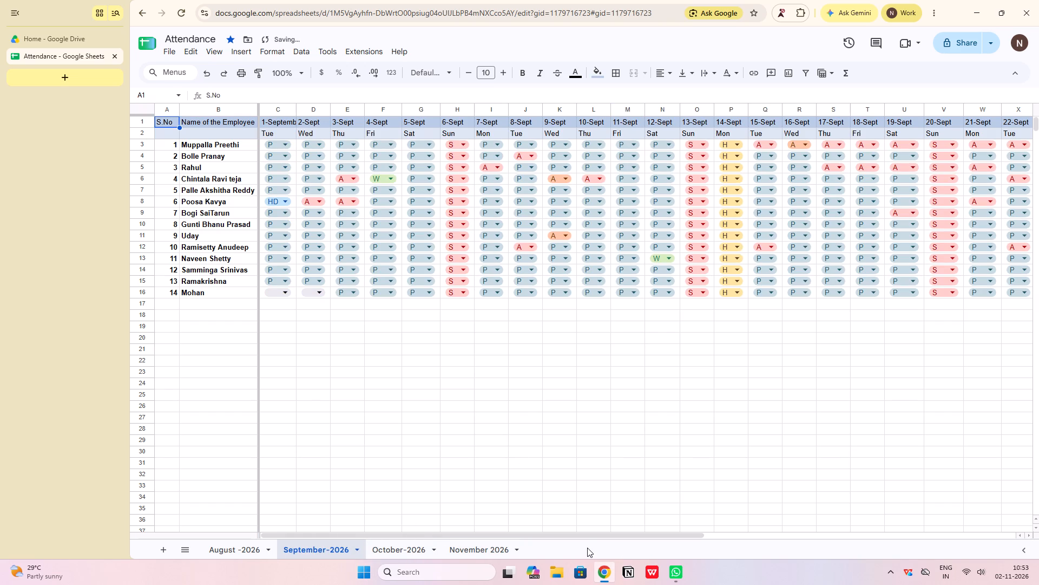
left_click(587, 548)
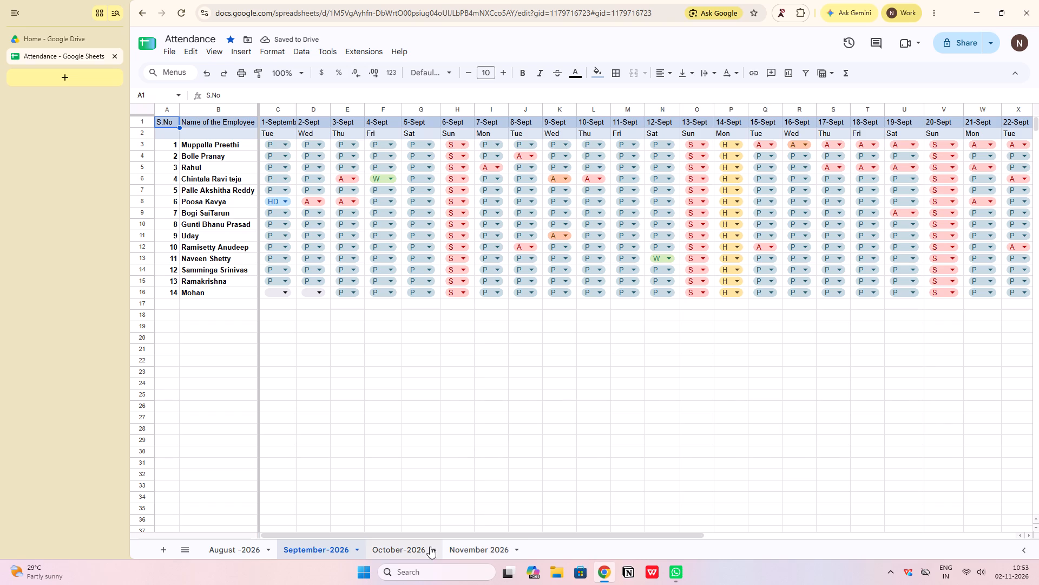
In the October-2026 sheet, count the absences across row 3 and enter 7 under Absent Days in AH3.
left_click(412, 550)
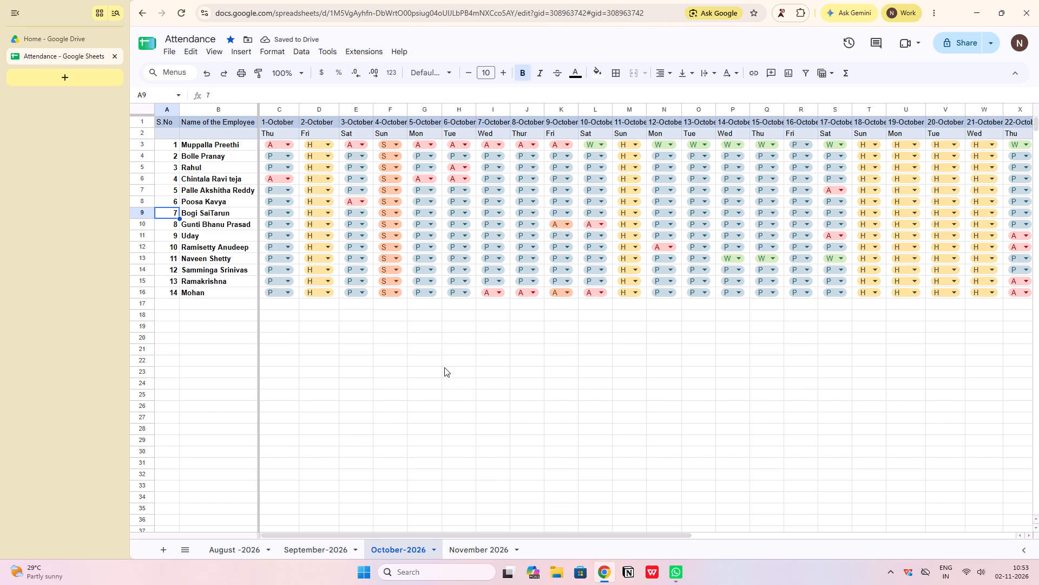
left_click(453, 333)
key("Up")
key("Up")
key("Up")
key("Up")
key("Up")
key("Up")
key("Up")
key("Up")
key("Up")
key("Up")
key("Up")
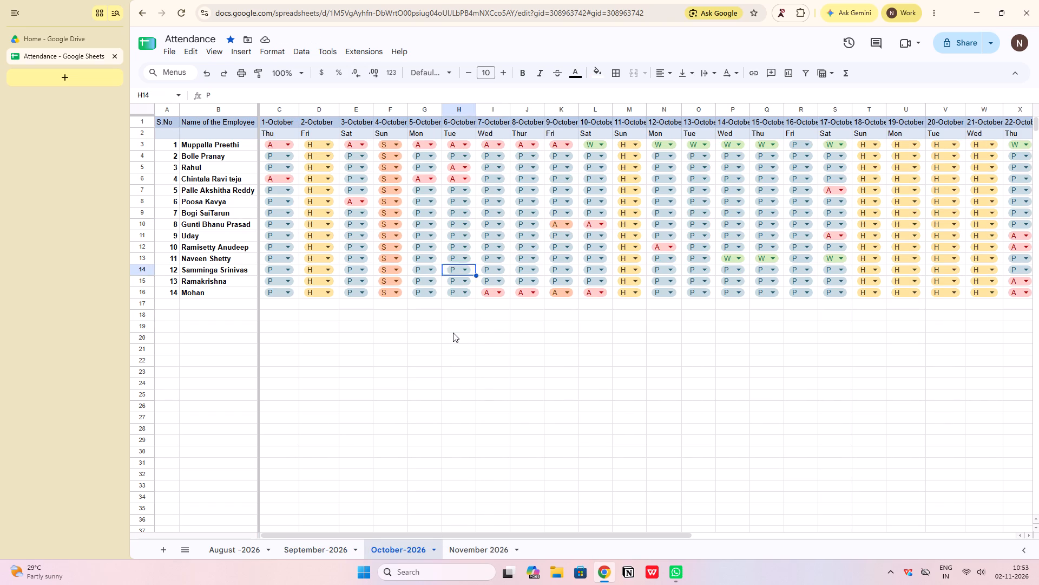
key("Up")
key("Up")
key("Up")
key("Up")
key("Up")
key("Left")
key("Left")
key("Left")
key("Left")
key("Left")
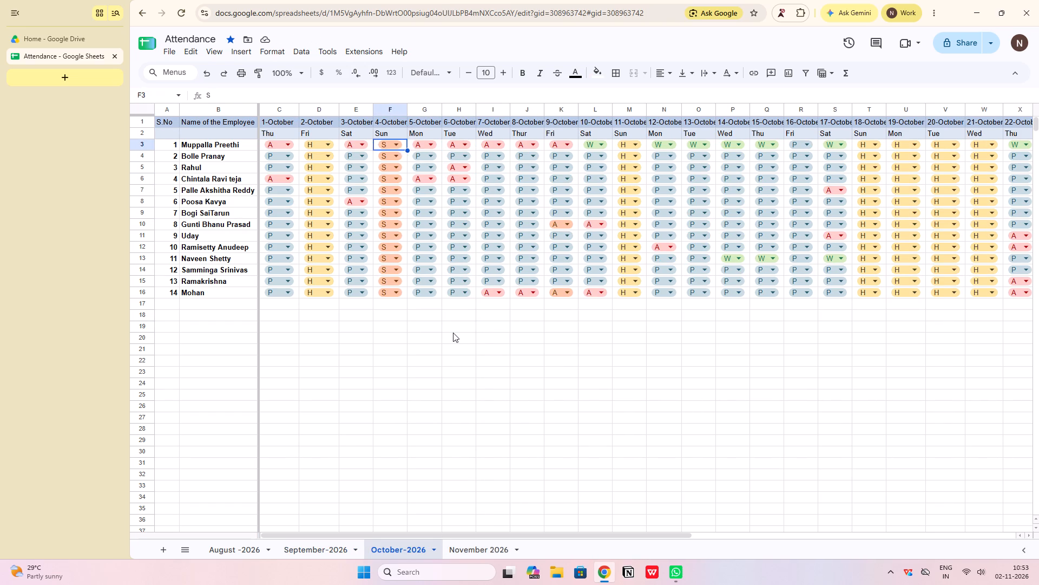
key("Right")
key("Right")
key("Right")
key("Left")
key("Left")
key("Left")
key("Left")
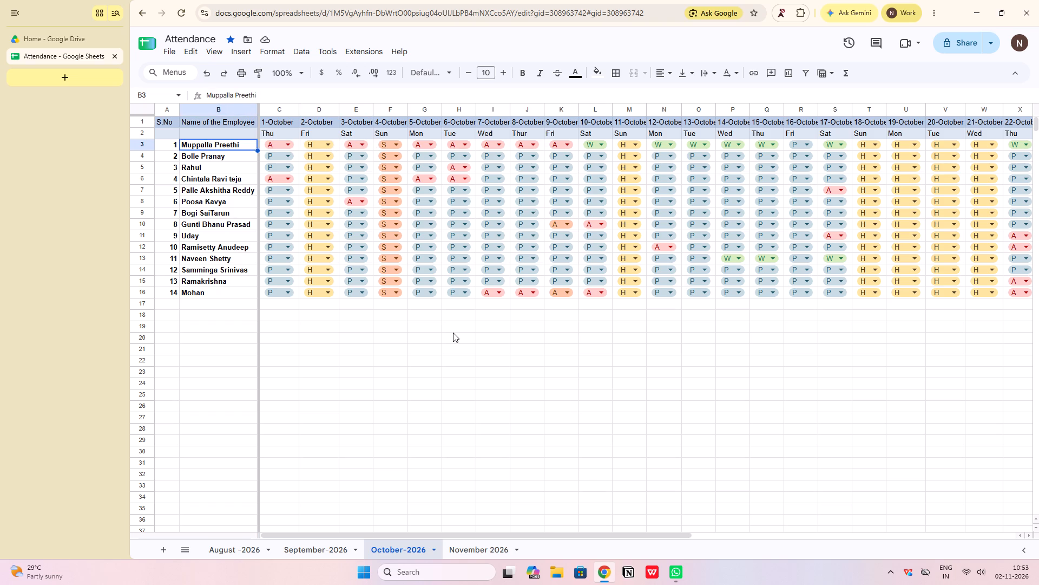
key("Right")
key("Right")
key("Right")
key("Right")
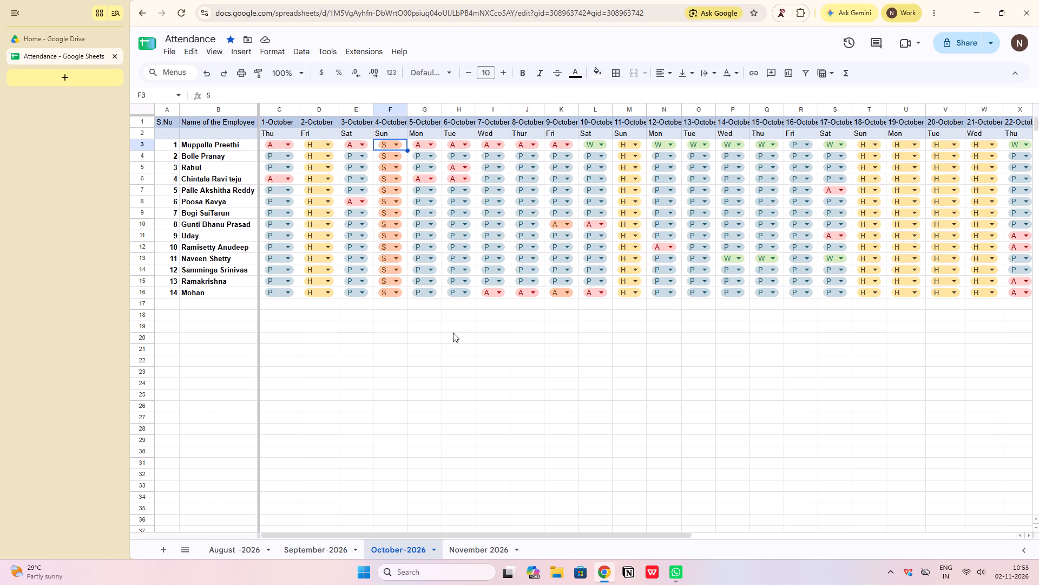
key("Right")
key("Right")
key("Right")
key("Right")
key("Right")
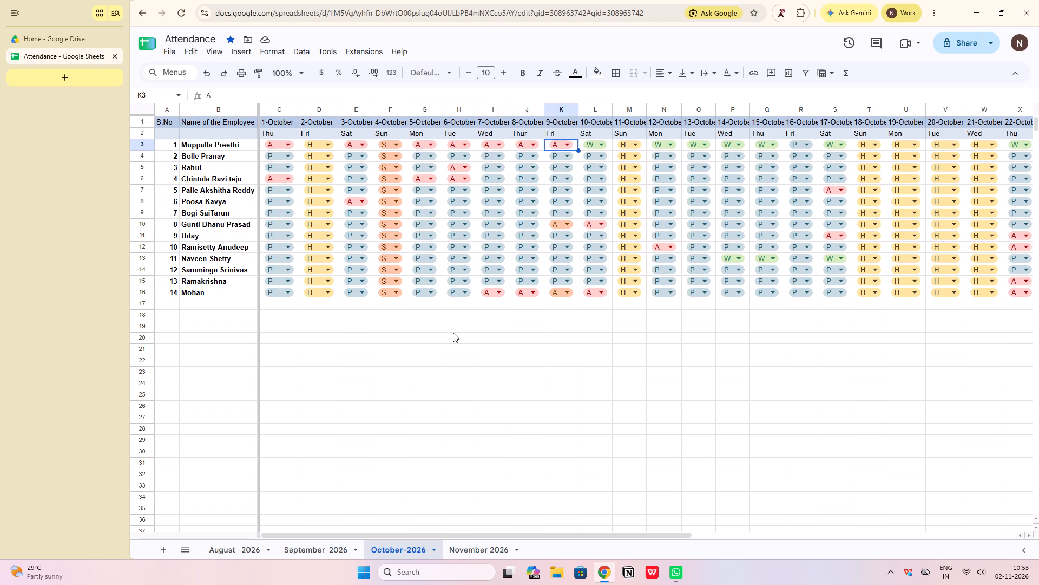
key("Right")
key("Right")
key("Right")
key("Right")
key("Right")
key("Right")
key("Right")
key("Right")
key("Right")
key("Right")
key("Right")
key("Right")
key("Right")
key("Right")
key("Right")
key("Right")
key("Right")
key("Right")
key("Right")
key("Right")
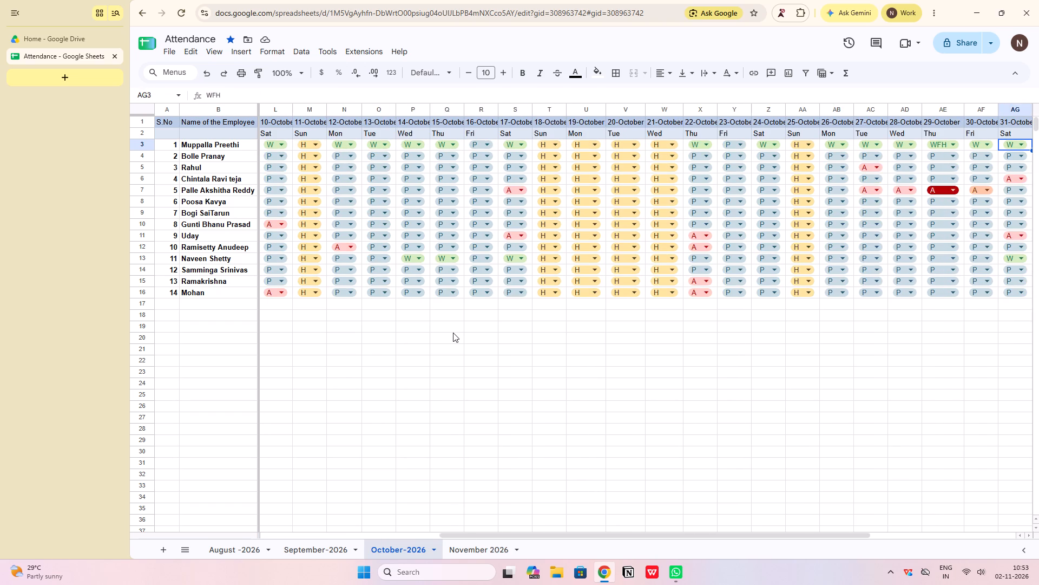
key("Right")
key("Right")
key("Left")
key("Left")
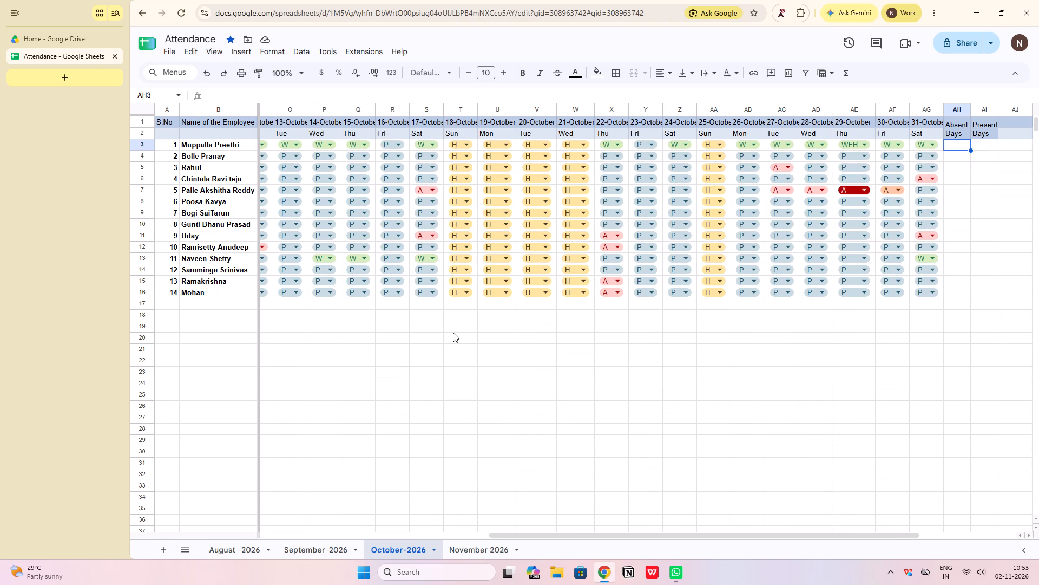
key("7")
key("Right")
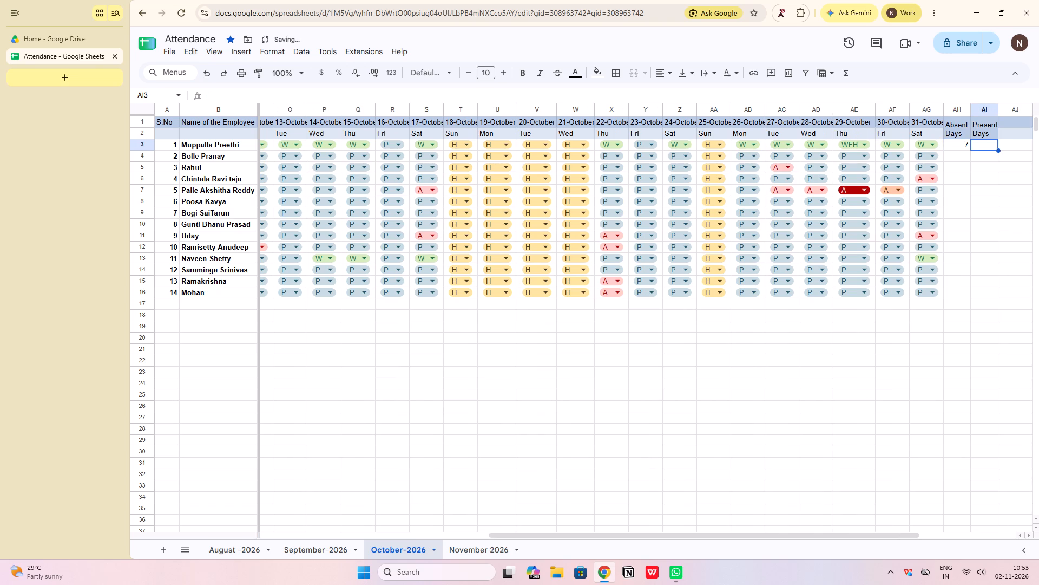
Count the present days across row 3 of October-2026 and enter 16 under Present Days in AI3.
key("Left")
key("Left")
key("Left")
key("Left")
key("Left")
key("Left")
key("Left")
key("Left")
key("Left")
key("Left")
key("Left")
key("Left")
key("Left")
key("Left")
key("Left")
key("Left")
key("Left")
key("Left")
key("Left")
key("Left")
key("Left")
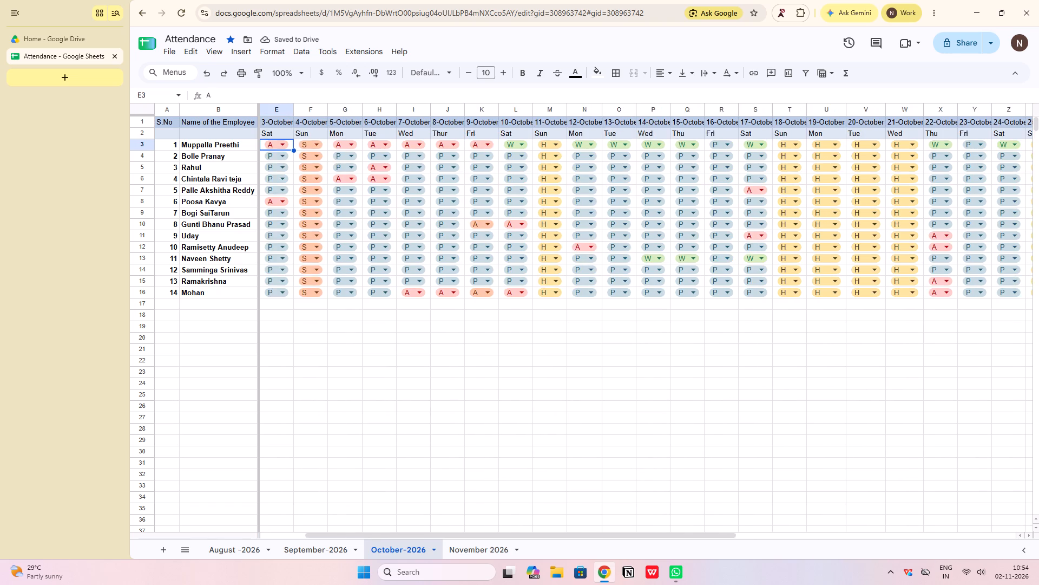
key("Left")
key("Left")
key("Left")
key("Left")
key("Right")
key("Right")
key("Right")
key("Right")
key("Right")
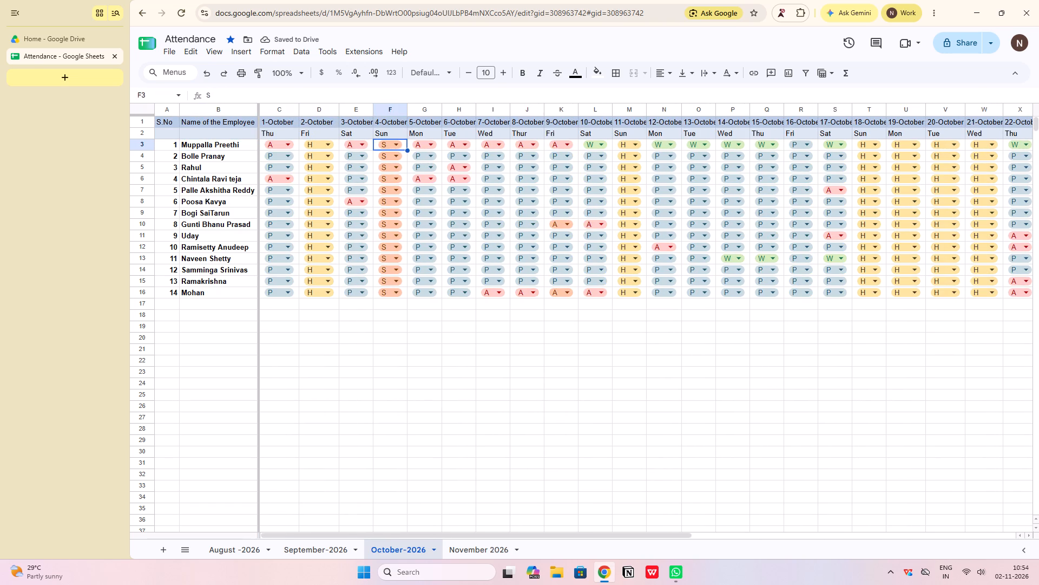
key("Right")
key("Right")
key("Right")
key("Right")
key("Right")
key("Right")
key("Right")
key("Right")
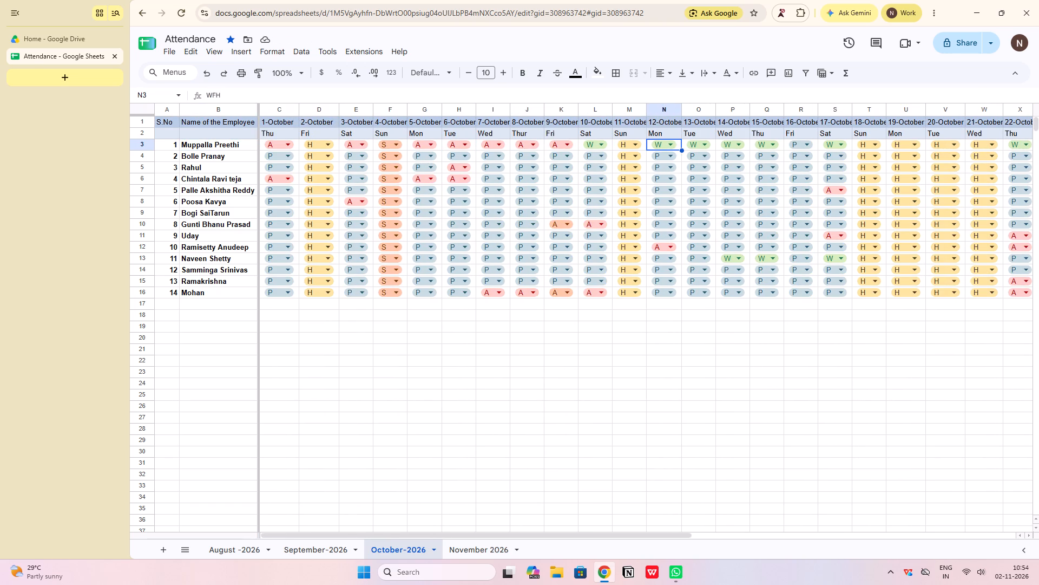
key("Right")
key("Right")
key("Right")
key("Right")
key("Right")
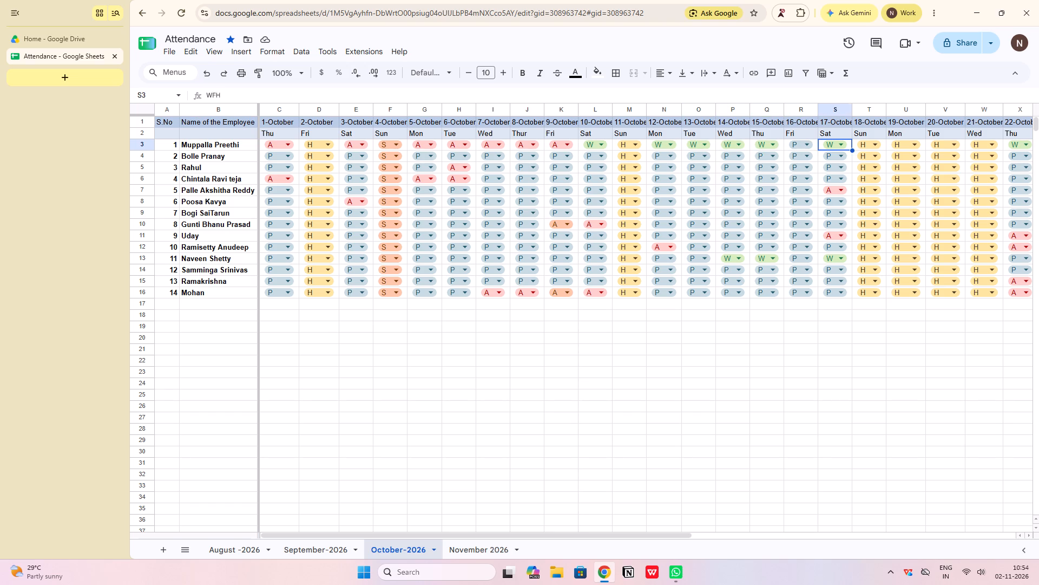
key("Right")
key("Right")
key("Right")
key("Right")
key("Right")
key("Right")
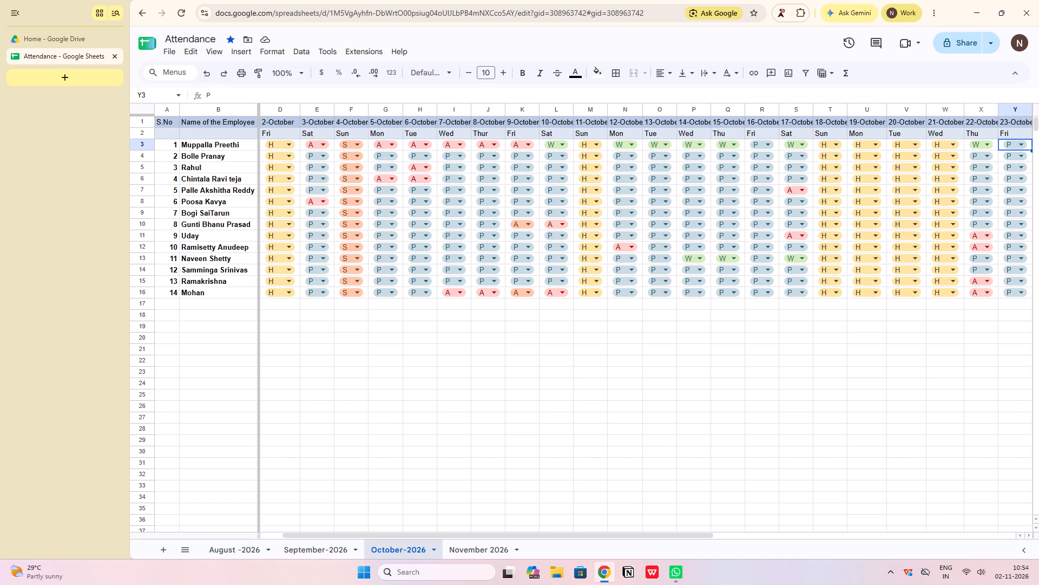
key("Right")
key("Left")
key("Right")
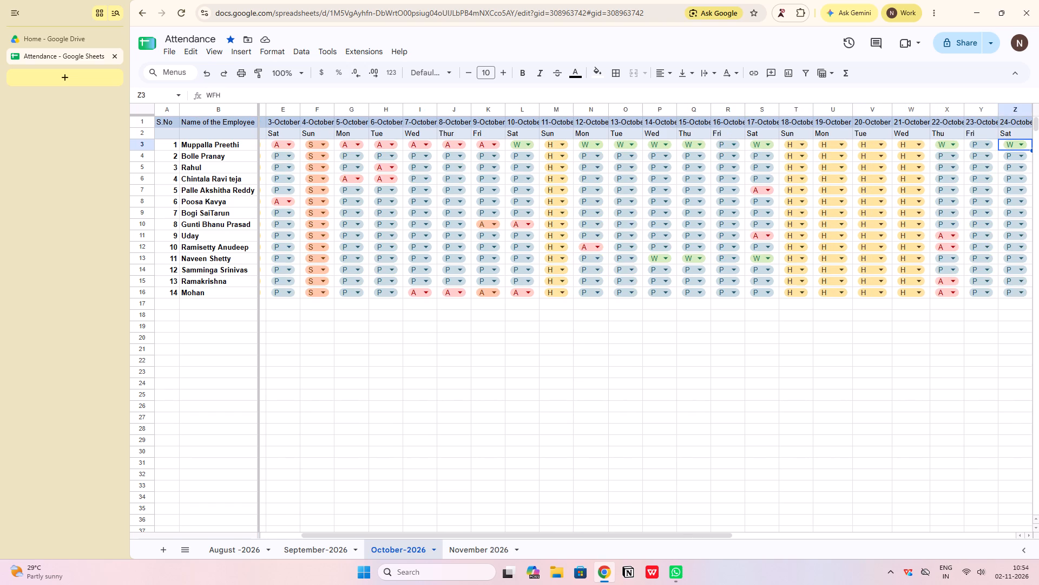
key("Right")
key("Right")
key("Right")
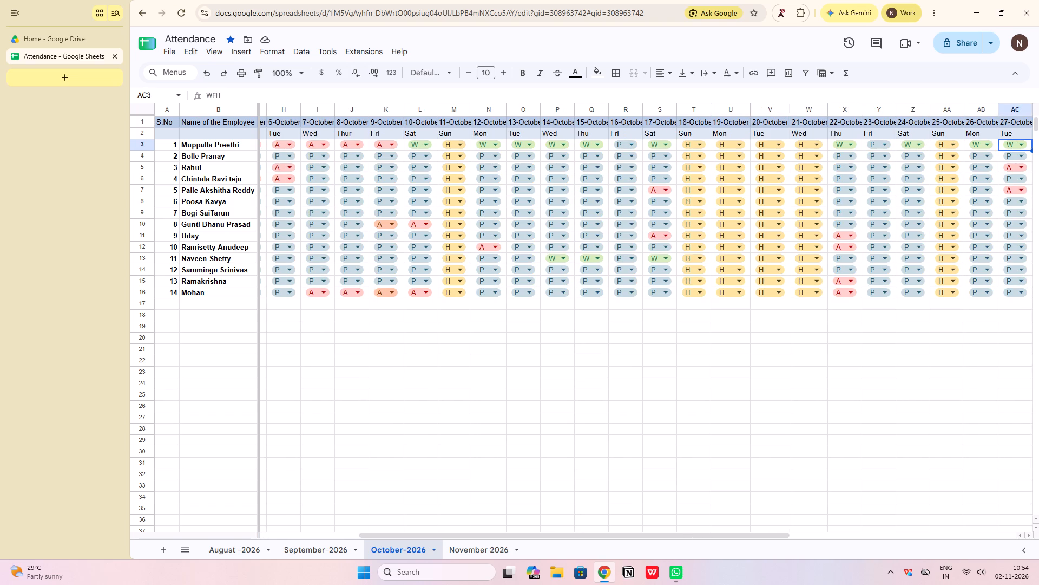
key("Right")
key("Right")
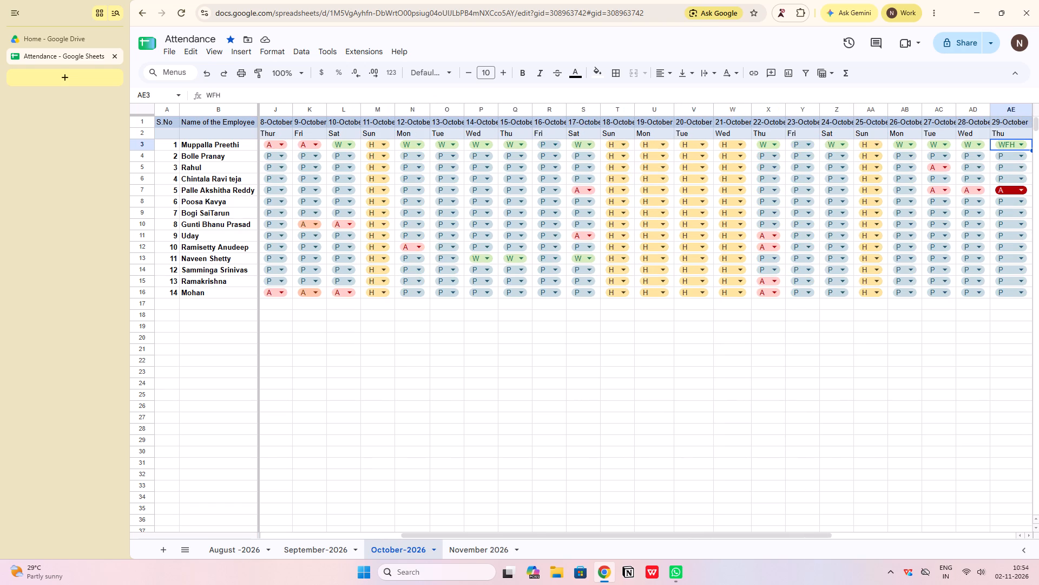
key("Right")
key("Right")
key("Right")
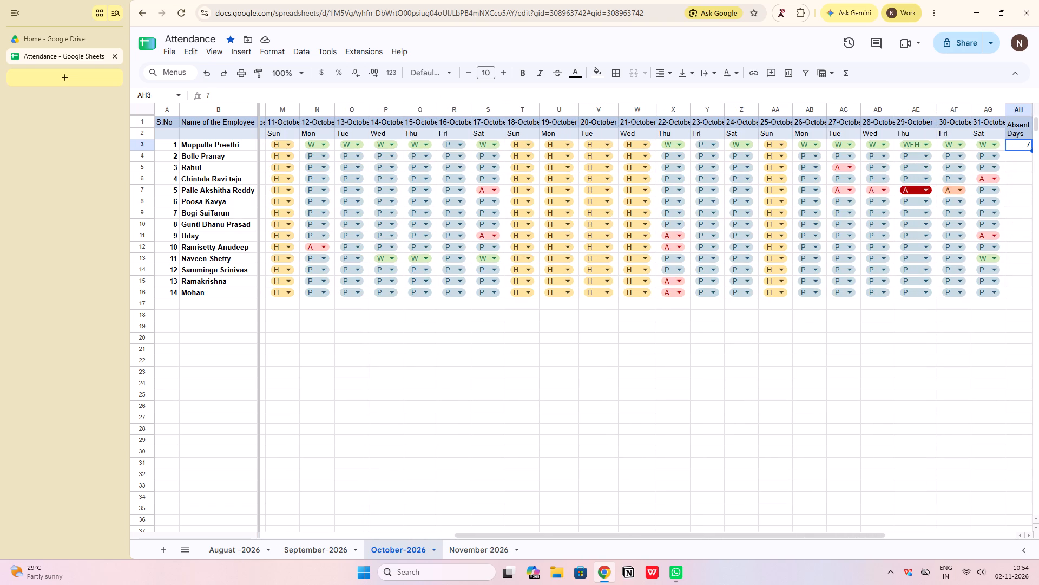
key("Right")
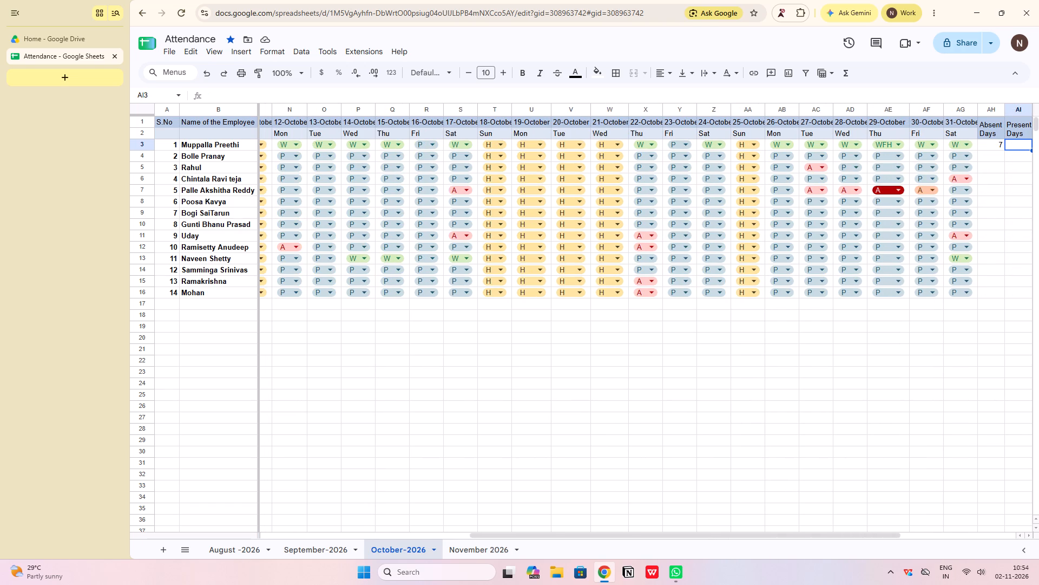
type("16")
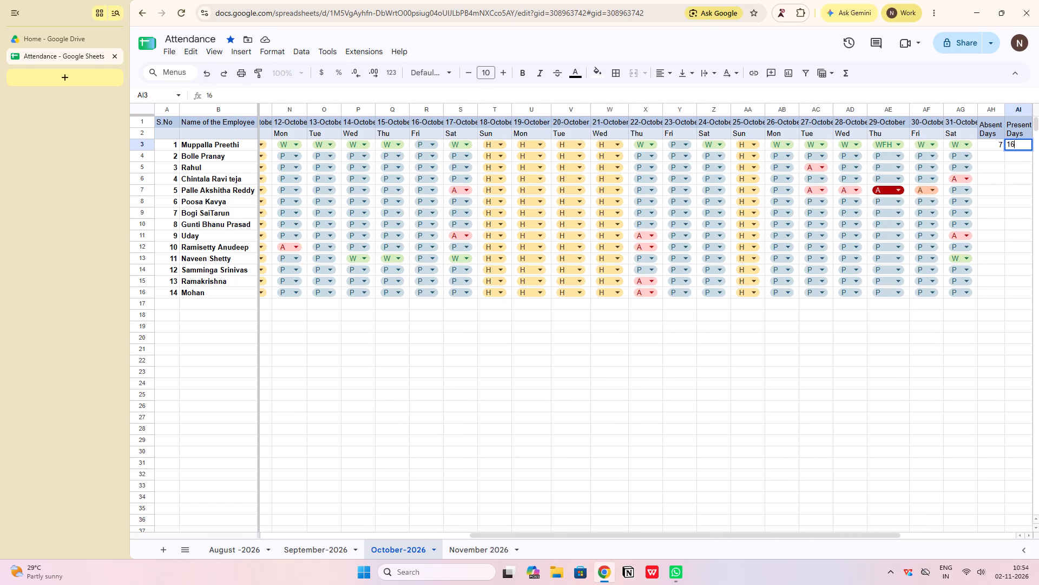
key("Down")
Recheck the attendance entries across row 3 and replace the Present Days value in AI3 with 15.
key("Up")
key("Left")
key("Left")
key("Left")
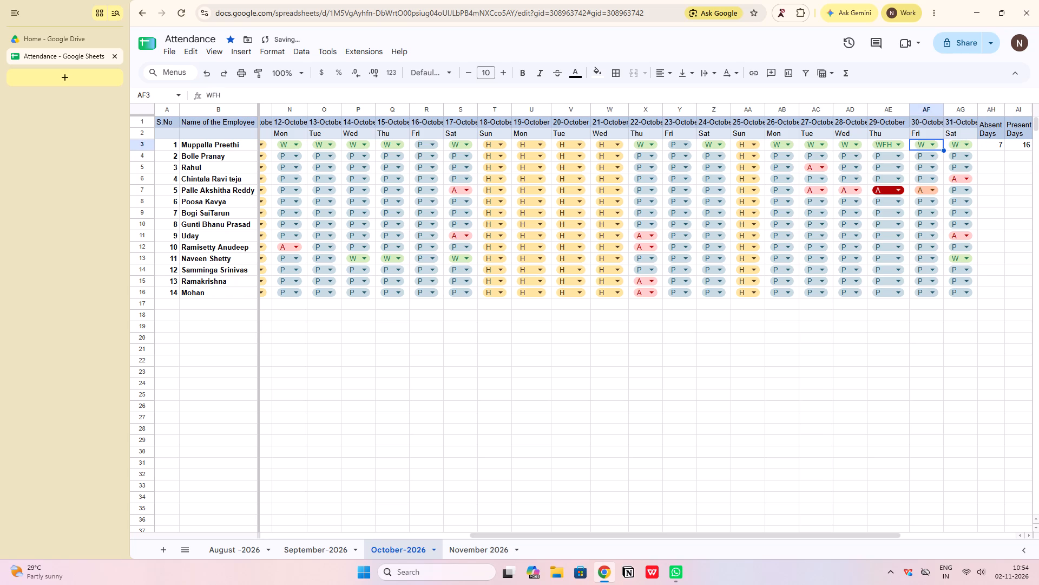
key("Left")
key("Left")
key("Left")
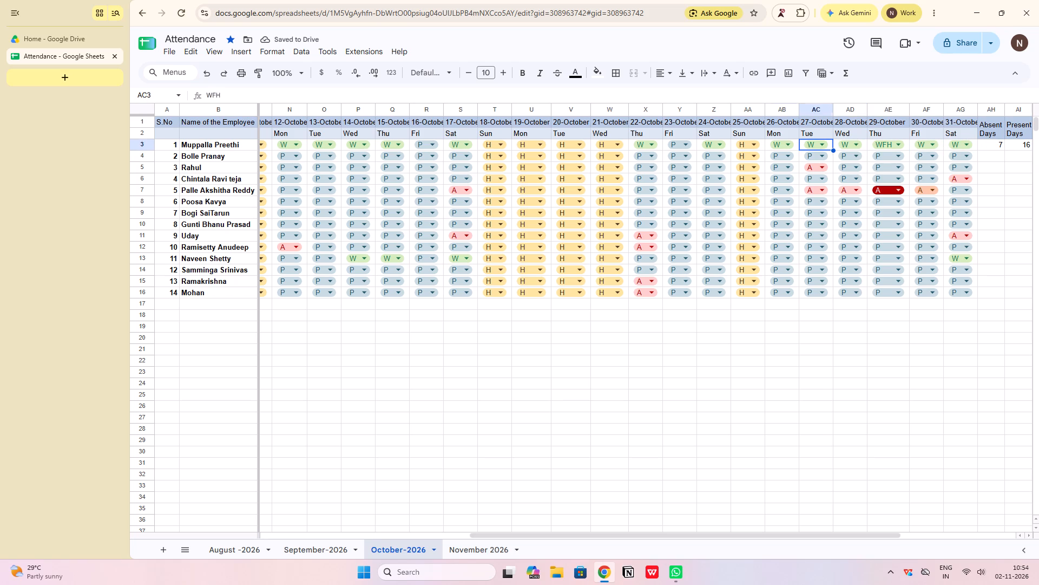
key("Left")
key("Left")
key("Left")
key("Left")
key("Left")
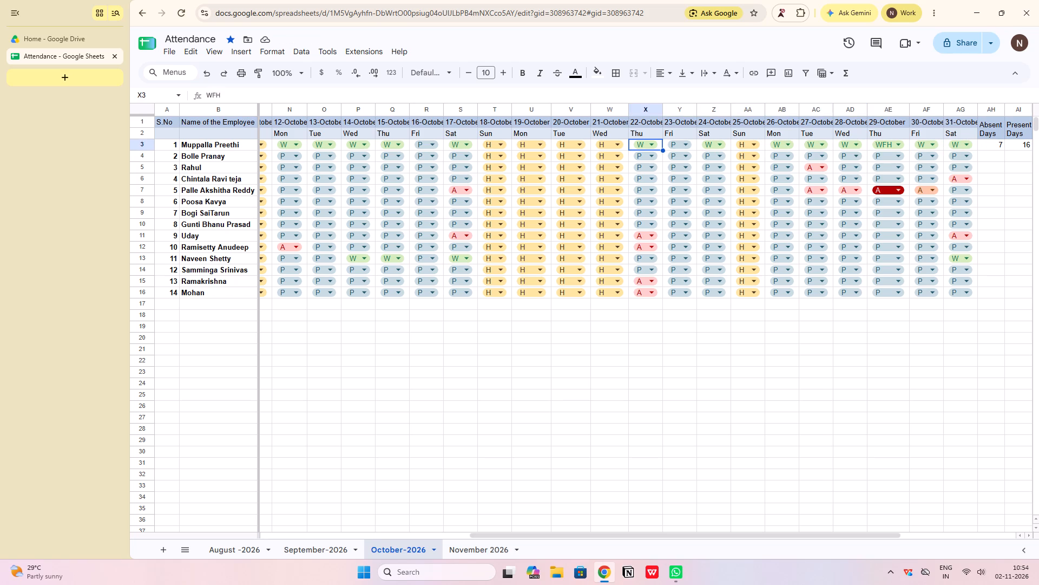
key("Left")
key("Left")
key("Left")
key("Left")
key("Left")
key("Left")
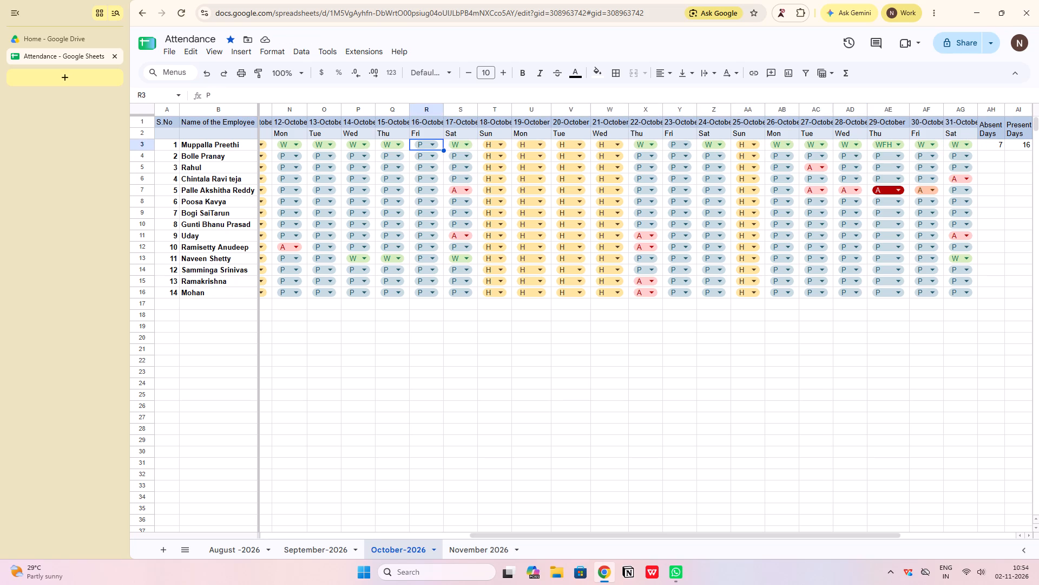
key("Left")
key("Left")
key("Left")
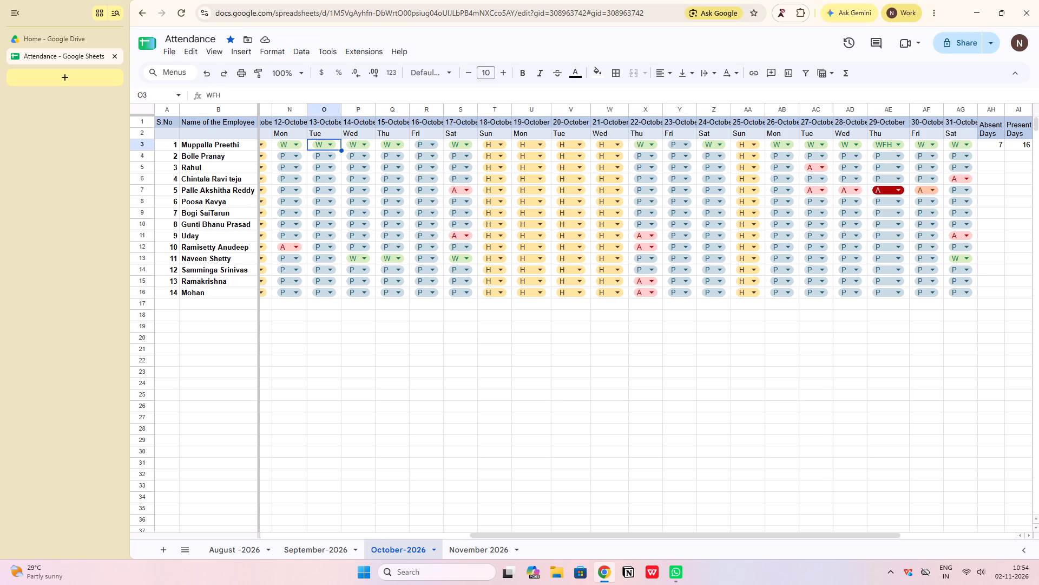
key("Left")
key("Left")
key("Left")
key("Left")
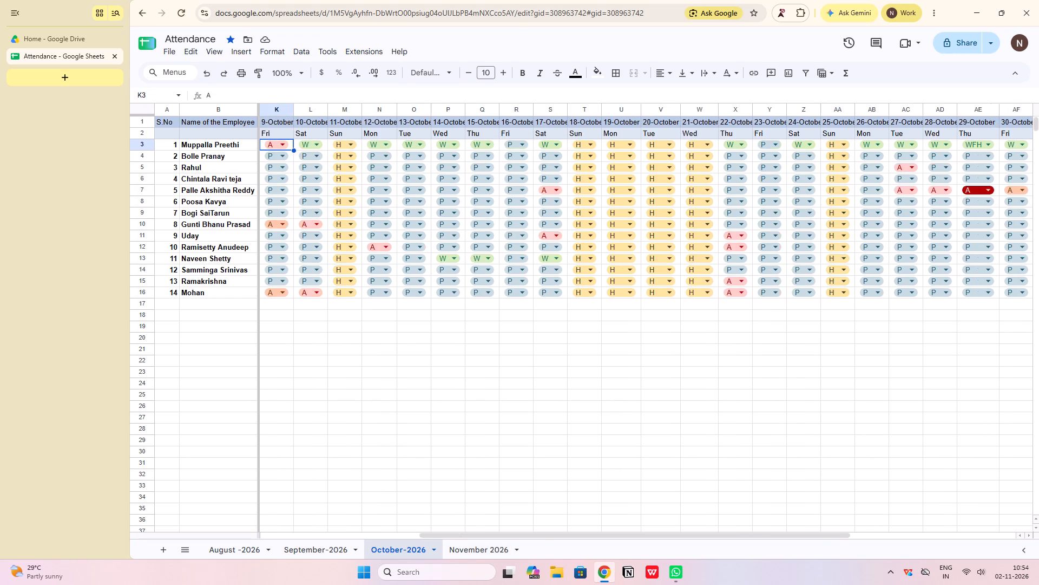
key("Left")
key("Right")
key("Right")
key("Right")
key("Right")
key("Right")
key("Right")
key("Right")
key("Right")
key("Right")
key("Right")
key("Right")
key("Right")
key("Right")
key("Right")
key("Right")
key("Right")
key("Right")
key("Right")
key("Right")
key("Right")
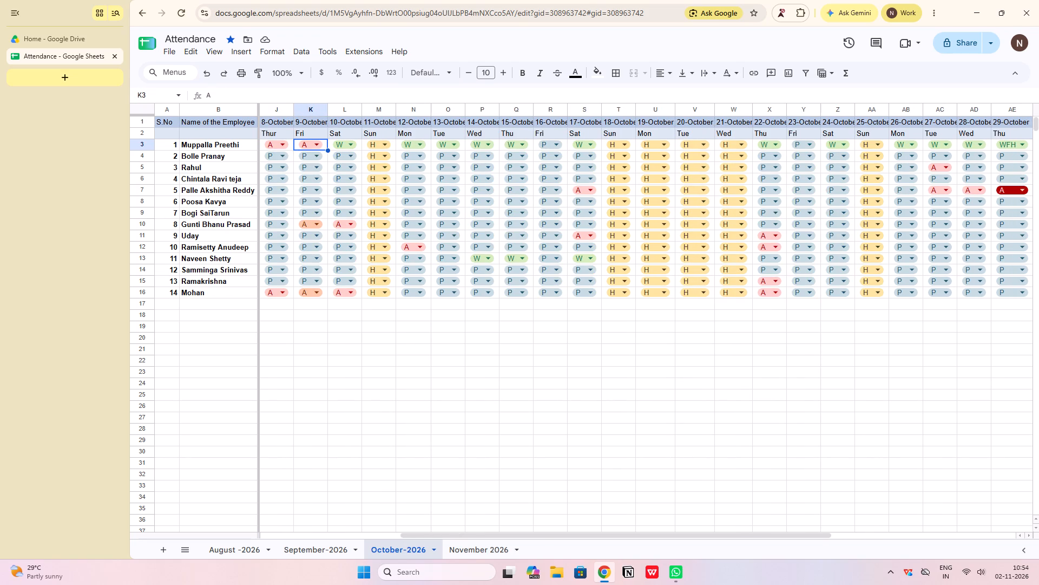
key("Left")
key("Left")
key("Left")
key("Left")
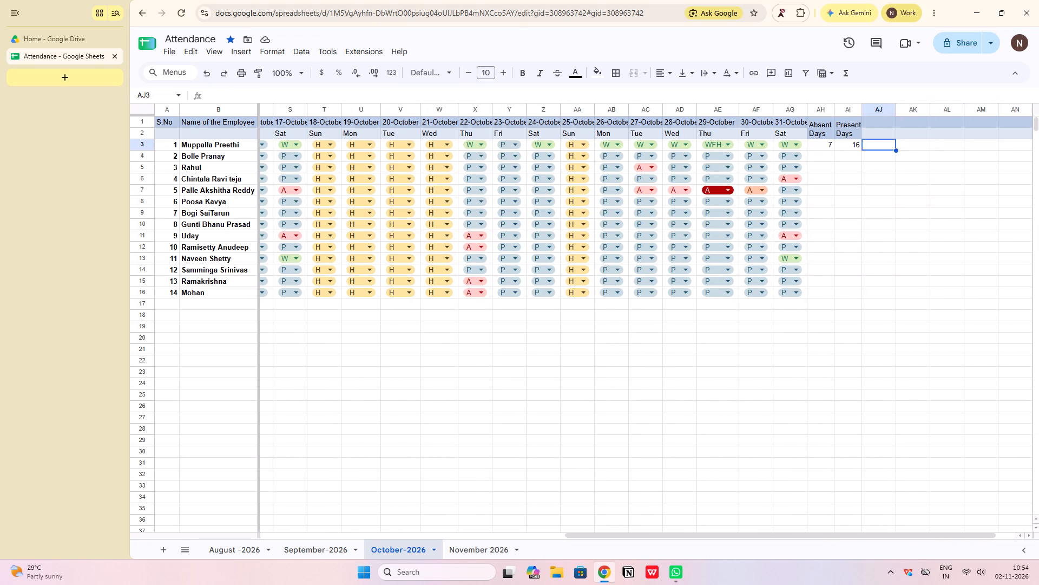
key("Left")
key("BackSpace")
type("15")
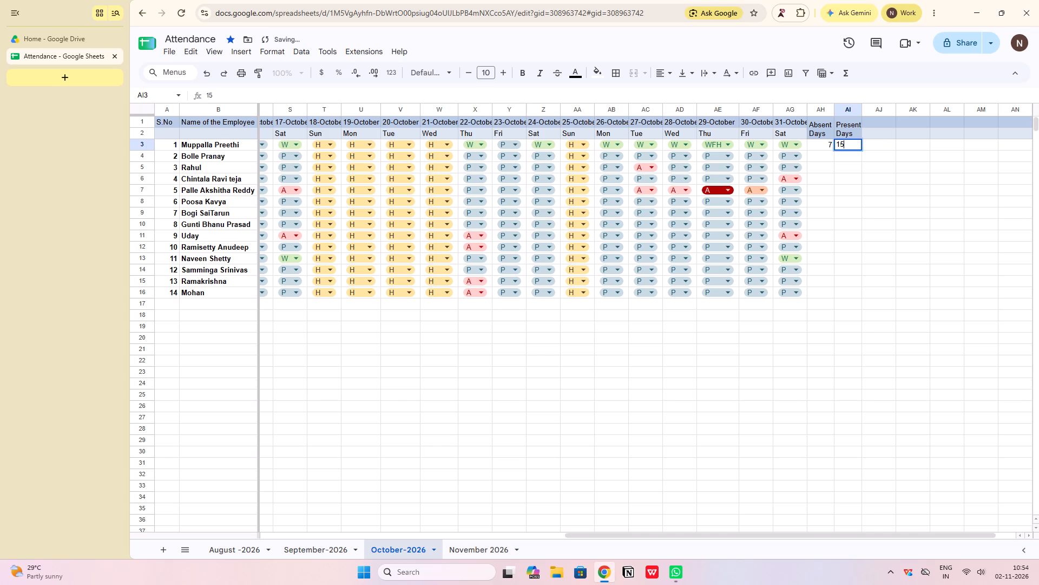
key("Down")
Count the present days across row 4 of October-2026 and enter 23 under Present Days in AI4.
key("Left")
key("Left")
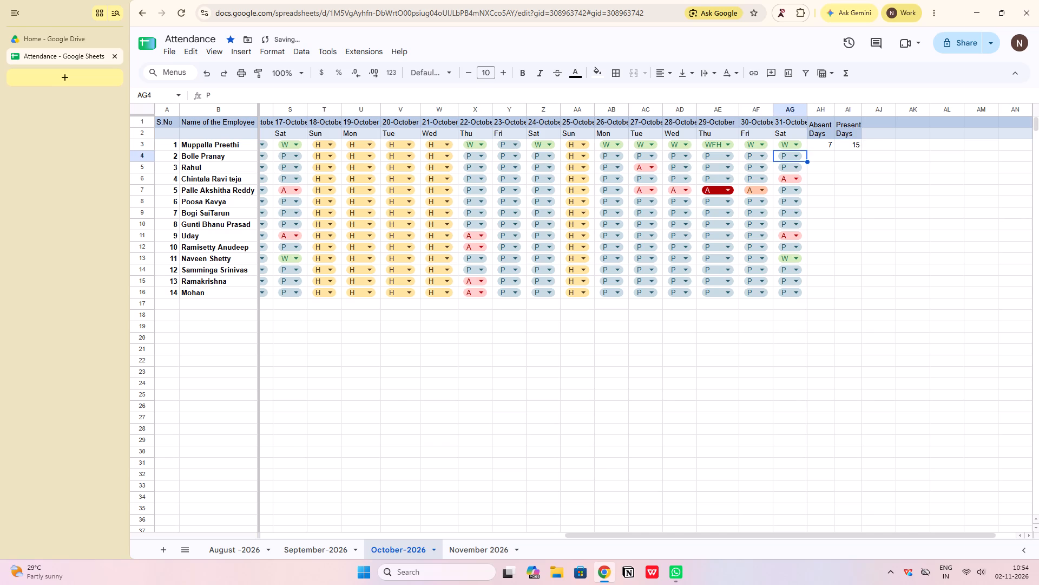
key("Left")
key("Left")
key("Left")
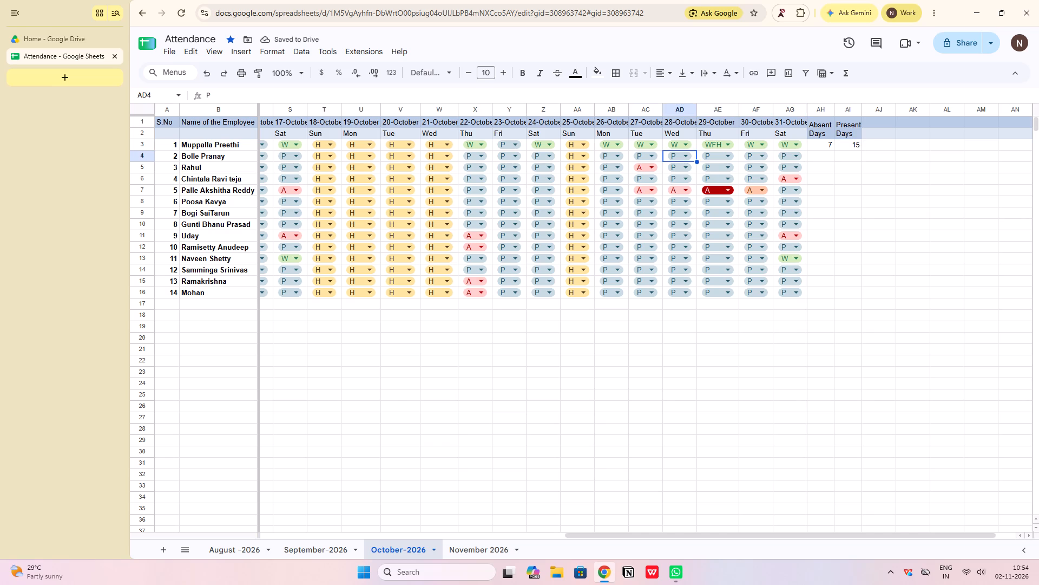
key("Left")
key("Left")
key("Left")
key("Left")
key("Left")
key("Left")
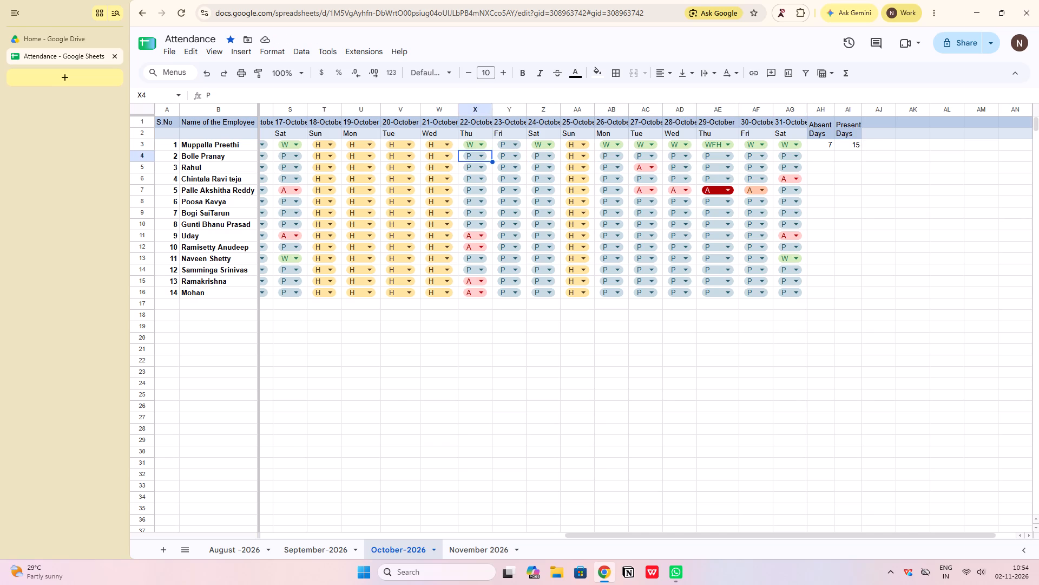
key("Left")
key("Left")
key("Left")
key("Left")
key("Left")
key("Left")
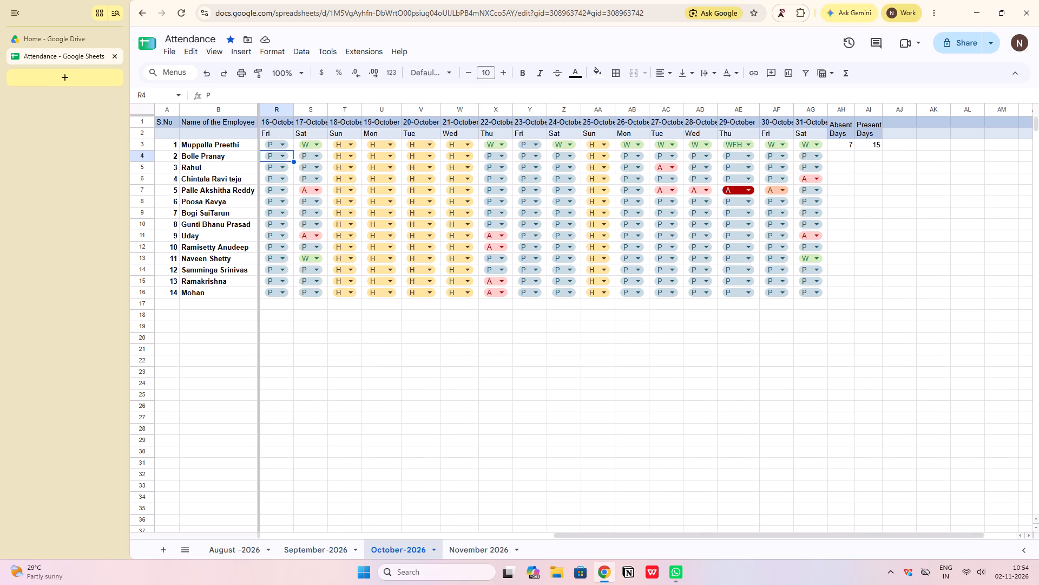
key("Left")
key("Left")
key("Left")
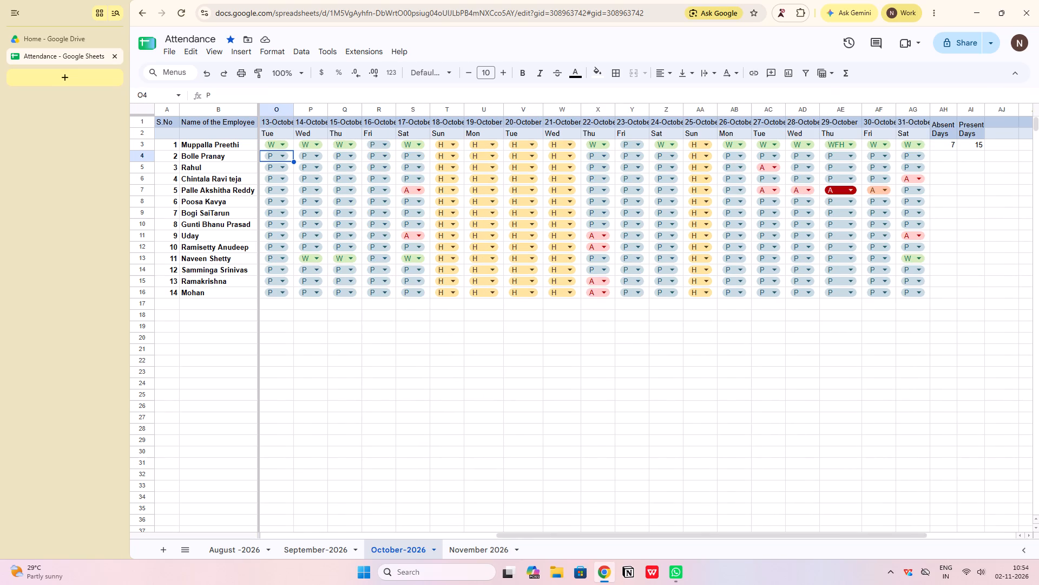
key("Left")
key("Left")
key("Left")
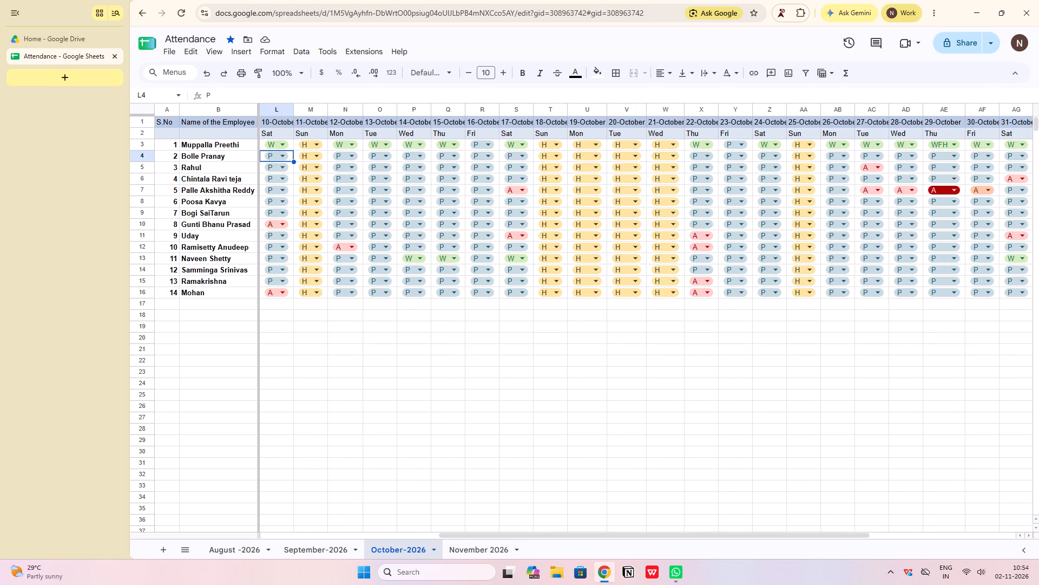
key("Left")
key("Left")
key("Left")
key("Left")
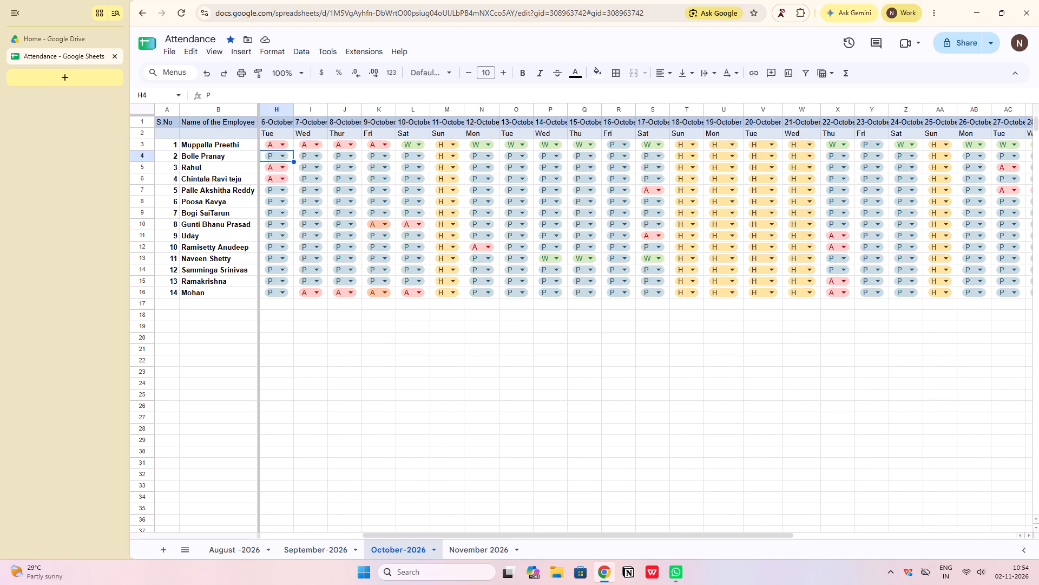
key("Left")
key("Left")
key("Left")
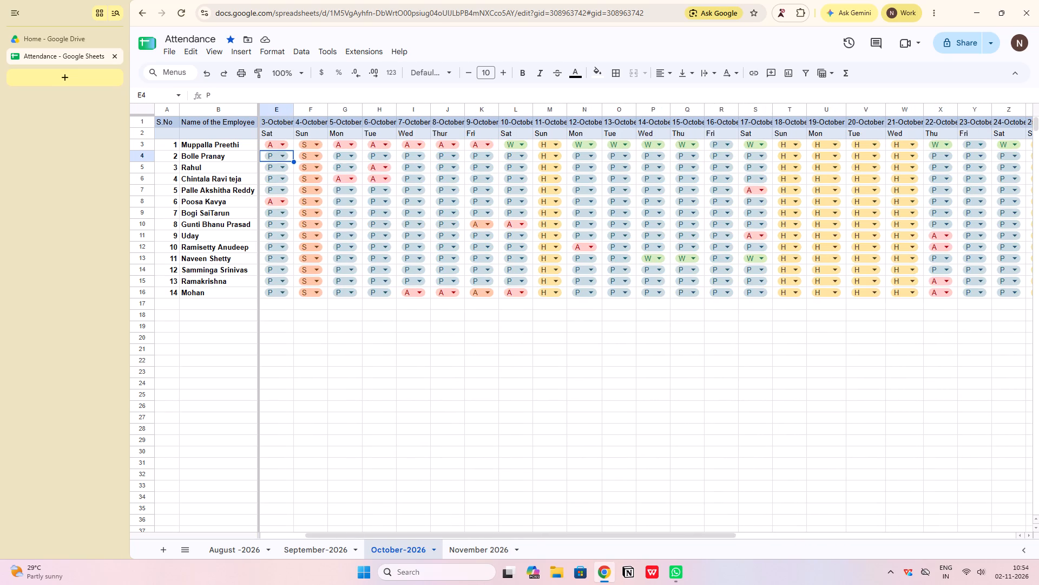
key("Left")
key("Left")
key("Left")
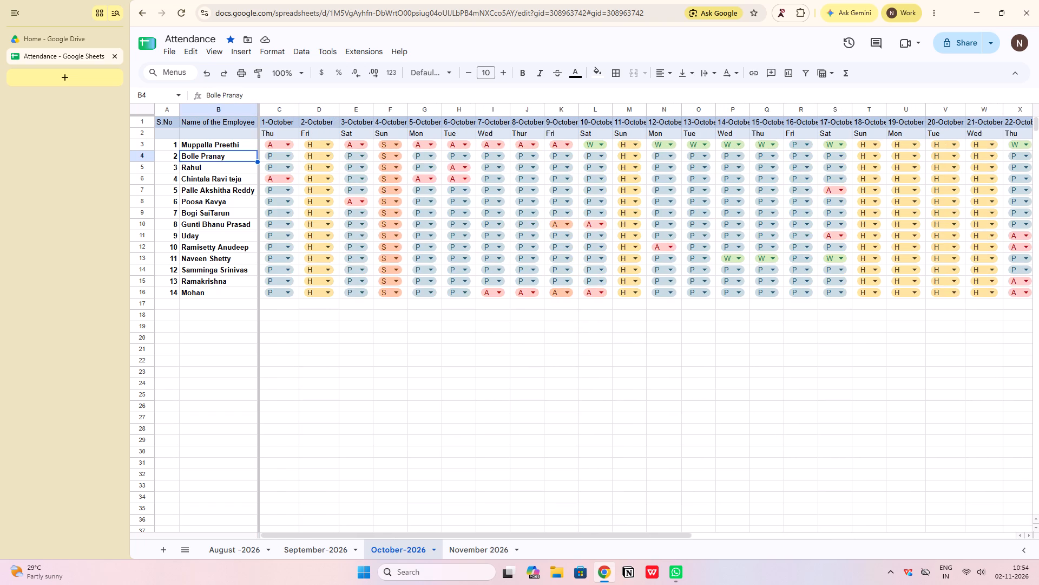
key("Right")
key("Right")
key("Right")
key("Right")
key("Right")
key("Right")
key("Right")
key("Right")
key("Right")
key("Right")
key("Right")
key("Right")
key("Right")
key("Right")
key("Right")
key("Right")
key("Right")
key("Right")
key("Right")
key("Right")
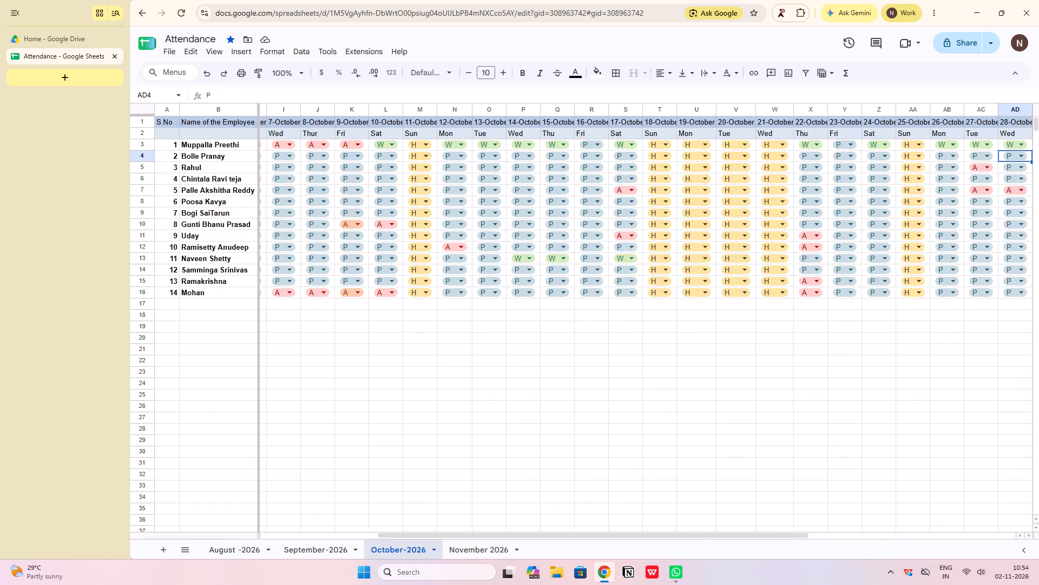
type("23")
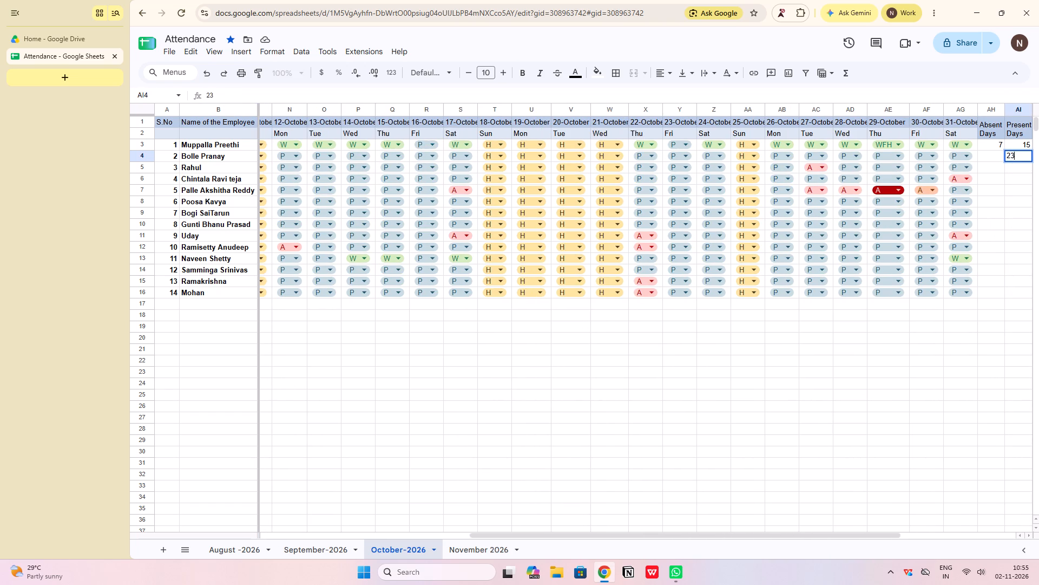
key("Down")
Enter 0 under Absent Days in AH4 for the employee in row 4.
key("Left")
key("Up")
key("0")
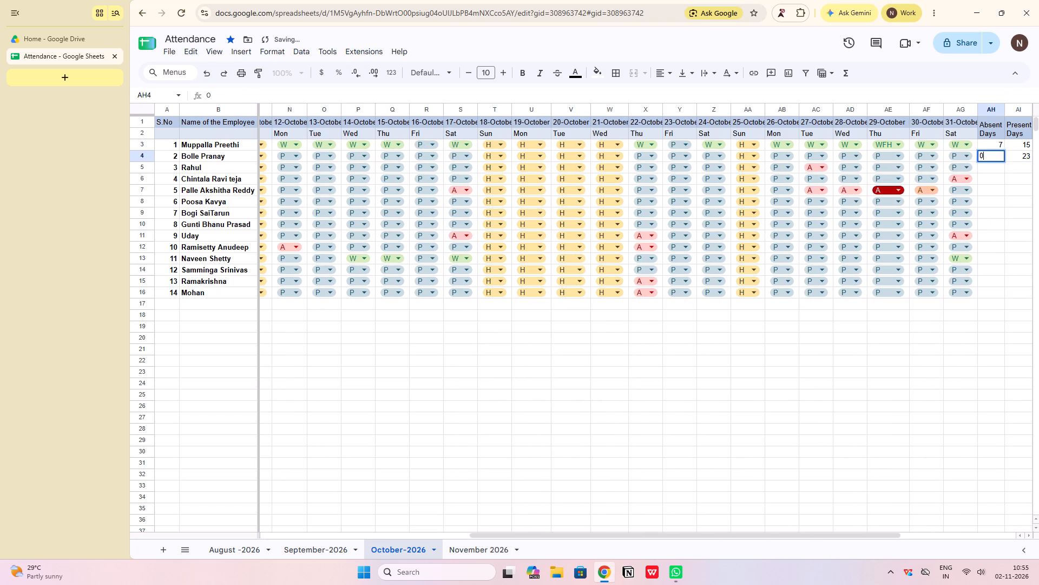
key("Down")
Recheck the attendance entries across row 4, from 31-October back to 1-October, against the Present Days count.
key("Right")
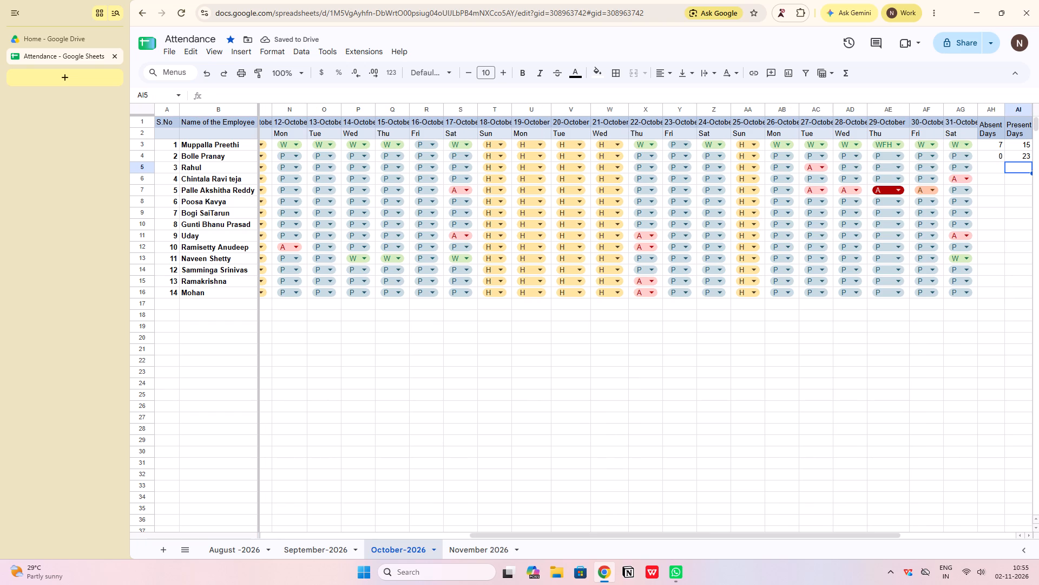
key("Up")
key("Left")
key("Left")
key("Left")
key("Left")
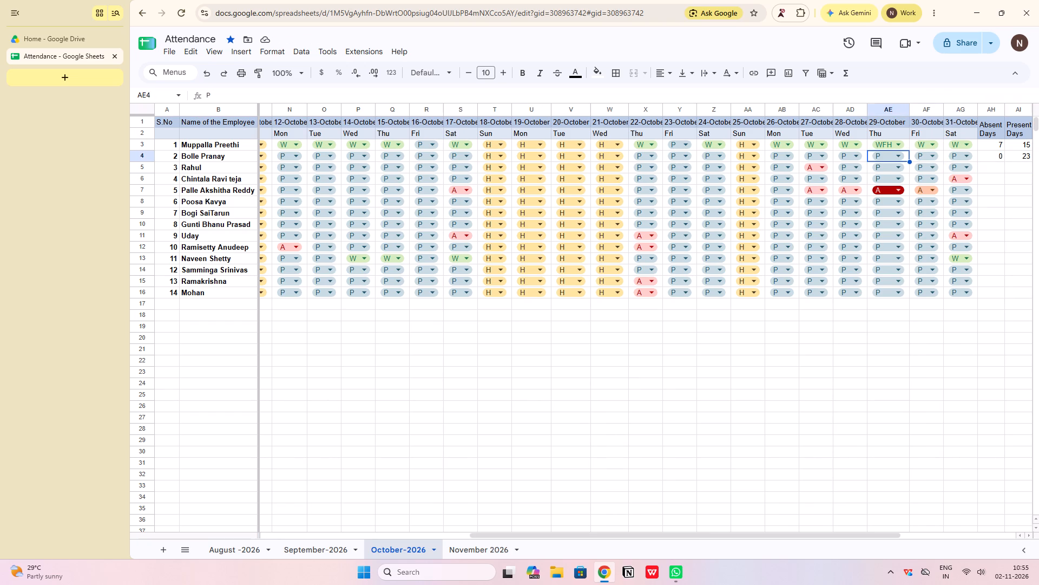
key("Left")
key("Left")
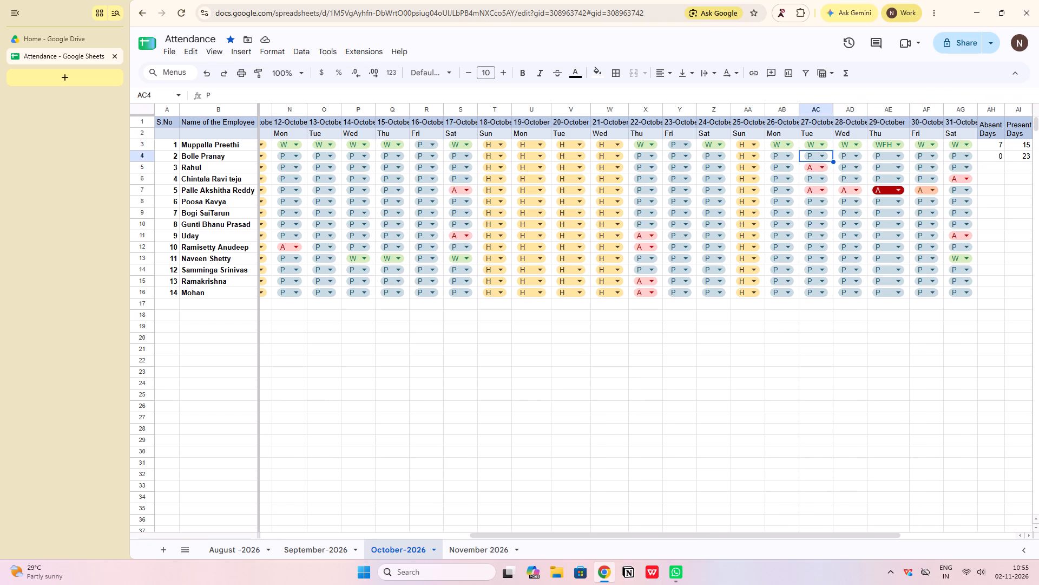
key("Left")
key("Left")
key("Left")
key("Left")
key("Left")
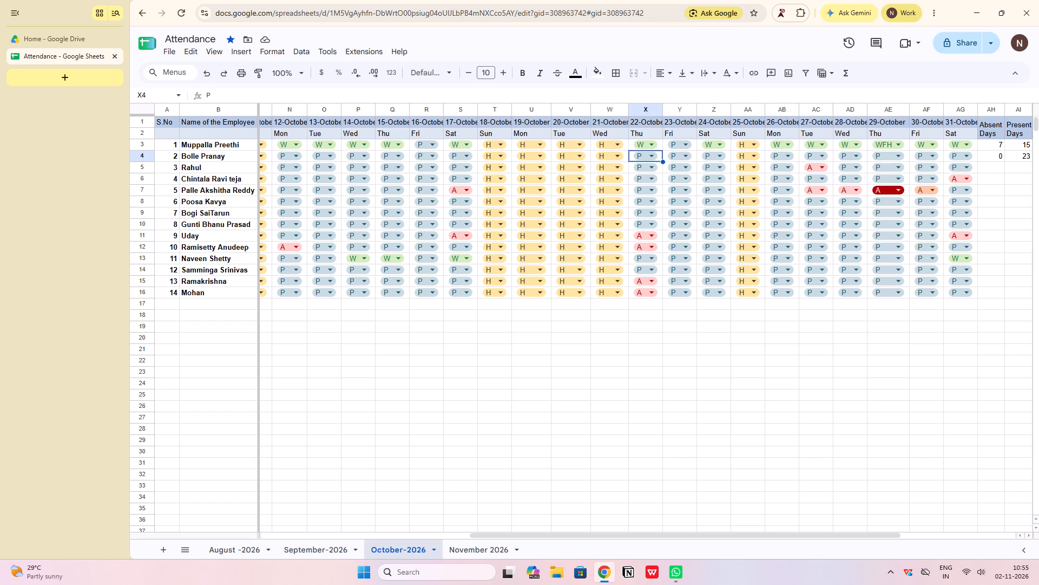
key("Left")
key("Left")
key("Left")
key("Left")
key("Left")
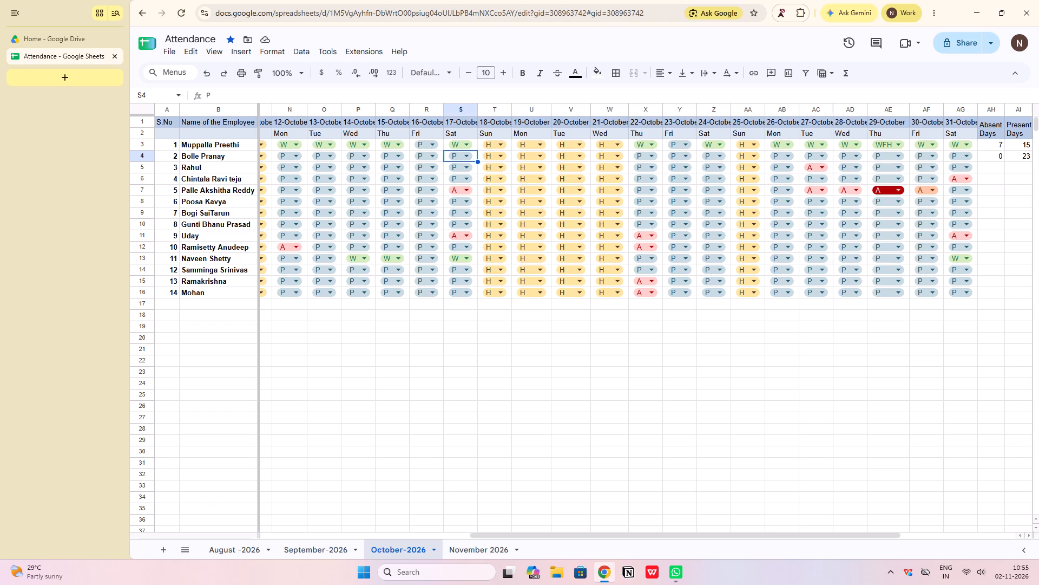
key("Left")
key("Left")
key("Left")
key("Left")
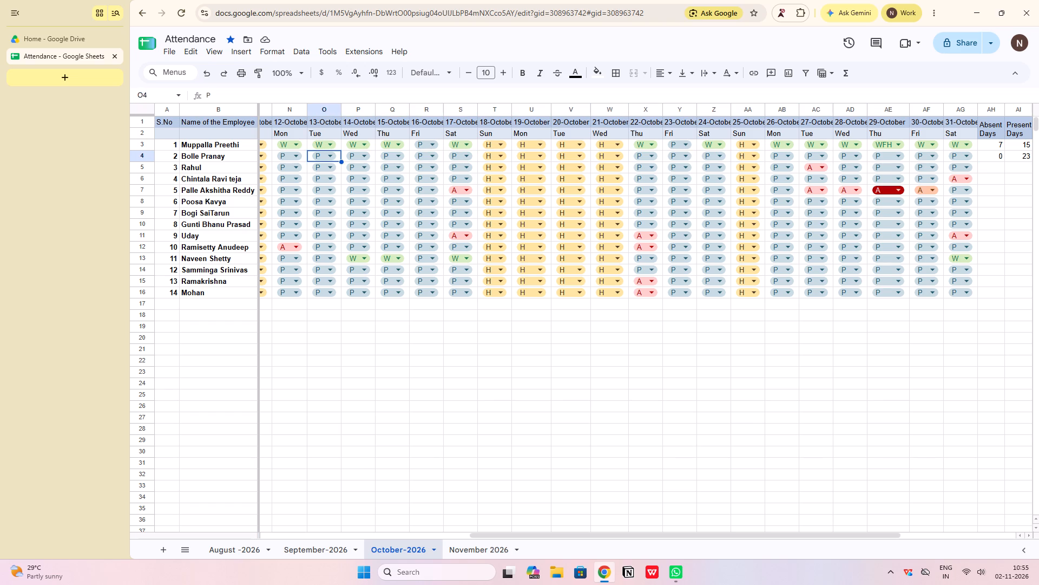
key("Left")
key("Left")
key("Left")
key("Left")
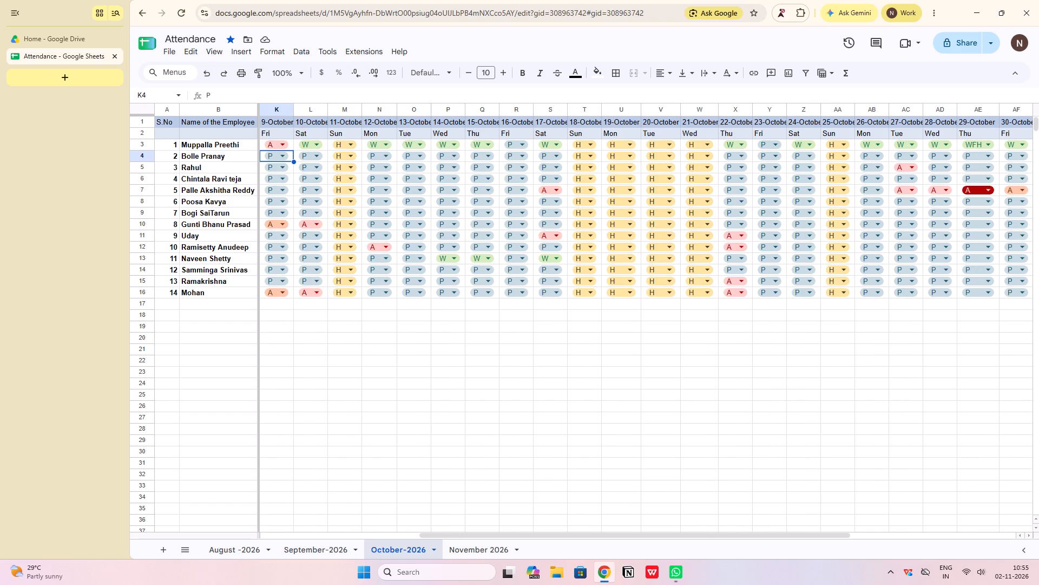
key("Left")
key("Left")
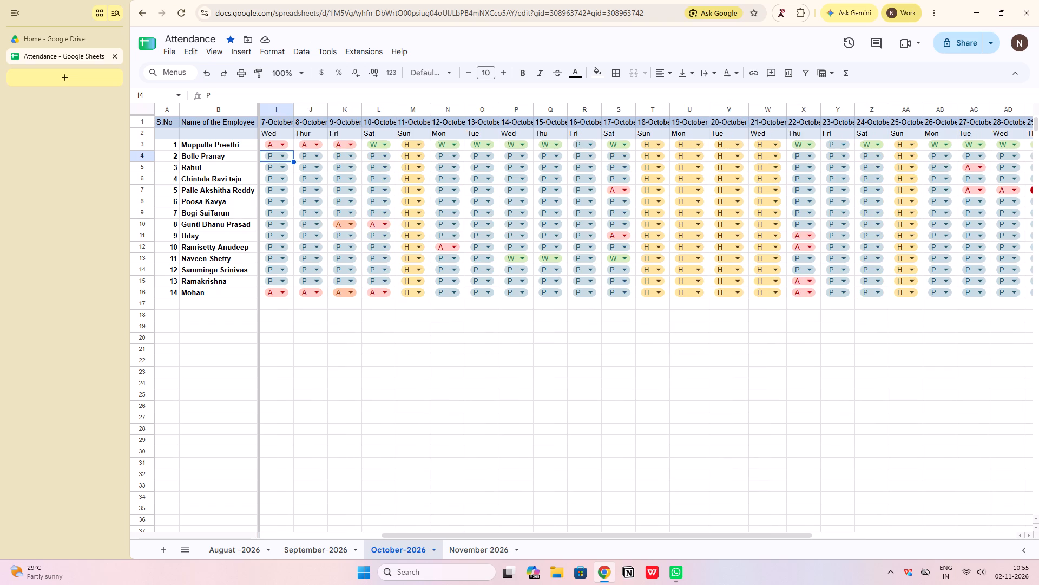
key("Left")
key("Left")
key("Left")
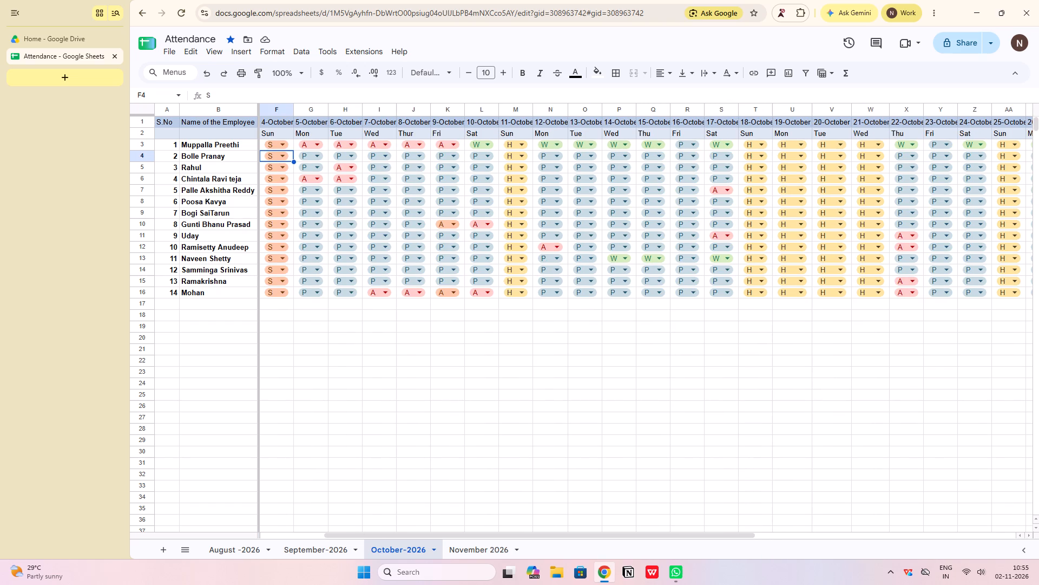
key("Left")
key("Left")
key("Left")
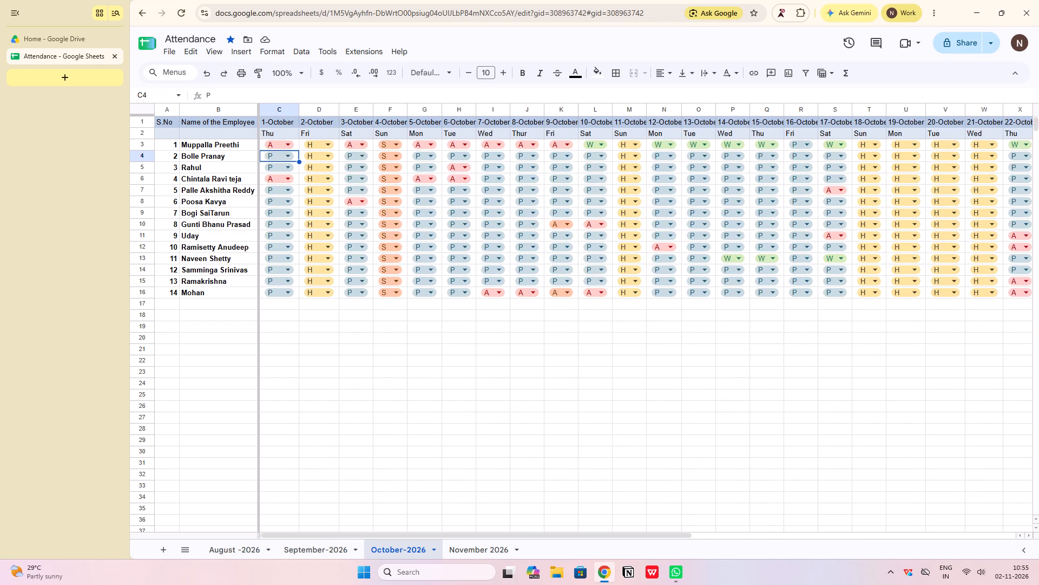
key("Left")
key("Right")
key("Right")
key("Right")
key("Right")
key("Right")
key("Right")
key("Right")
key("Right")
key("Right")
key("Right")
key("Right")
key("Right")
key("Right")
key("Right")
key("Right")
key("Right")
key("Right")
key("Right")
key("Right")
key("Right")
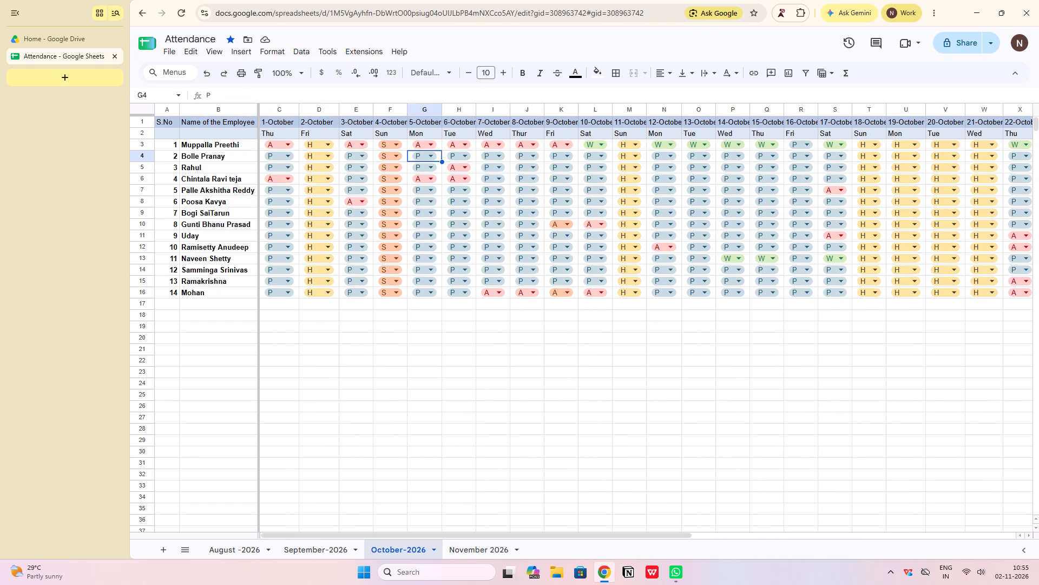
key("Left")
key("Left")
key("Left")
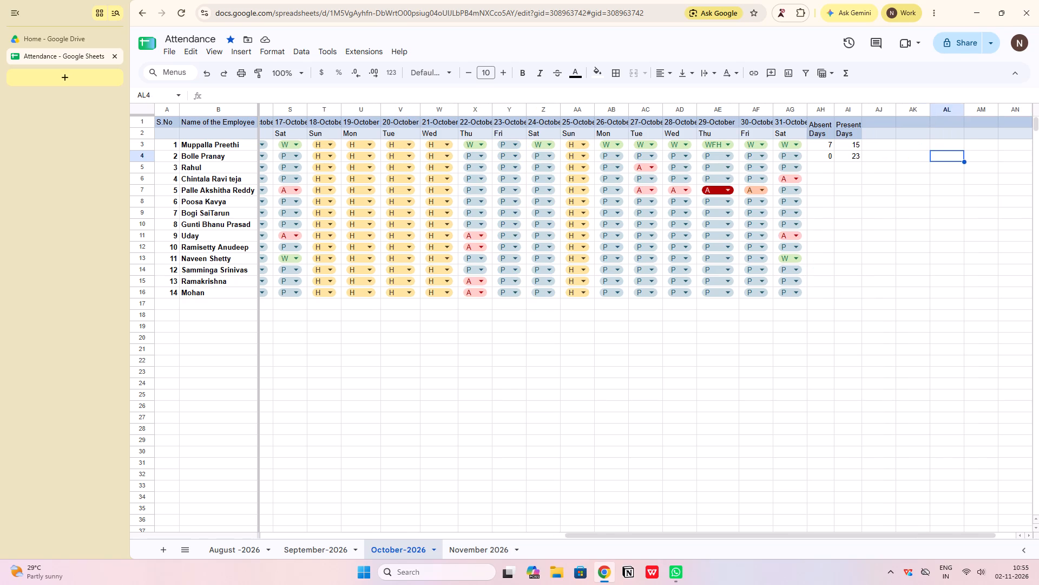
key("Left")
Recheck the attendance entries across row 3, from 31-October back to 9-October, and replace the Present Days value in AI3 with 16.
key("Up")
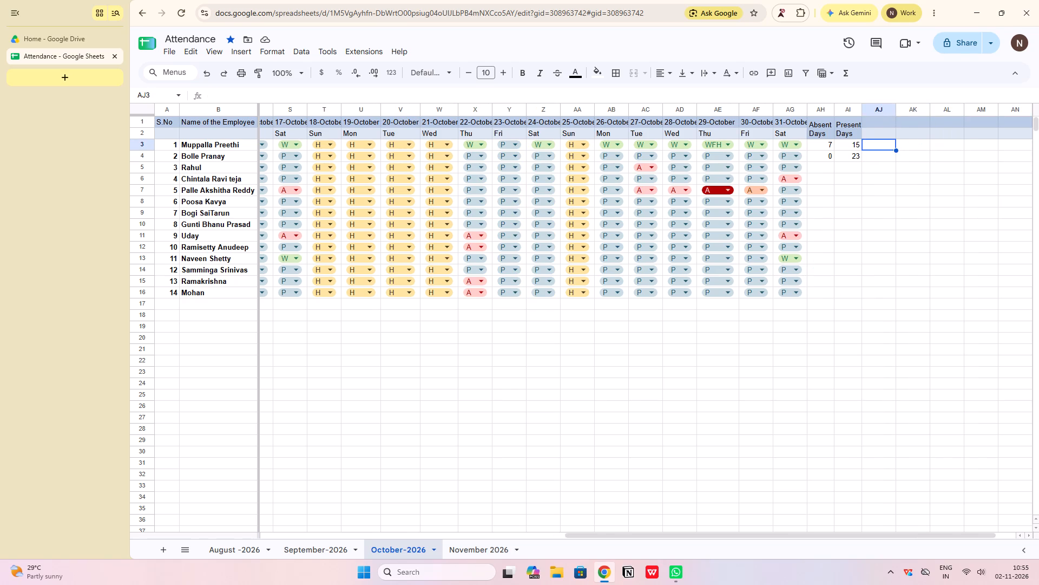
key("Left")
key("Left")
key("Left")
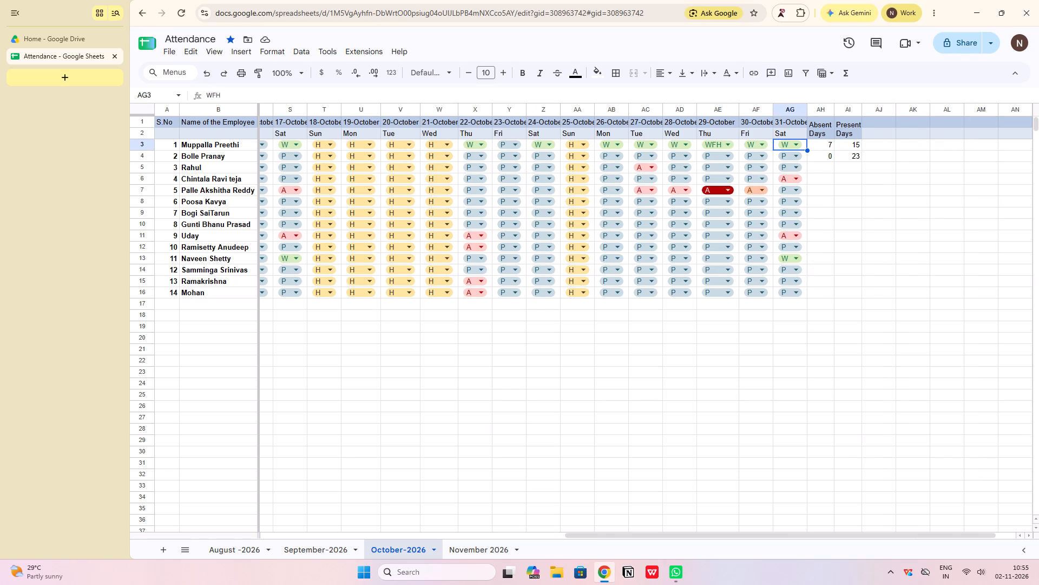
key("Left")
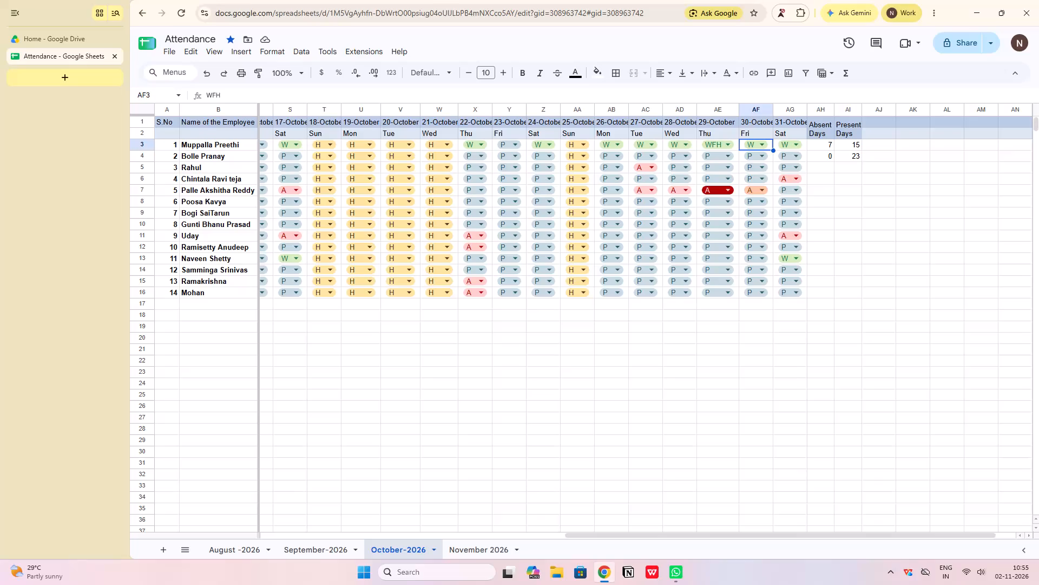
key("Right")
key("Left")
key("Left")
key("Left")
key("Left")
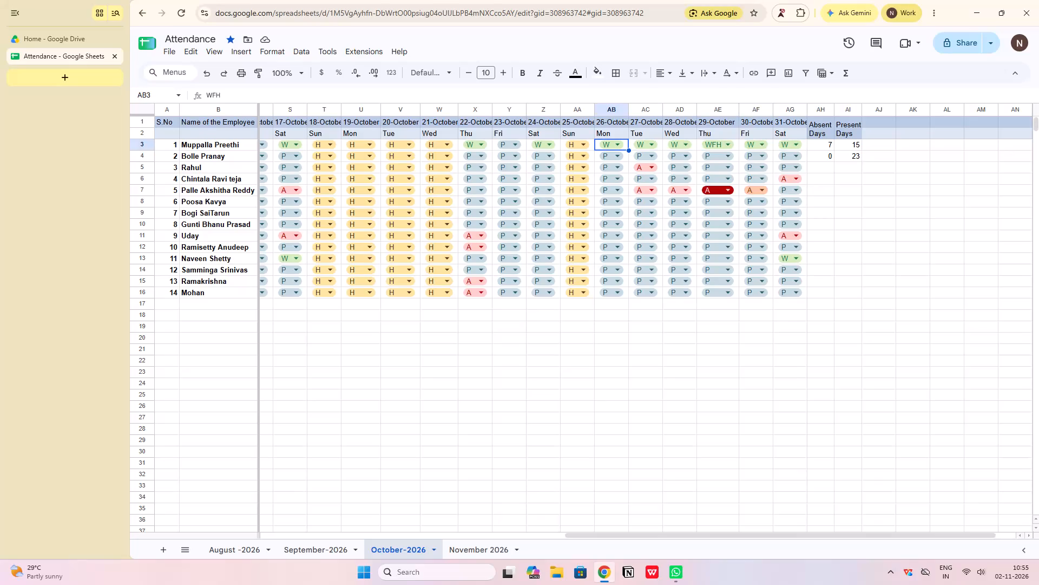
key("Left")
key("Left")
key("Left")
key("Left")
key("Left")
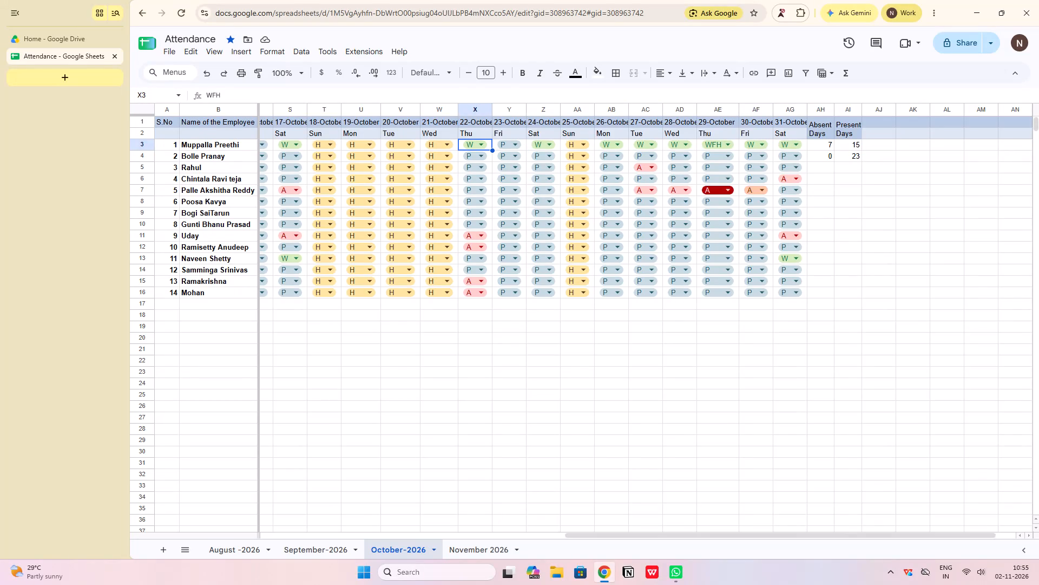
key("Left")
key("Left")
key("Left")
key("Left")
key("Left")
key("Left")
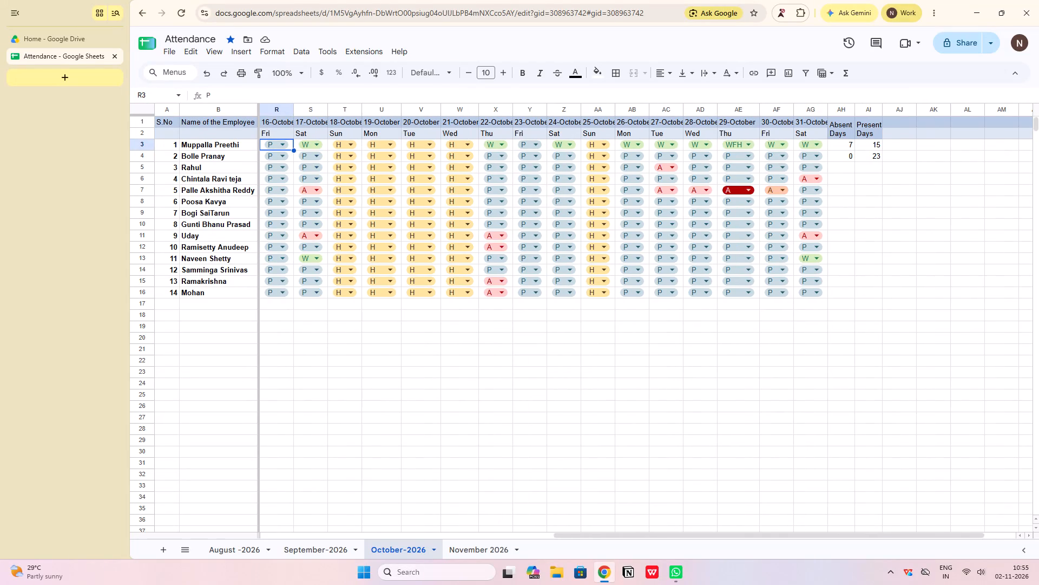
key("Left")
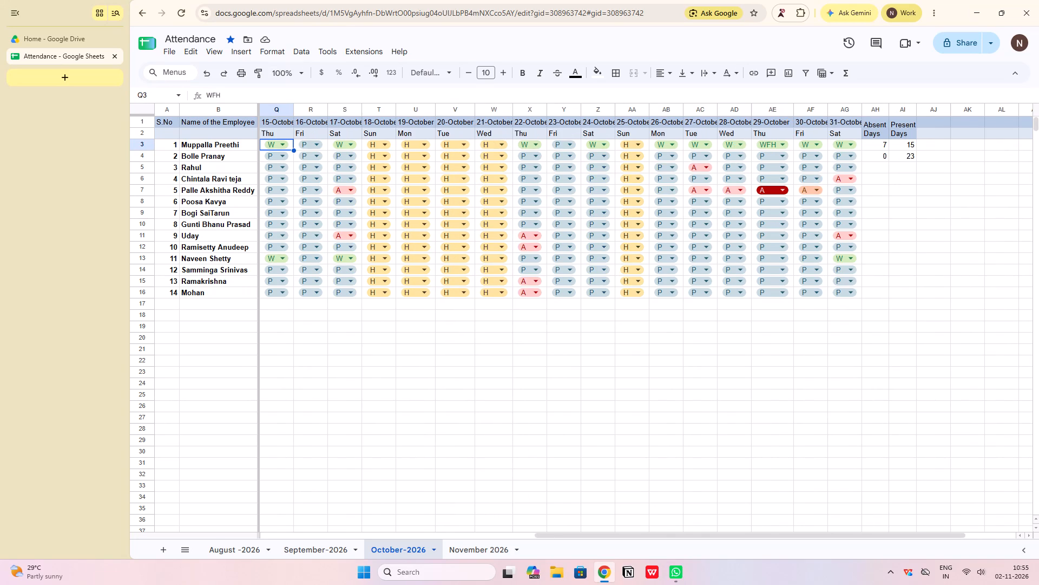
key("Left")
key("Left")
key("Left")
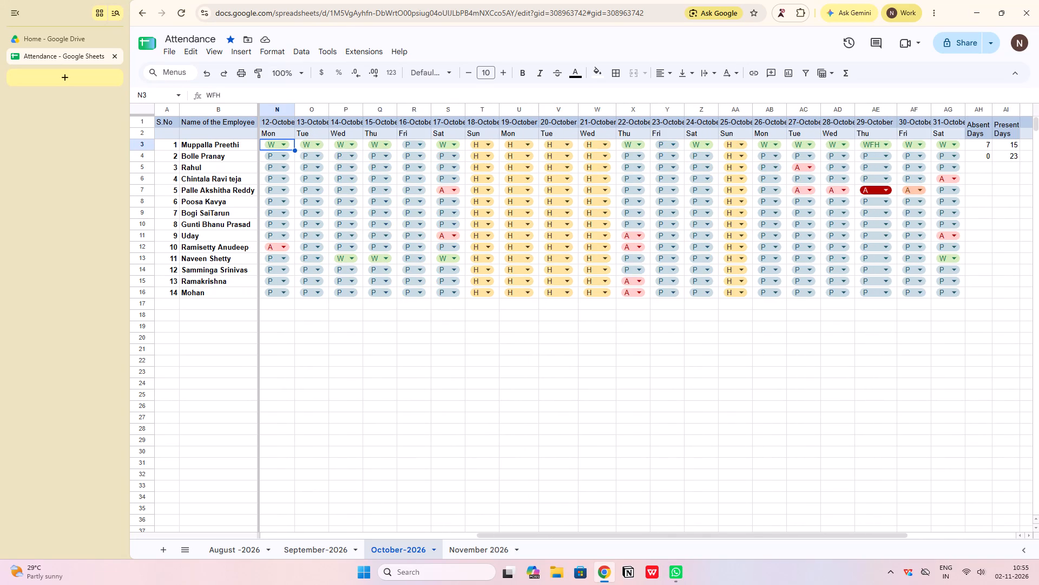
key("Left")
key("Left")
key("Left")
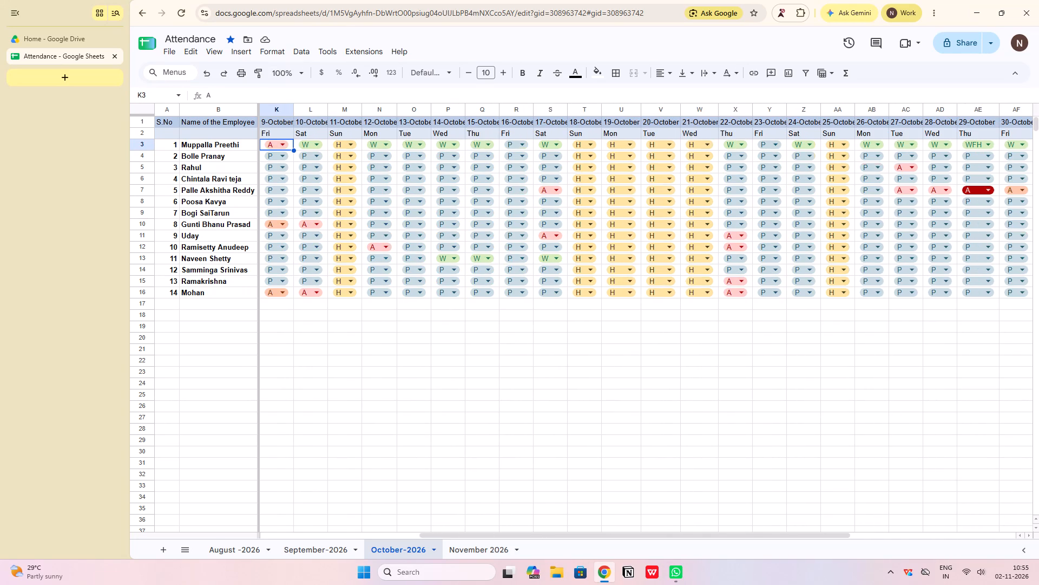
key("Right")
key("Right")
key("Right")
key("Right")
key("Right")
key("Right")
key("Right")
key("Right")
key("Right")
key("Right")
key("Right")
key("Right")
key("Right")
key("Right")
key("Right")
key("Right")
key("Right")
key("Right")
key("Right")
key("Right")
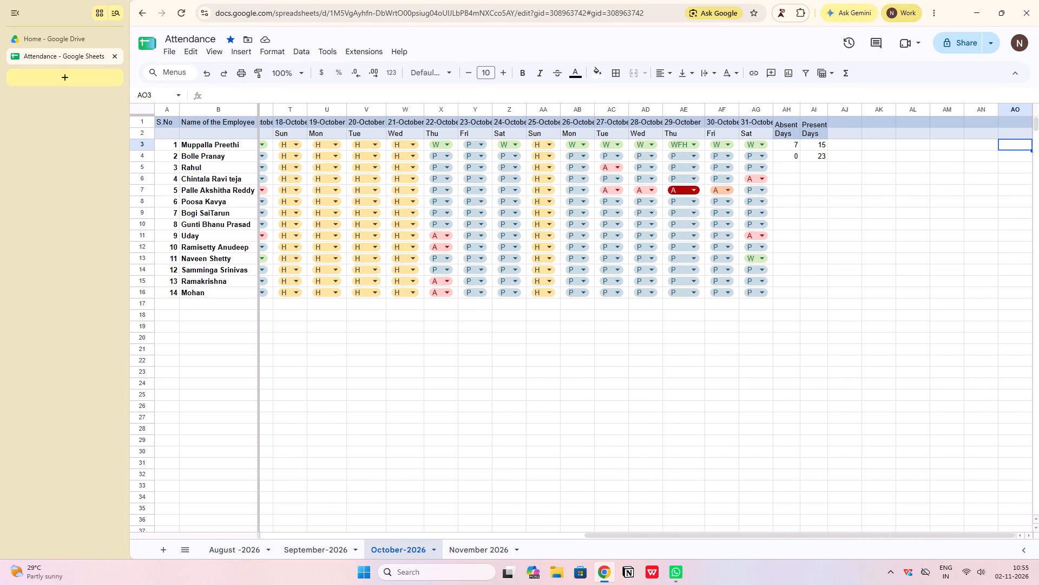
key("Left")
key("Left")
key("Left")
key("Left")
key("Left")
key("Left")
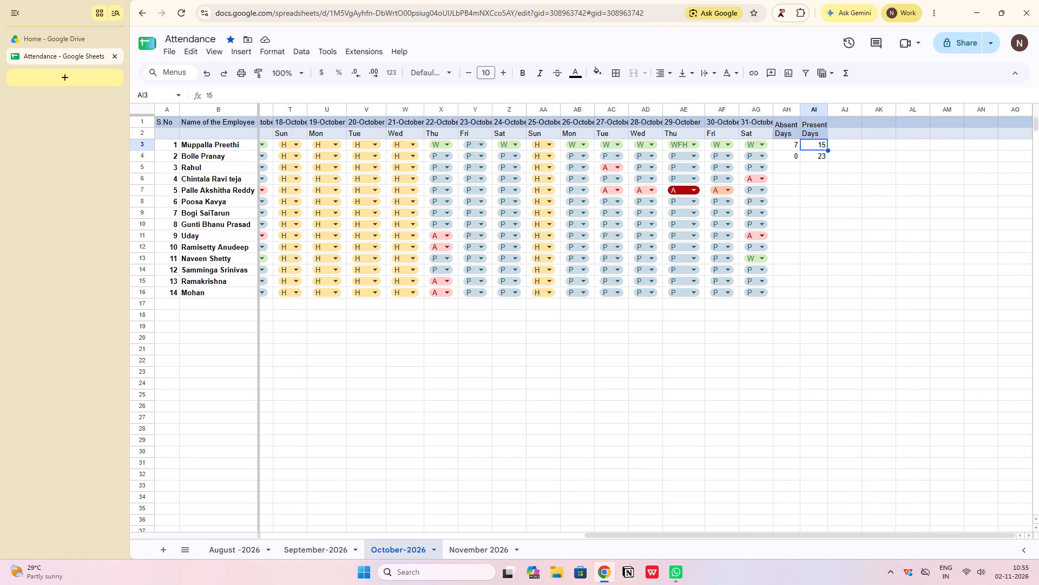
key("BackSpace")
type("16")
key("Down")
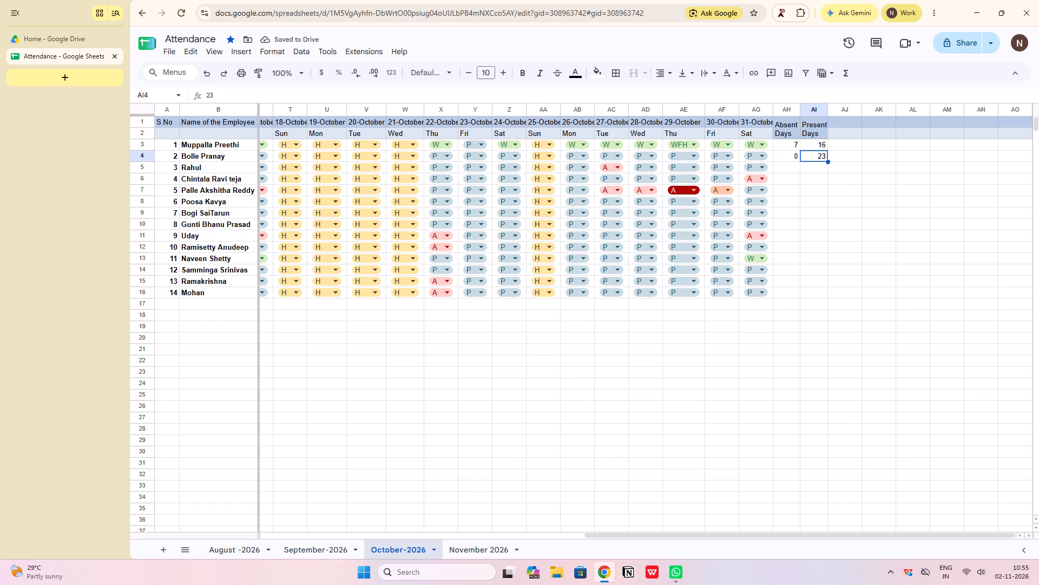
Count the attendance entries across row 5 and enter 2 under Absent Days in AH5 and 21 under Present Days in AI5.
key("Left")
key("Down")
key("Left")
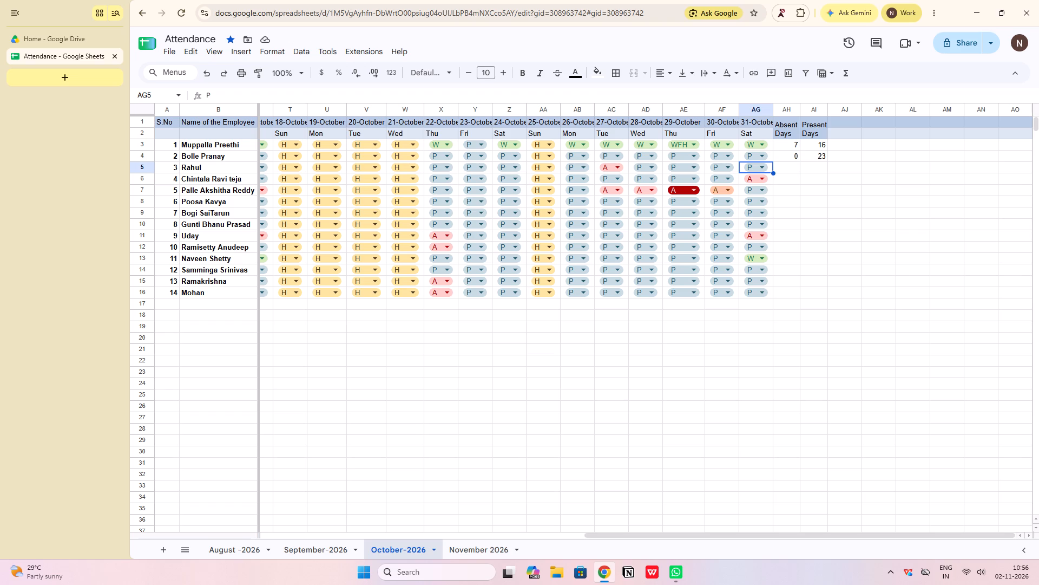
key("Left")
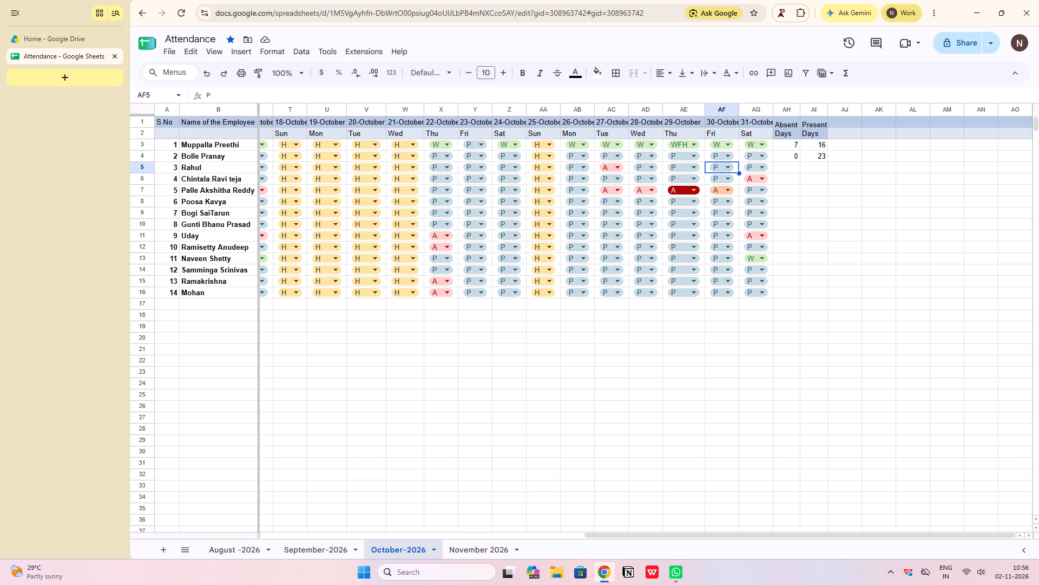
key("Left")
key("Left")
key("Left")
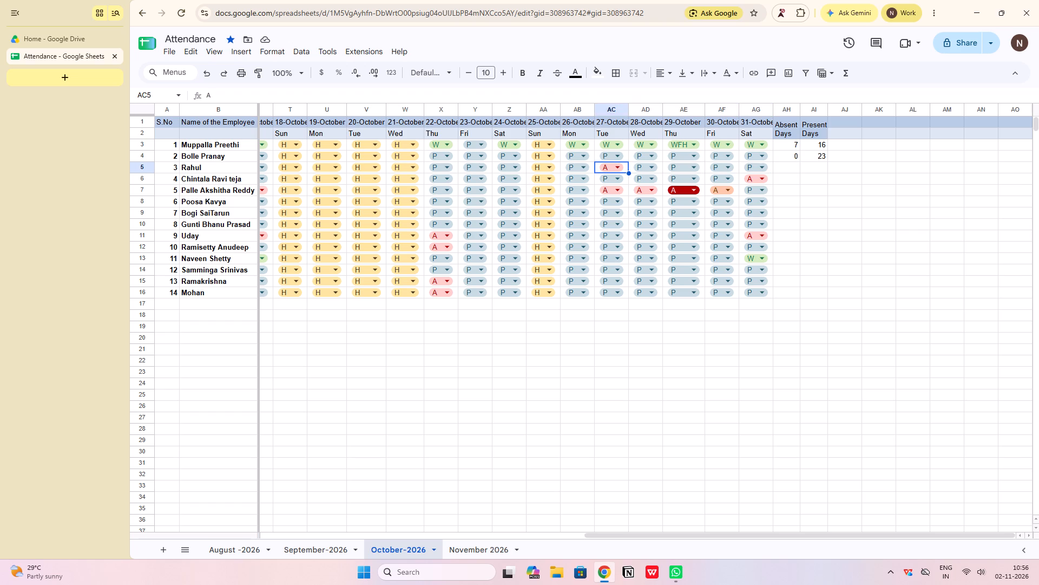
key("Left")
key("Left")
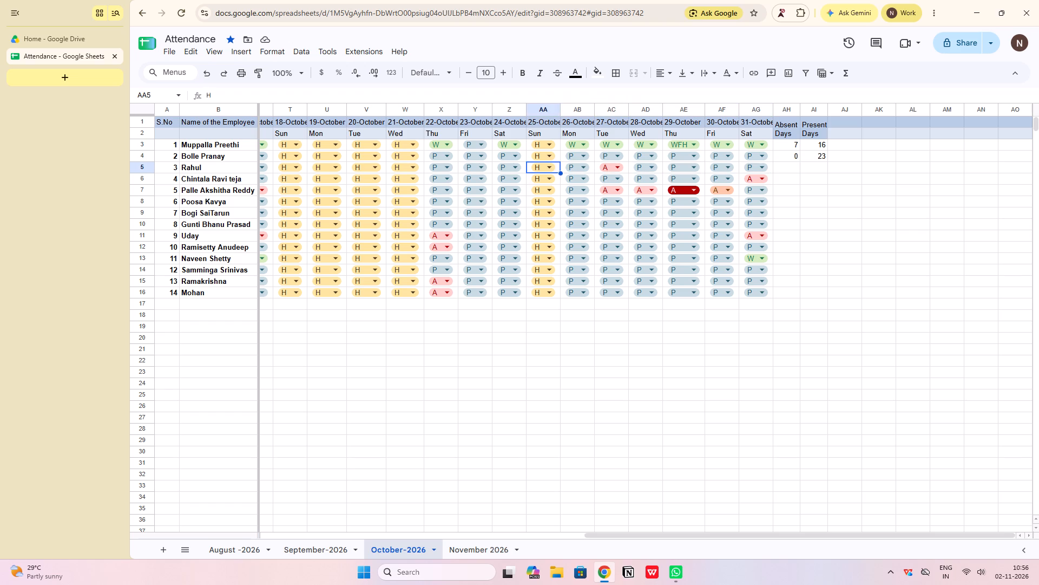
key("Left")
key("Left")
key("Left")
key("Left")
key("Left")
key("Left")
key("Left")
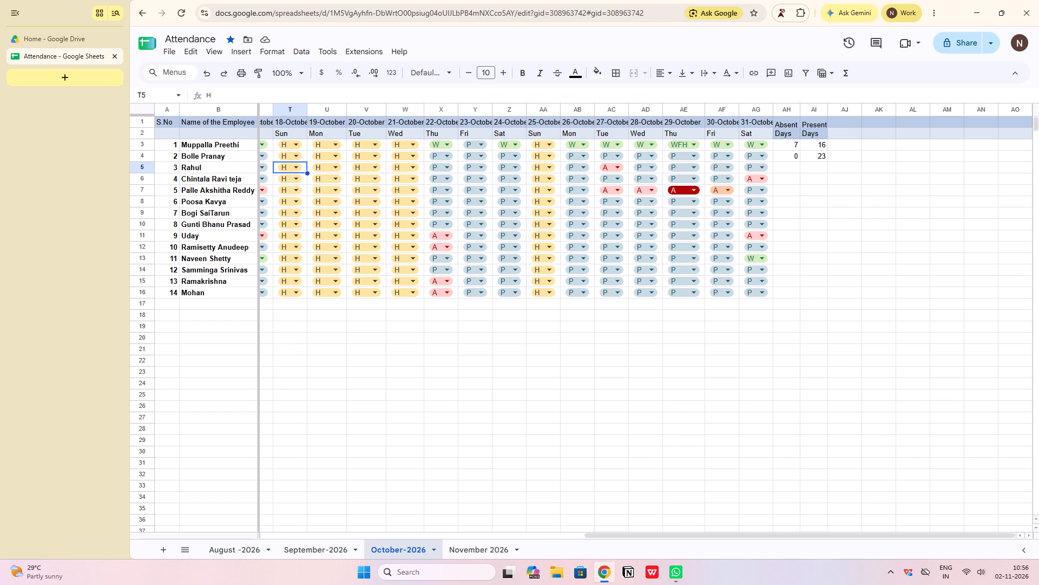
key("Left")
key("Left")
key("Left")
key("Left")
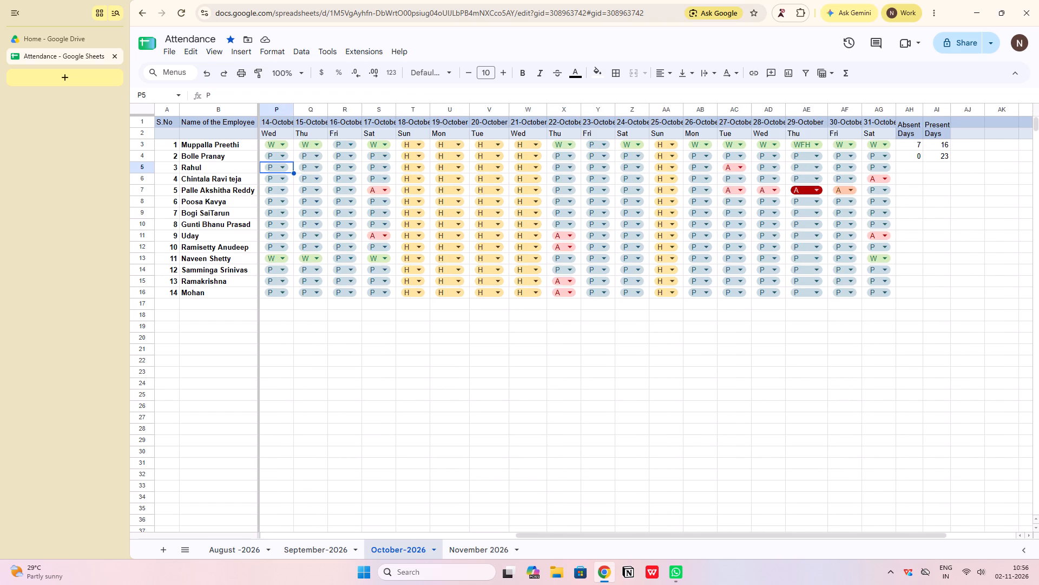
key("Left")
key("Left")
key("Left")
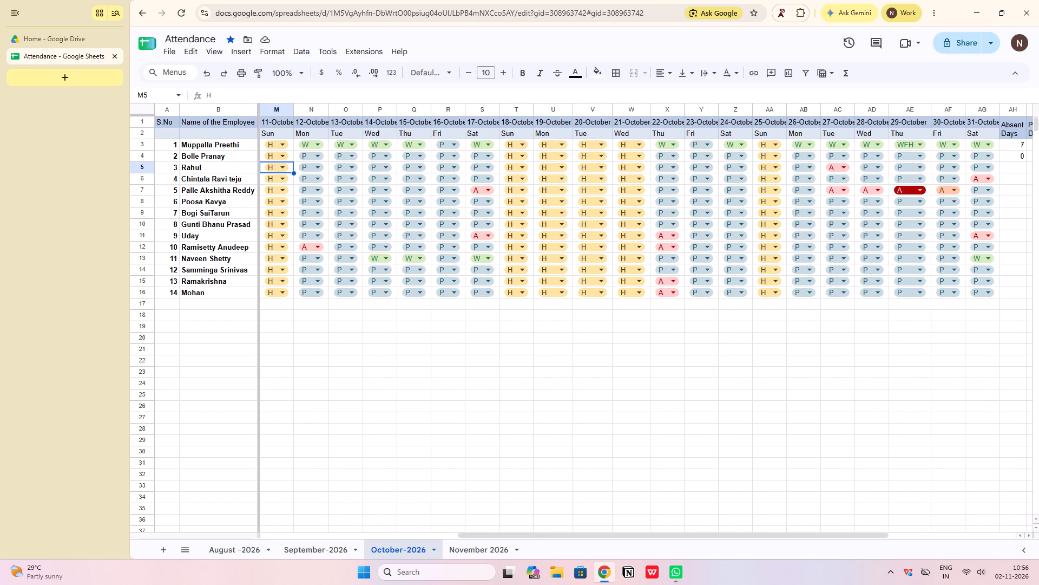
key("Left")
key("Left")
key("Left")
key("Left")
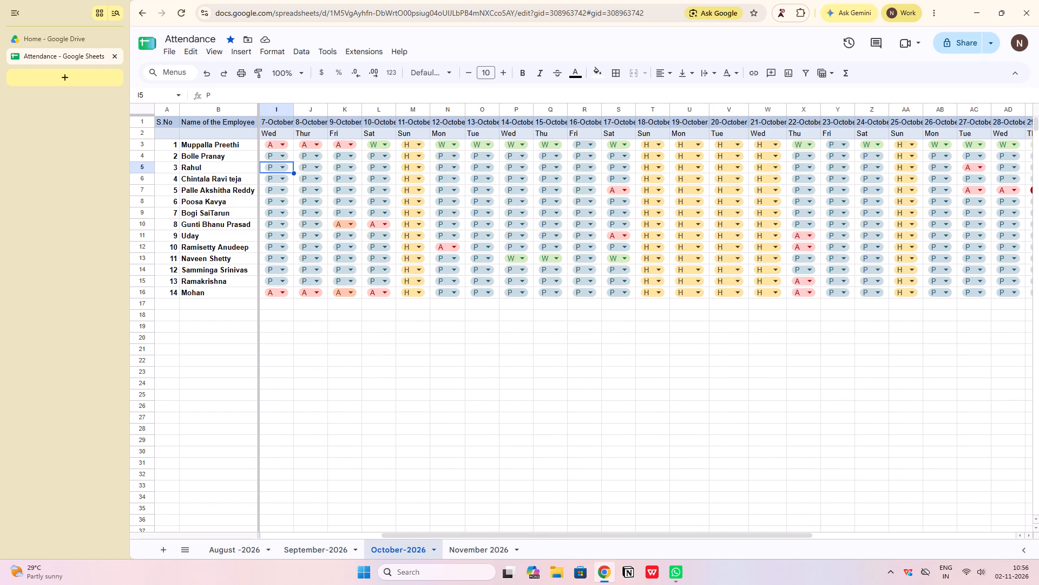
key("Left")
key("Left")
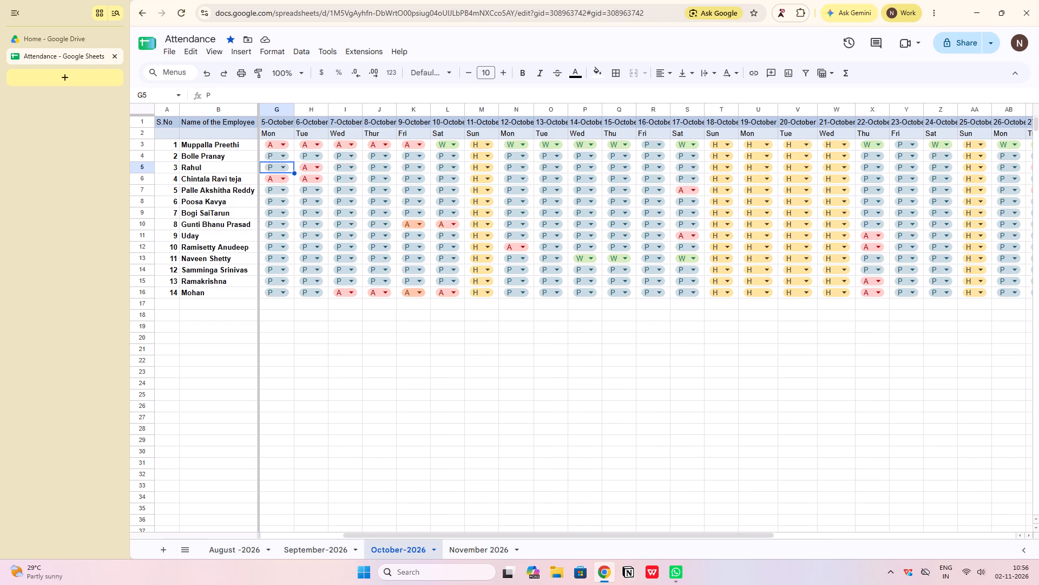
key("Left")
key("Left")
key("Left")
key("Left")
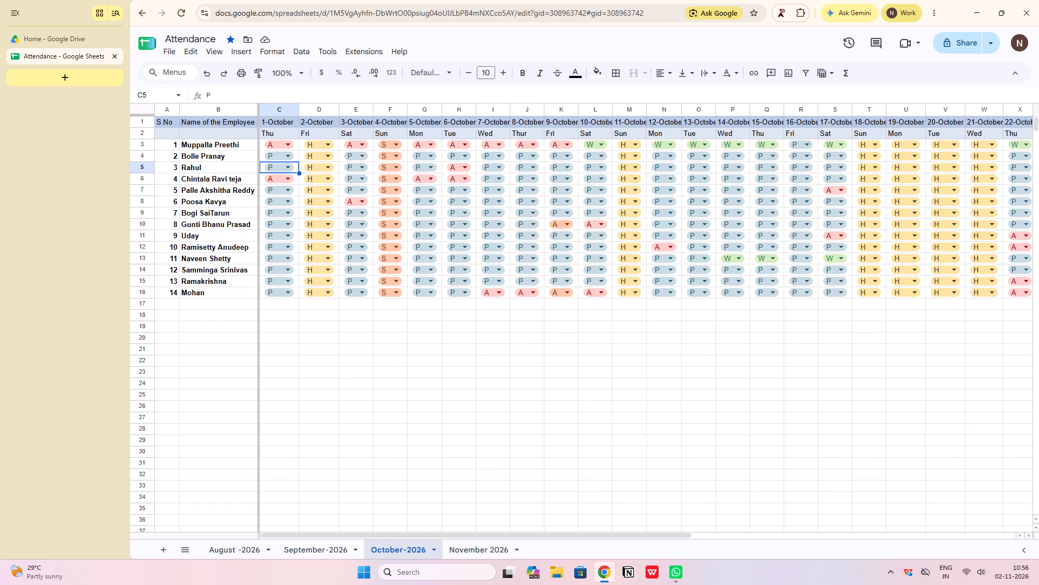
key("Left")
key("Right")
key("Right")
key("Right")
key("Right")
key("Right")
key("Right")
key("Right")
key("Right")
key("Right")
key("Right")
key("Right")
key("Right")
key("Right")
key("Right")
key("Right")
key("Right")
key("Right")
key("Right")
key("Right")
key("Right")
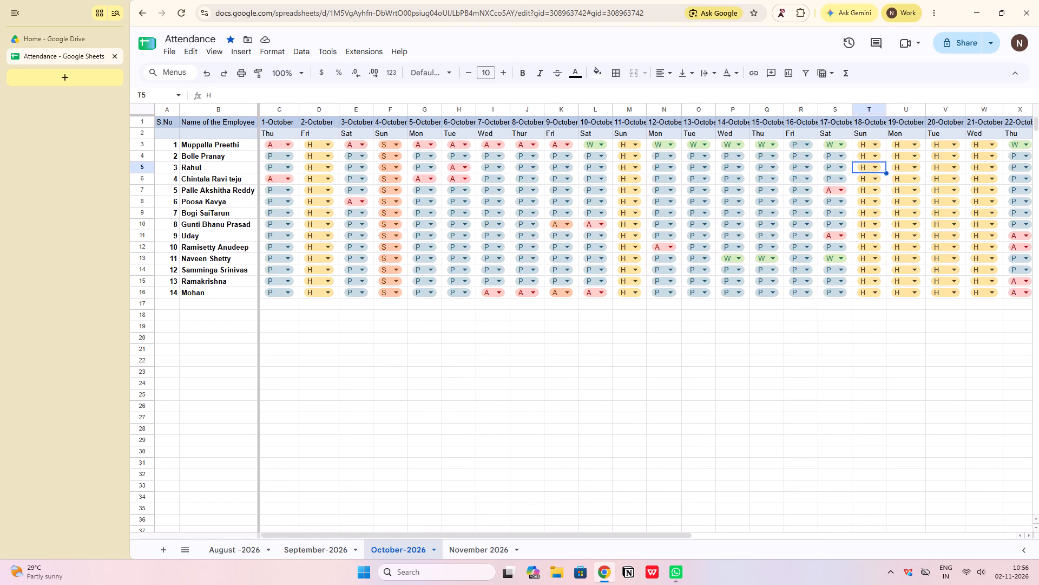
key("Left")
key("Left")
key("Left")
key("Left")
key("Left")
key("Left")
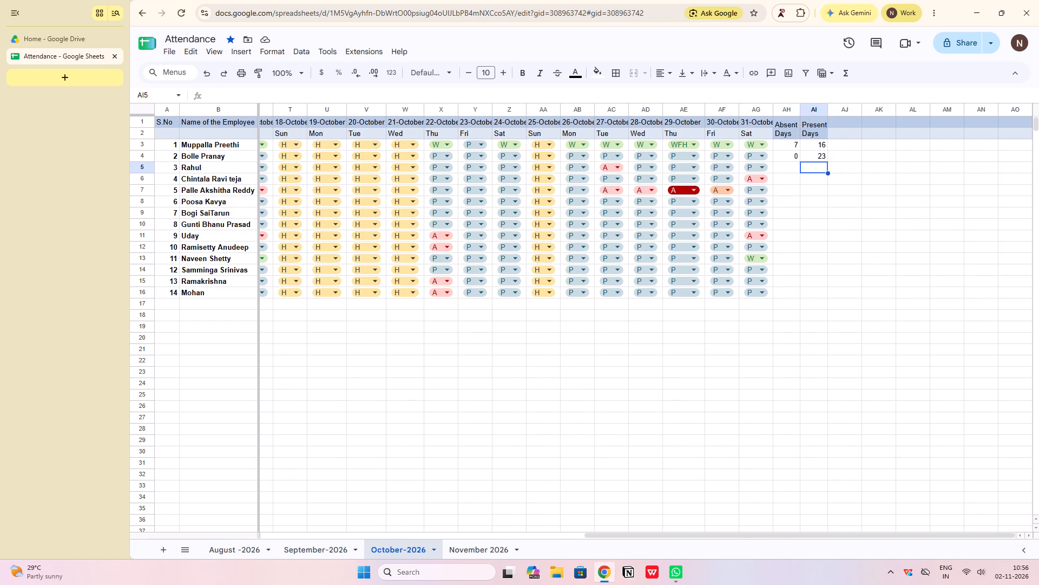
key("Left")
key("2")
key("Right")
type("21")
key("Down")
Count the attendance entries across row 6 and enter 4 under Absent Days in AH6 and 19 under Present Days in AI6.
key("Left")
key("Left")
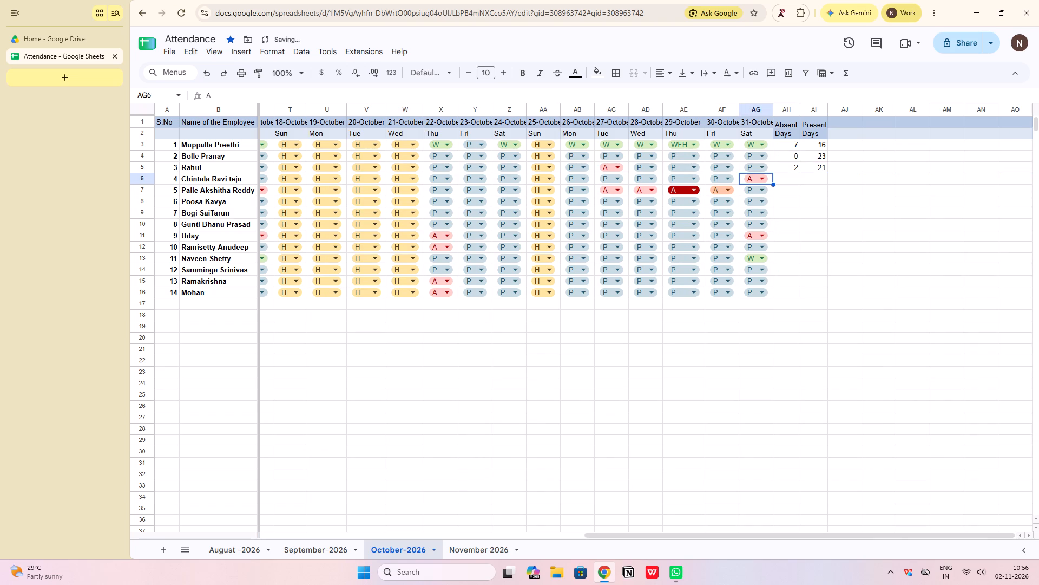
key("Left")
key("Left")
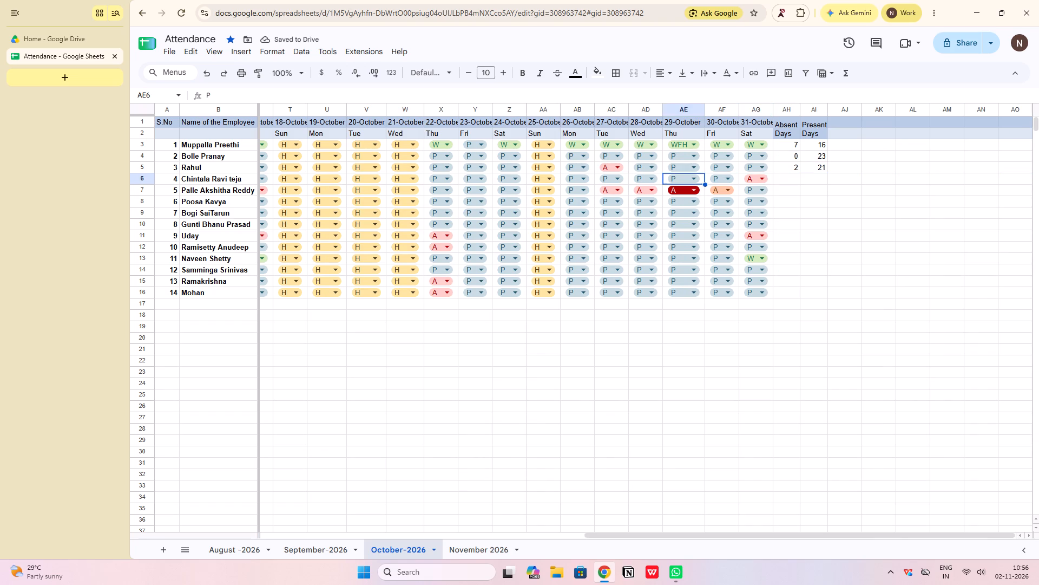
key("Left")
key("Right")
key("Right")
key("Right")
key("Left")
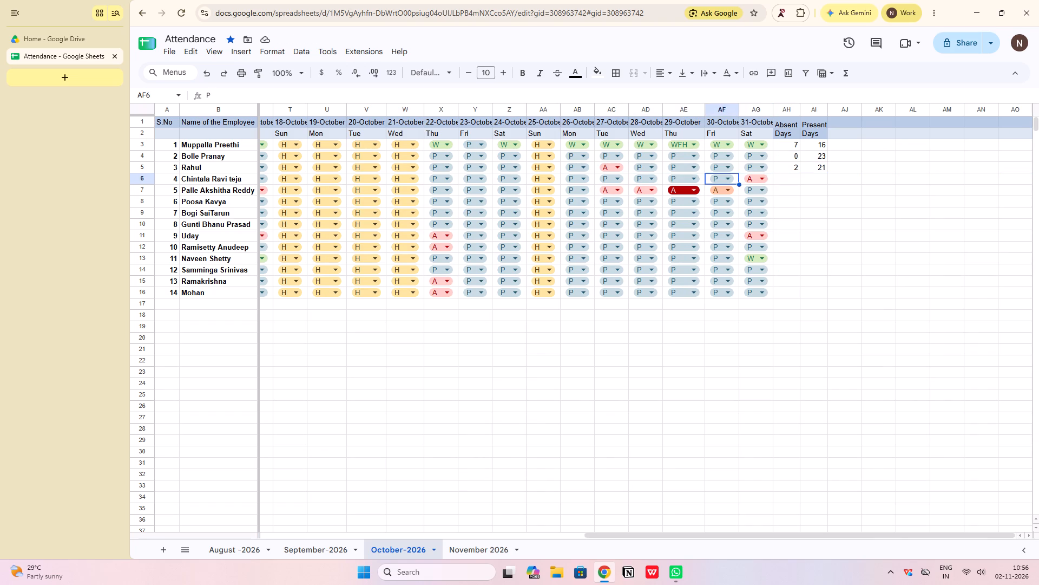
key("Left")
key("Left")
key("Left")
key("Left")
key("Left")
key("Left")
key("Left")
key("Left")
key("Left")
key("Left")
key("Left")
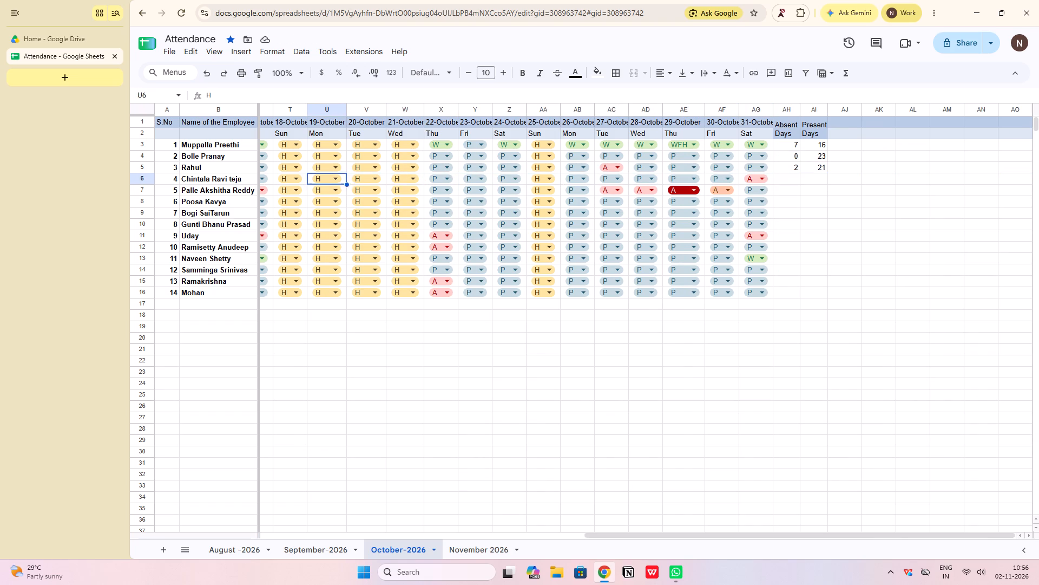
key("Left")
key("Left")
key("Left")
key("Left")
key("Left")
key("Left")
key("Left")
key("Left")
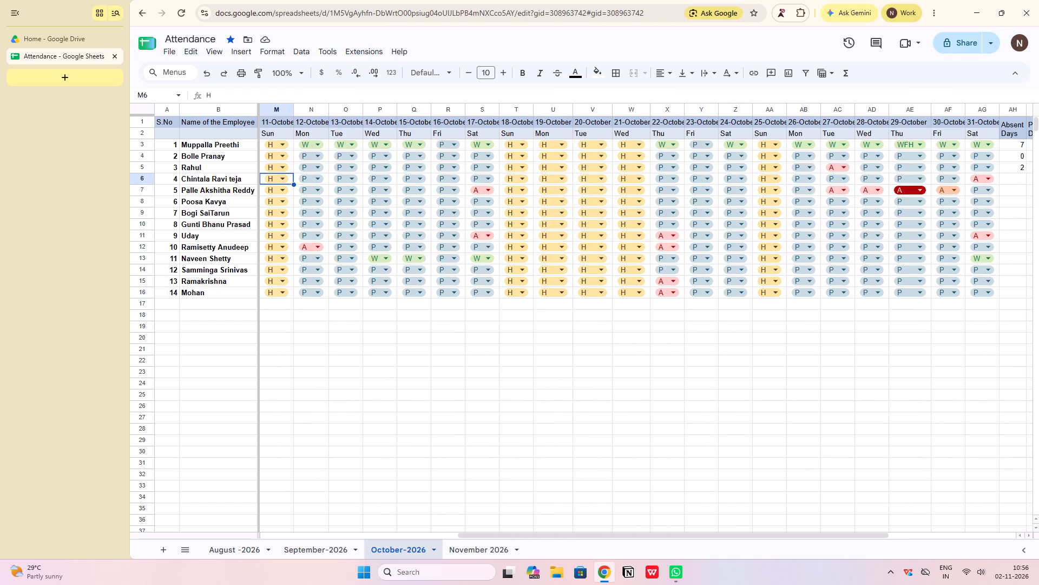
key("Left")
key("Left")
key("Left")
key("Left")
key("Left")
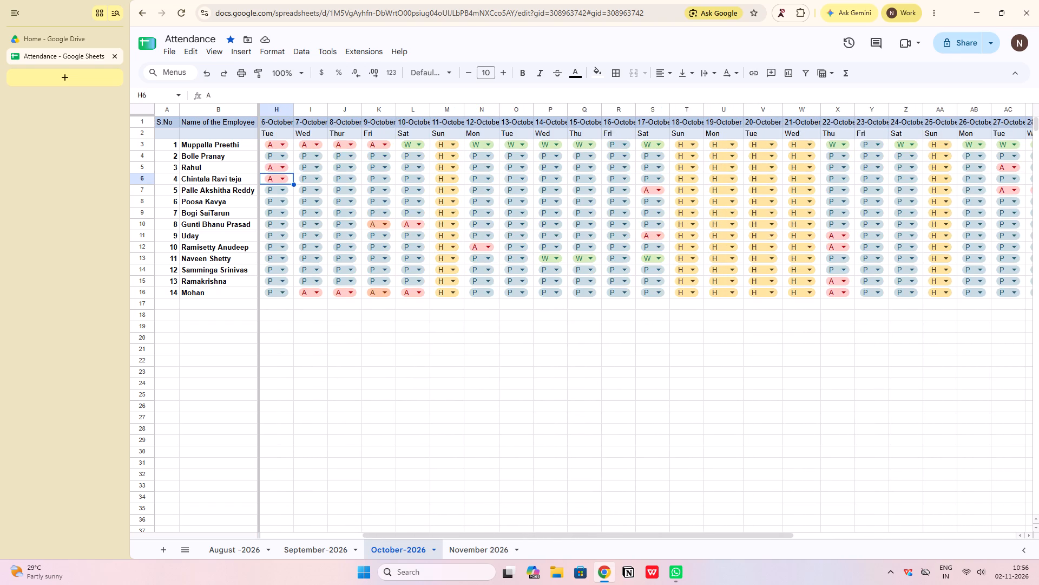
key("Left")
key("Left")
key("Left")
key("Left")
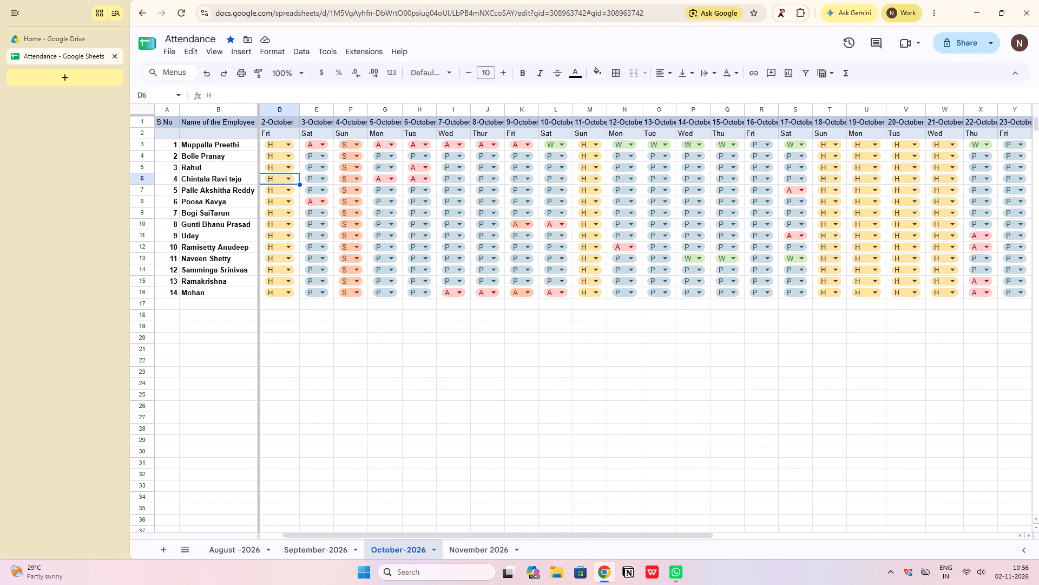
key("Left")
key("Left")
key("Right")
key("Right")
key("Right")
key("Right")
key("Right")
key("Right")
key("Right")
key("Right")
key("Right")
key("Right")
key("Right")
key("Right")
key("Right")
key("Right")
key("Right")
key("Right")
key("Right")
key("Right")
key("Right")
key("Right")
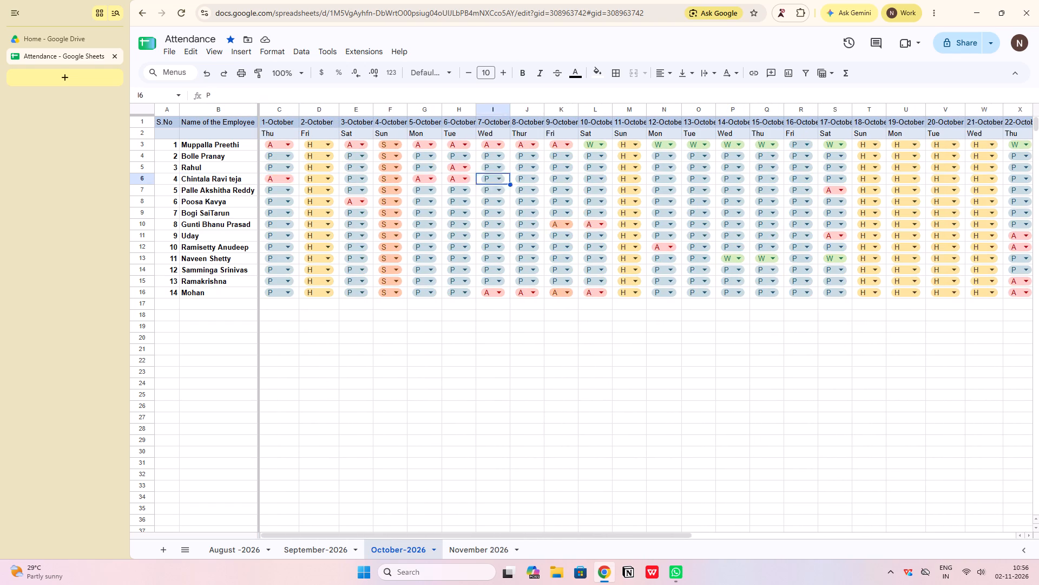
key("Left")
key("Left")
key("Left")
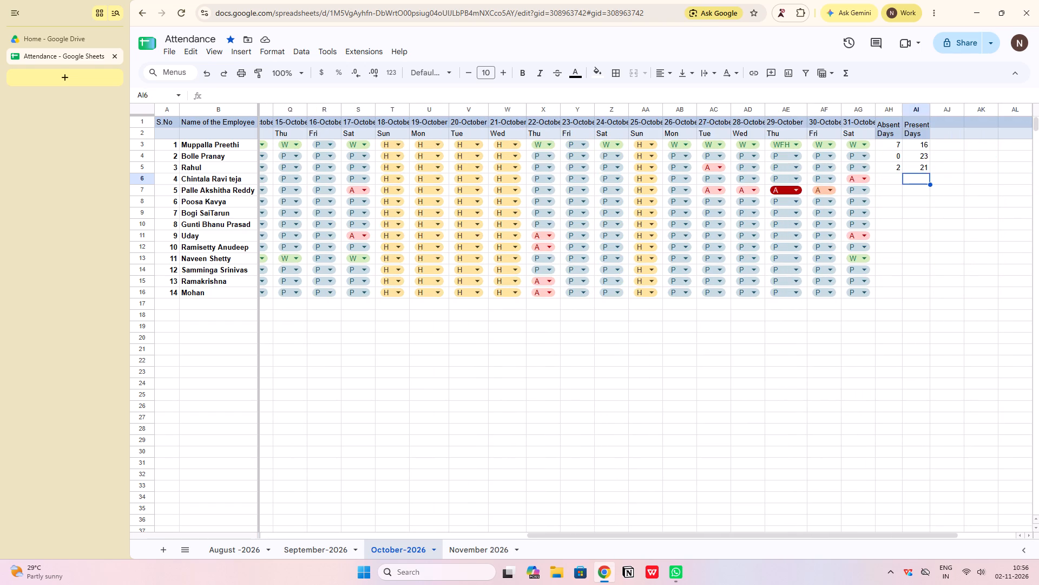
key("Left")
key("4")
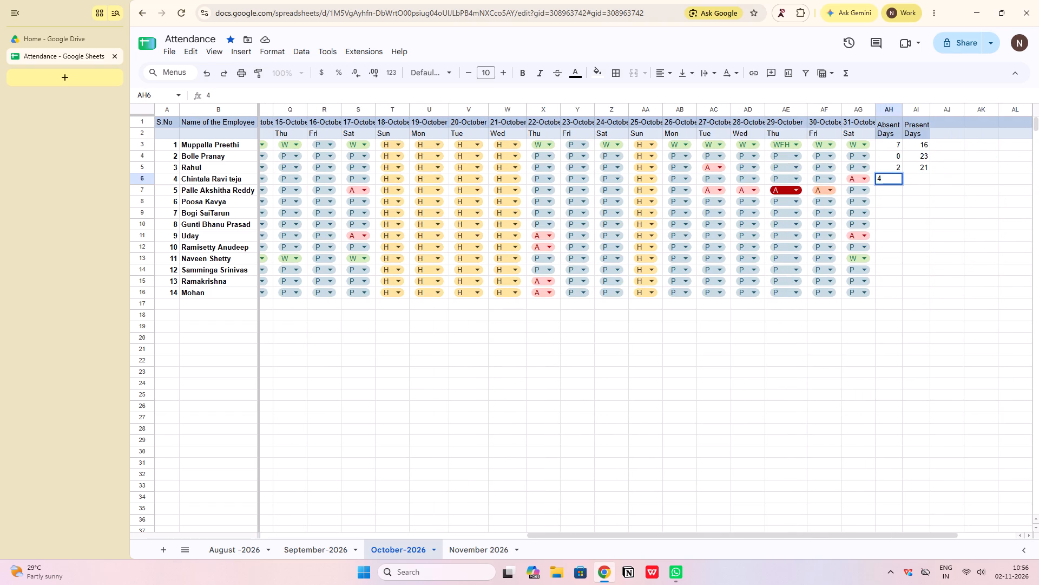
key("Right")
type("19")
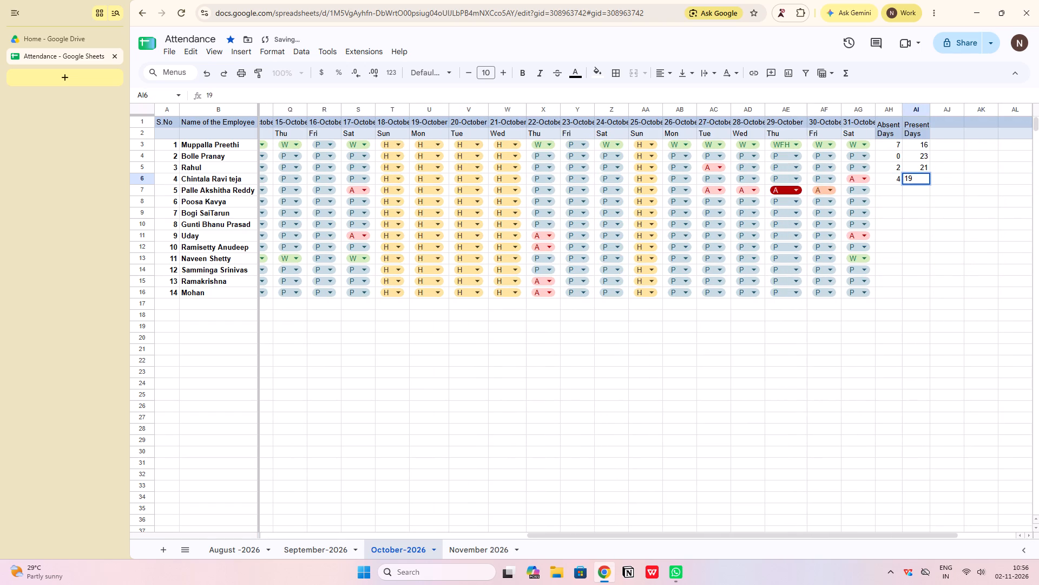
key("Down")
Count the attendance entries across row 7 and enter 5 under Absent Days in AH7 and 18 under Present Days in AI7.
key("Left")
key("Left")
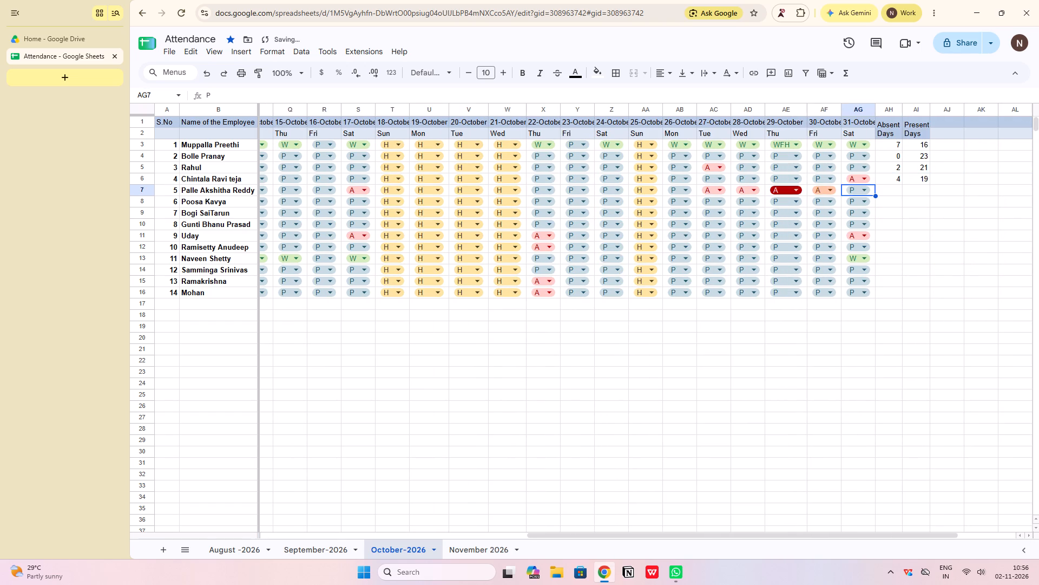
key("Left")
key("Left")
key("Left")
key("Left")
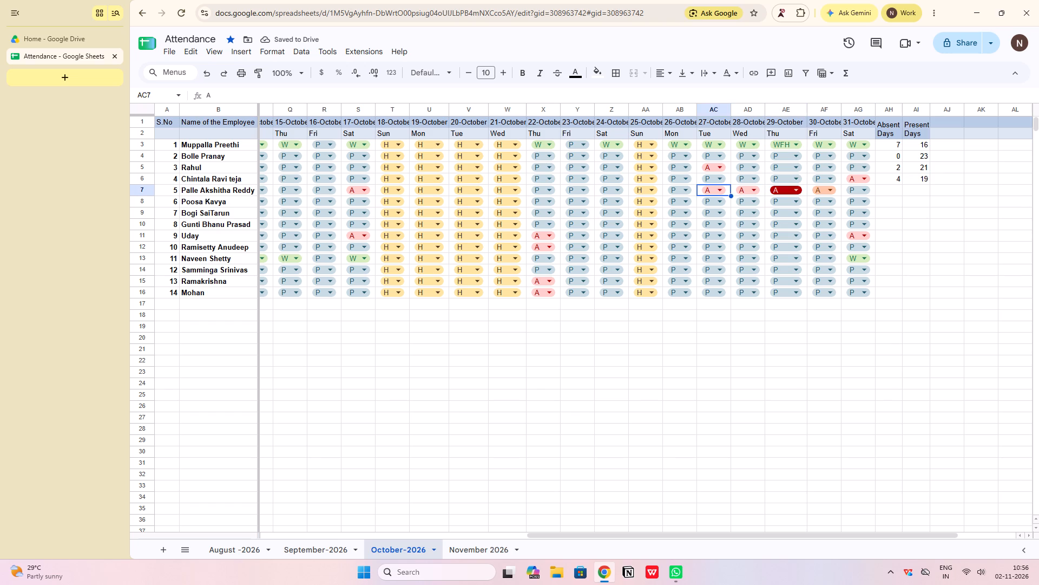
key("Left")
key("Left")
key("Left")
key("Left")
key("Left")
key("Left")
key("Left")
key("Left")
key("Left")
key("Left")
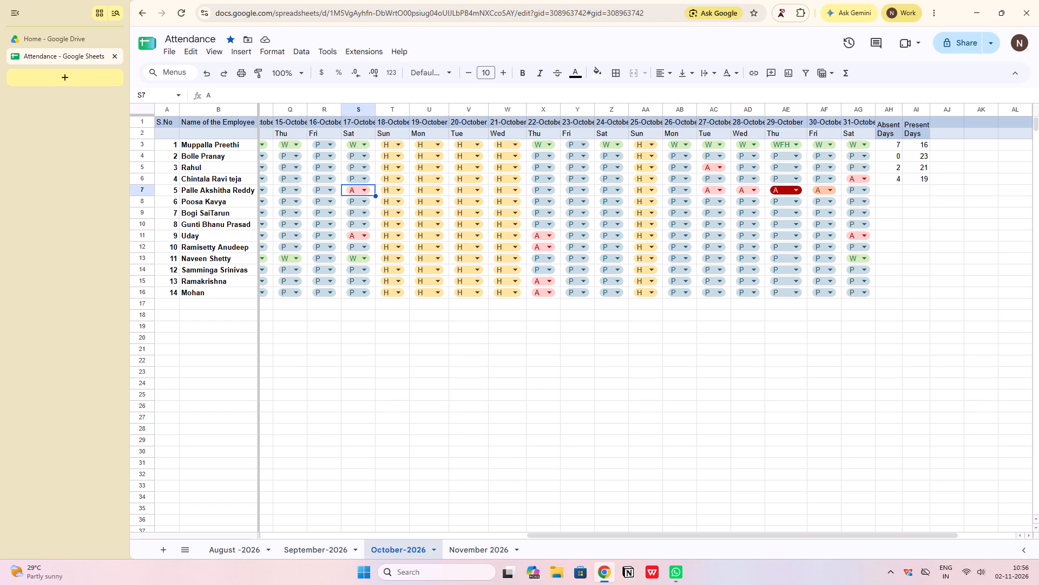
key("Left")
key("Left")
key("Left")
key("Left")
key("Left")
key("Left")
key("Left")
key("Left")
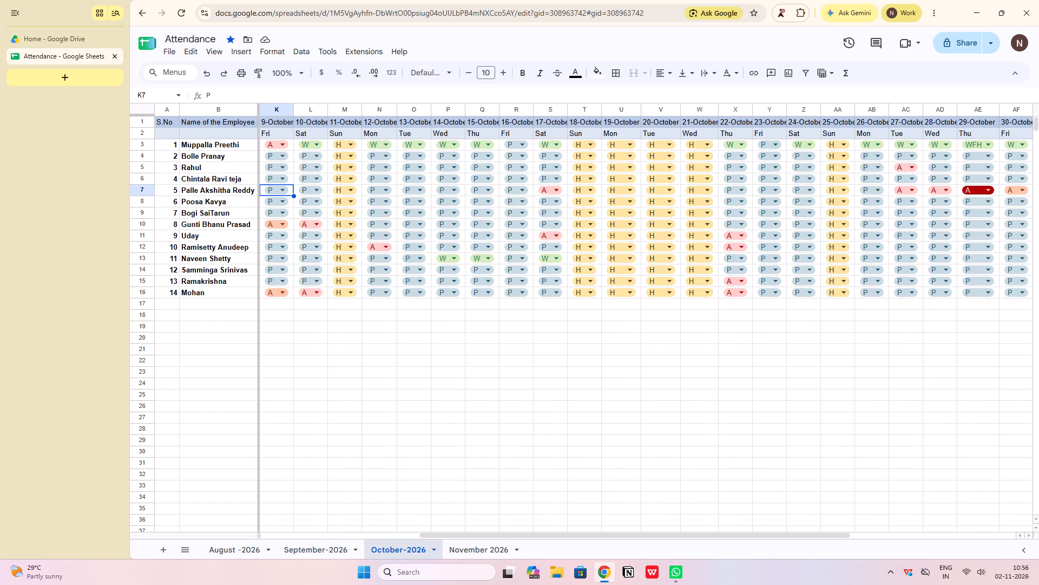
key("Left")
key("Left")
key("Left")
key("Left")
key("Left")
key("Left")
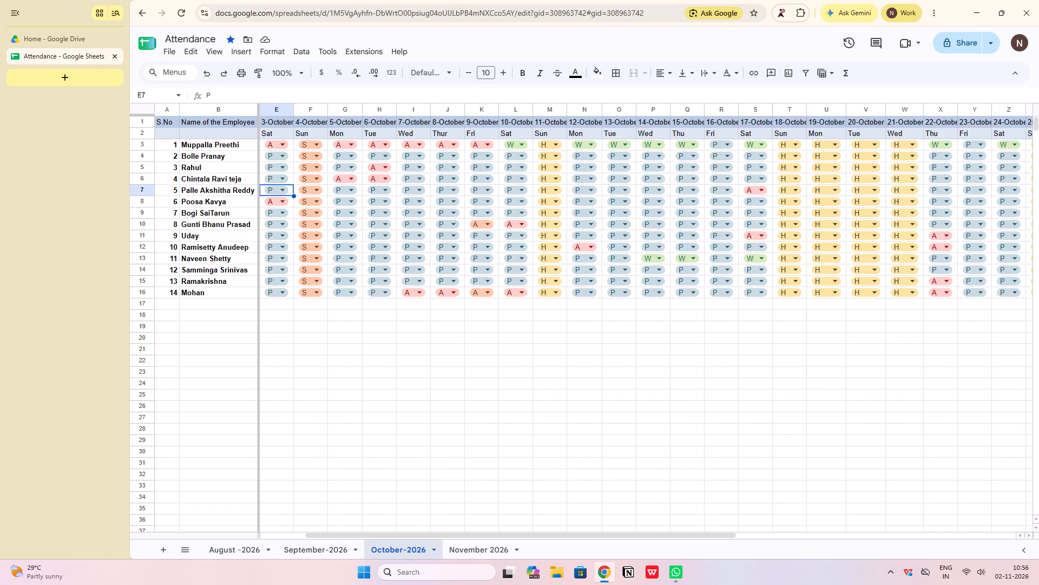
key("Left")
key("Left")
key("Left")
key("Right")
key("Right")
key("Right")
key("Right")
key("Right")
key("Right")
key("Right")
key("Right")
key("Right")
key("Right")
key("Right")
key("Right")
key("Right")
key("Right")
key("Right")
key("Right")
key("Right")
key("Right")
key("Right")
key("Right")
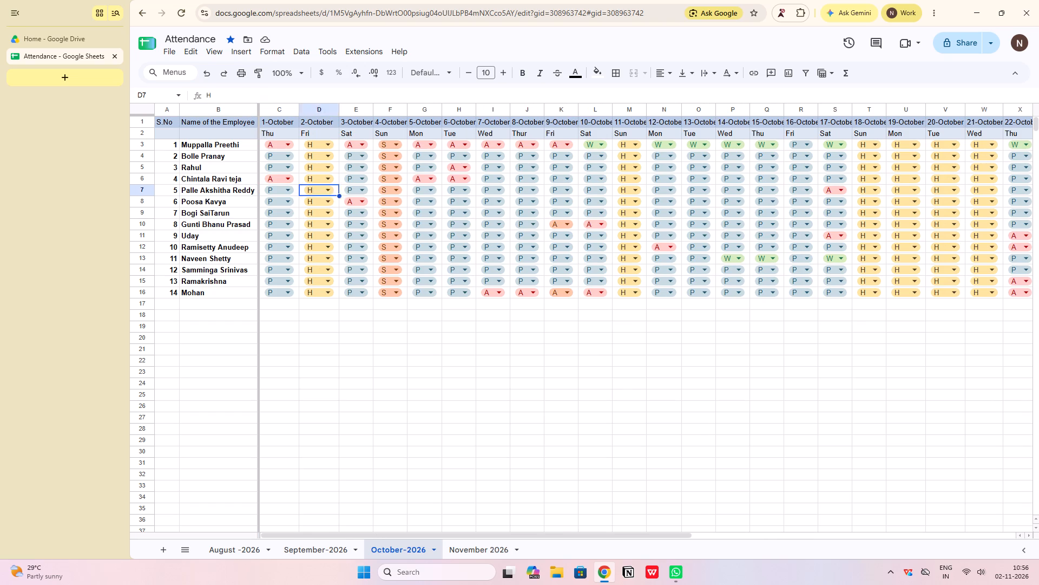
key("Left")
key("Left")
key("Left")
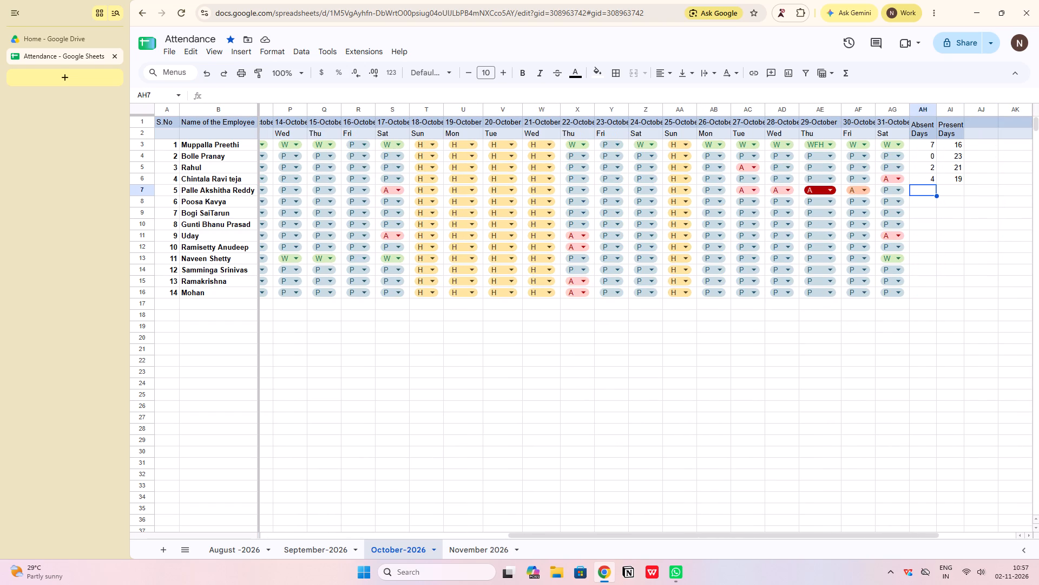
key("5")
key("Right")
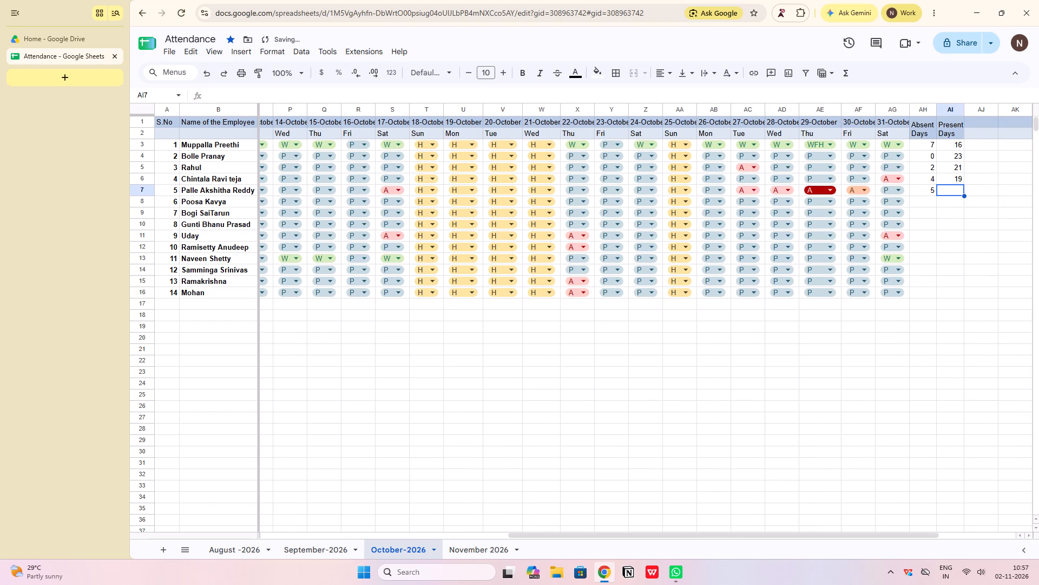
type("19")
key("BackSpace")
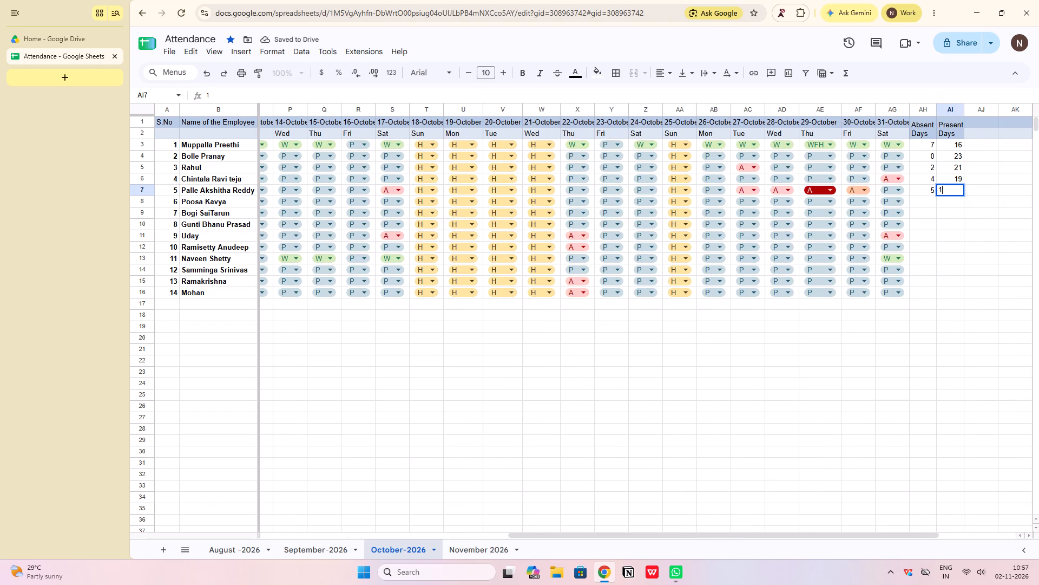
key("8")
key("Down")
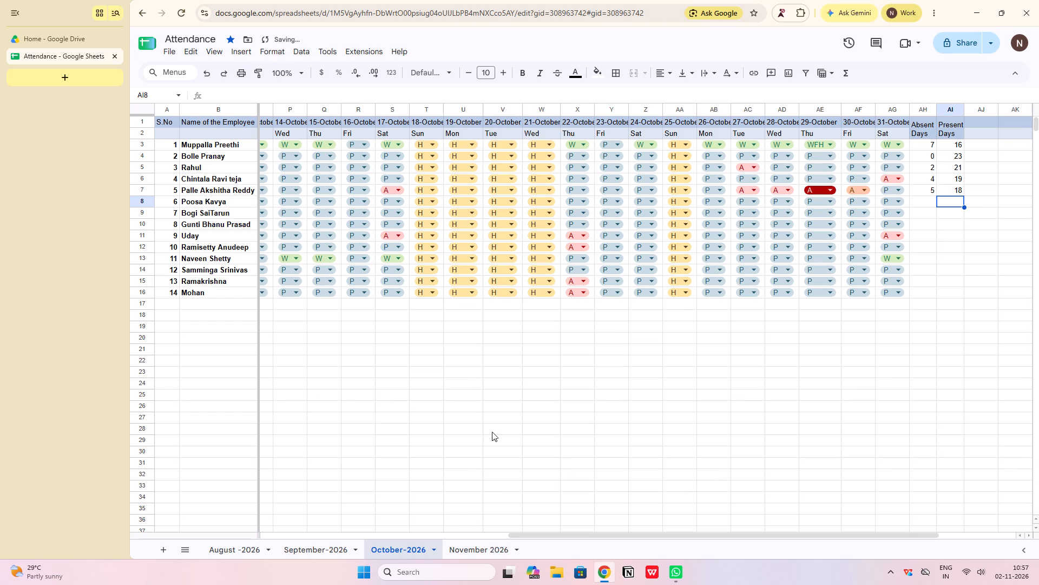
Open the ON-GOING PROCUREMNT MASTER spreadsheet in a new tab, examine the CARPENTER total's formula in the Shailendhar sheet, and return to Attendance.
left_click(79, 78)
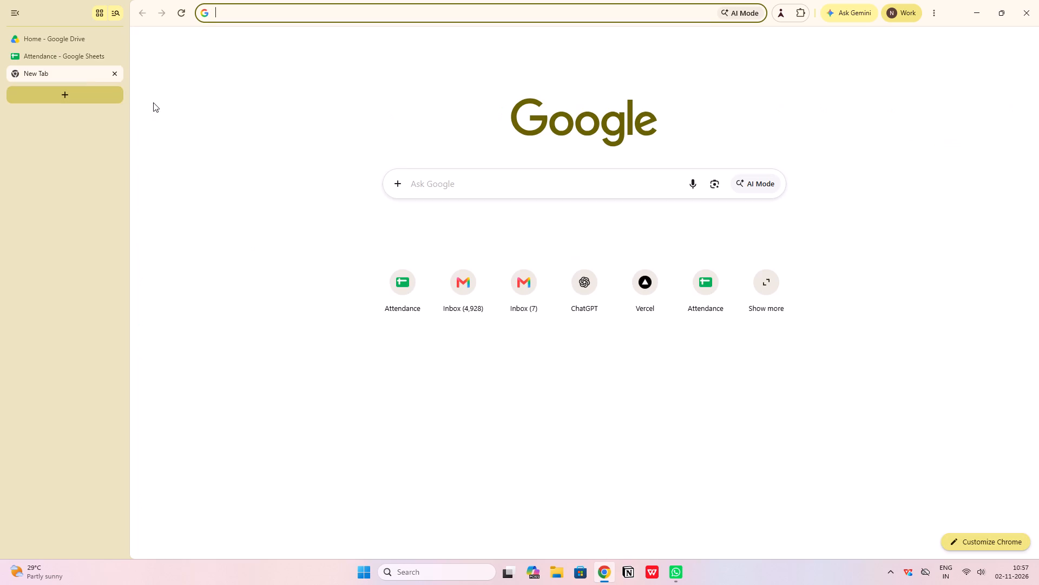
left_click(432, 187)
left_click_drag(307, 133, 308, 132)
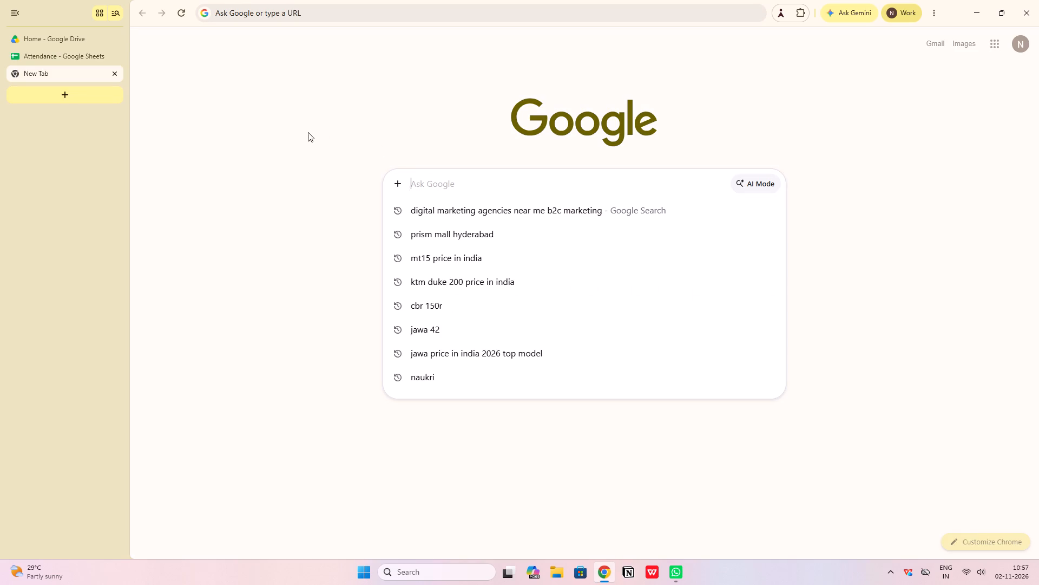
left_click_drag(308, 132, 308, 127)
left_click(508, 380)
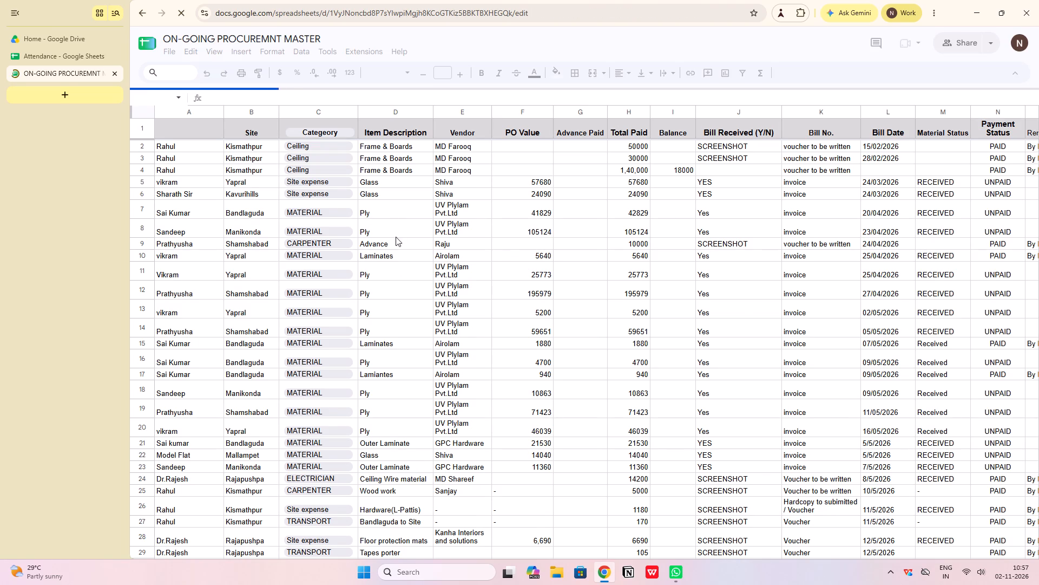
scroll(455, 391, "down", 1)
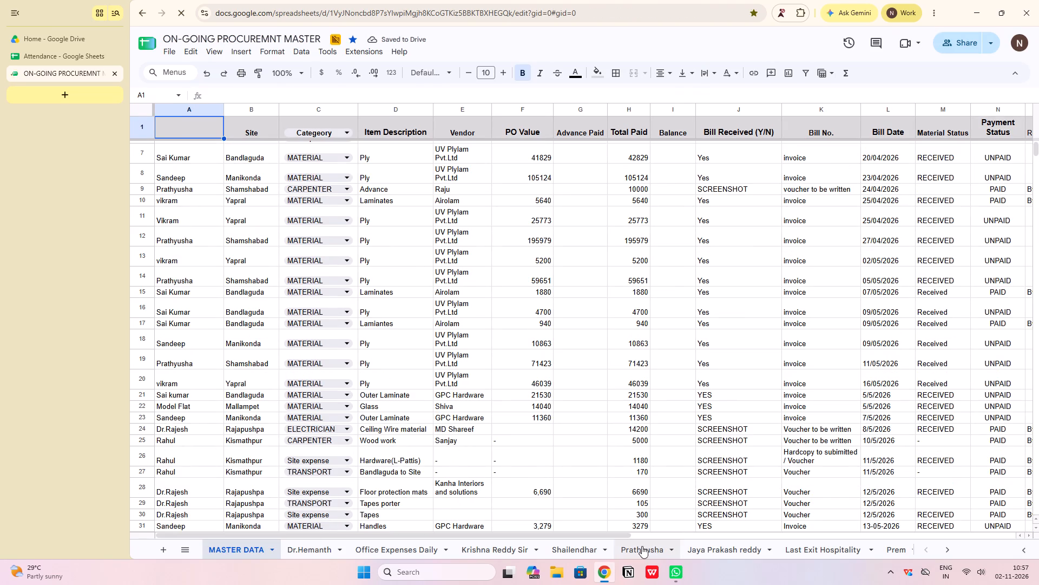
left_click(576, 549)
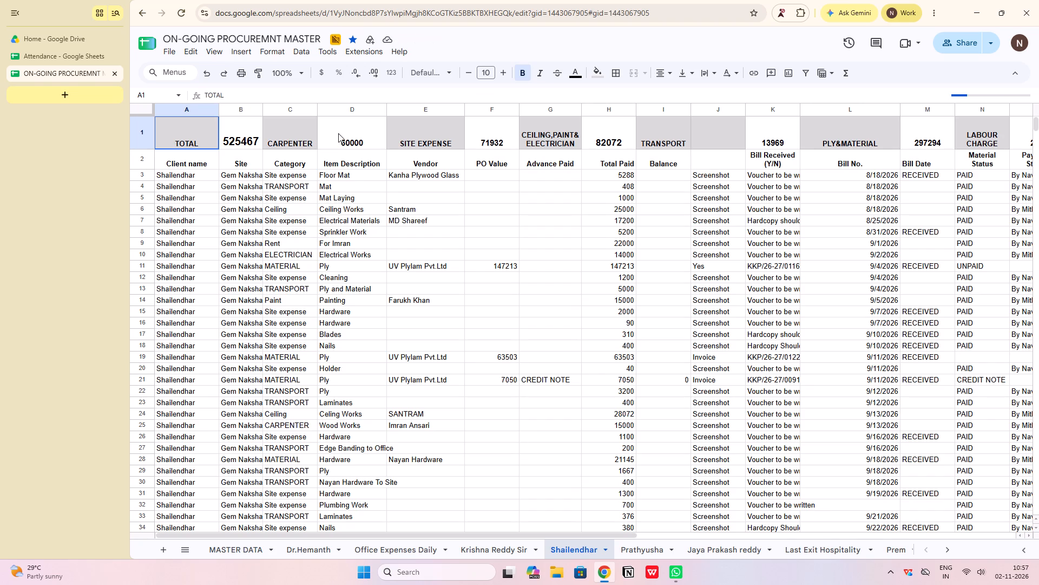
left_click(338, 133)
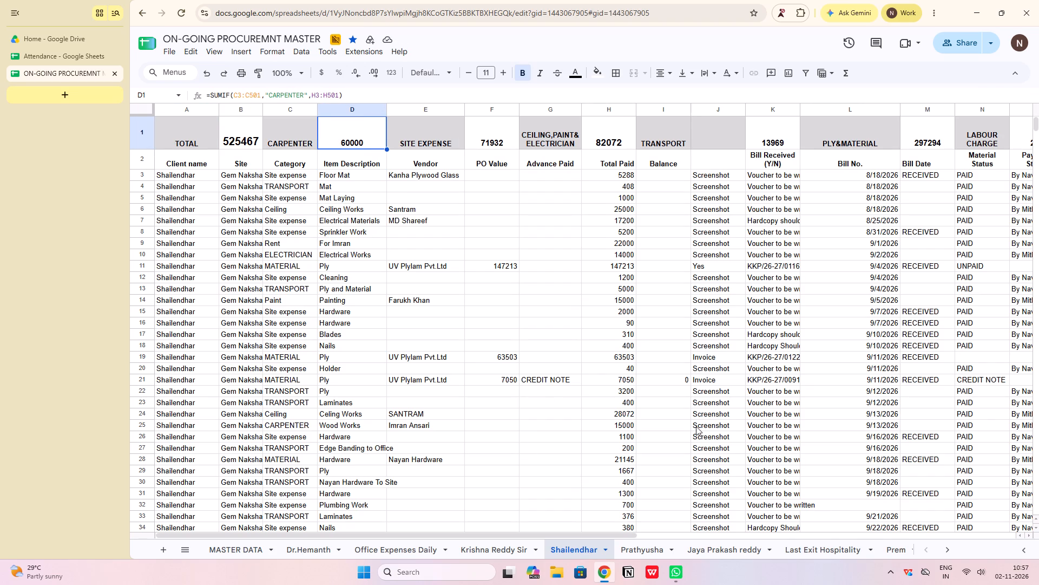
left_click(64, 51)
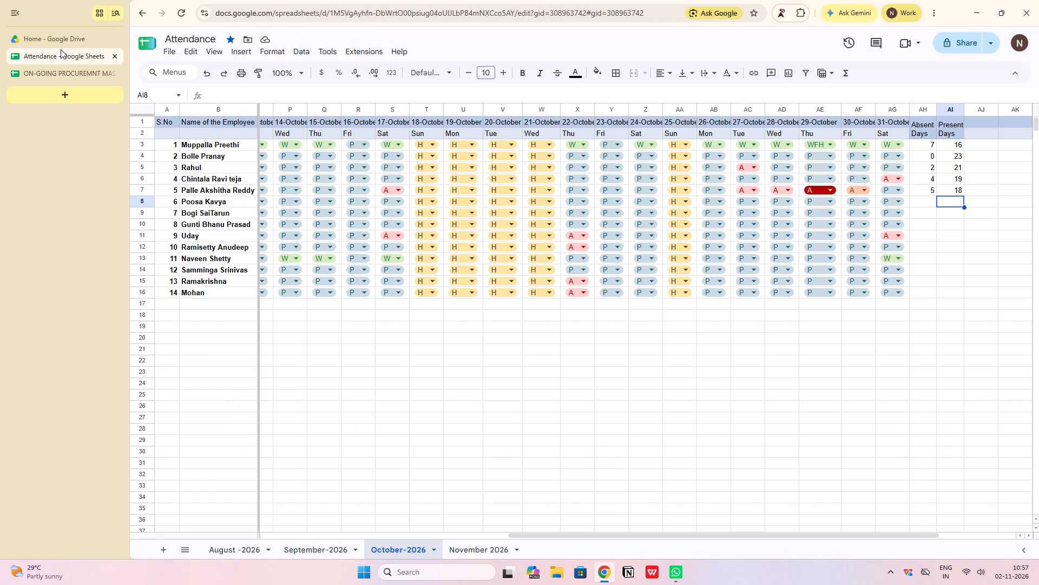
Count the attendance entries across row 8 and enter 1 under Absent Days in AH8 and 22 under Present Days in AI8.
left_click(923, 203)
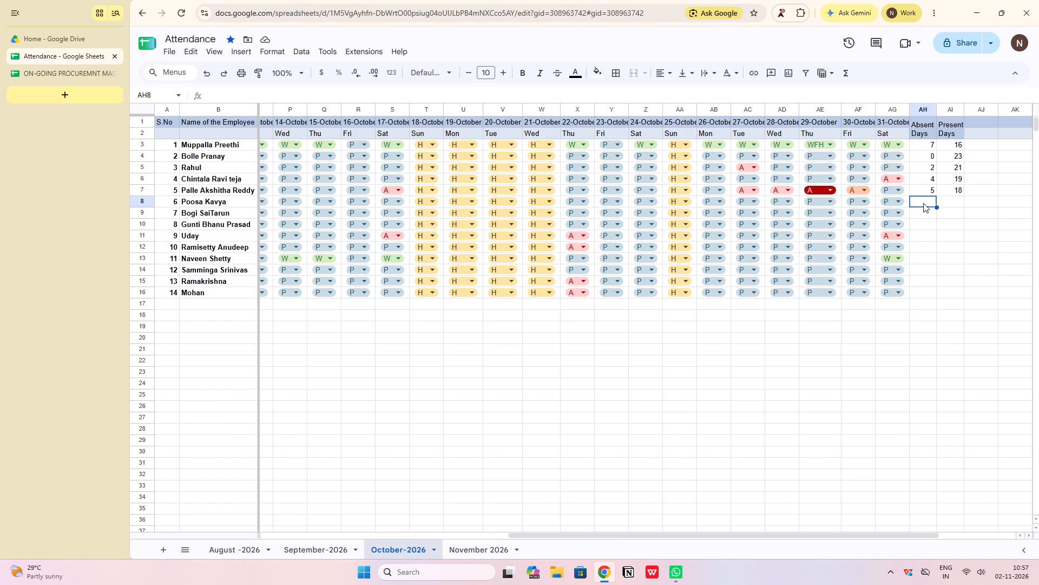
key("Left")
key("Left")
key("Left")
key("Left")
key("Left")
key("Left")
key("Left")
key("Left")
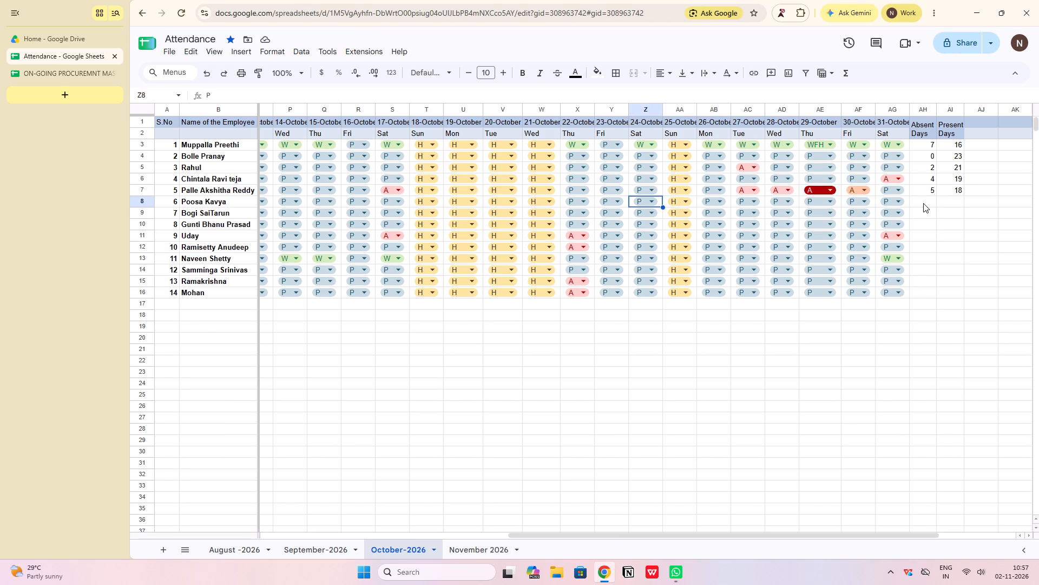
key("Left")
key("Left")
key("Left")
key("Left")
key("Left")
key("Left")
key("Left")
key("Left")
key("Left")
key("Left")
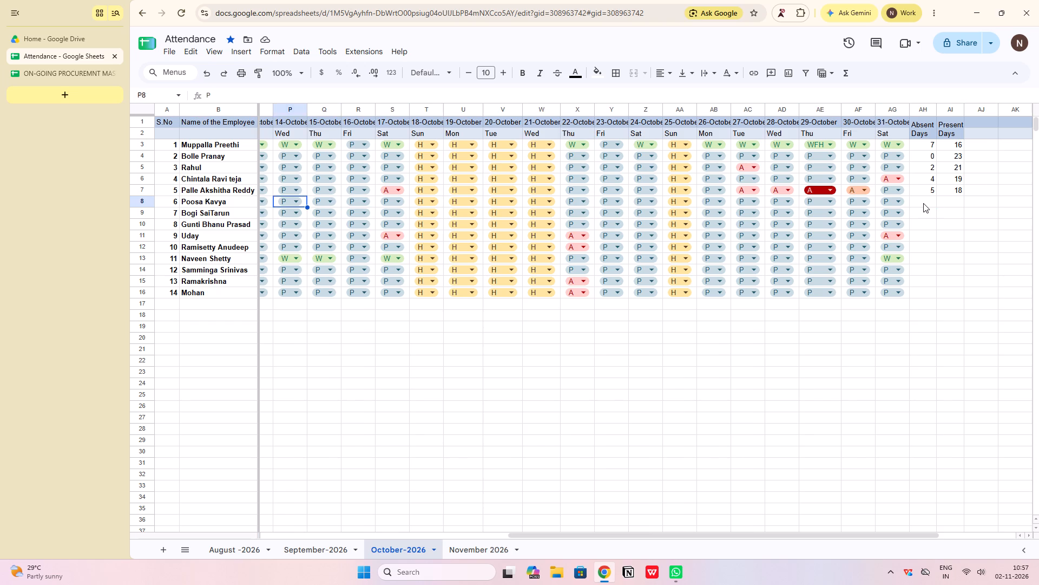
key("Left")
key("Left")
key("Left")
key("Left")
key("Left")
key("Left")
key("Left")
key("Left")
key("Left")
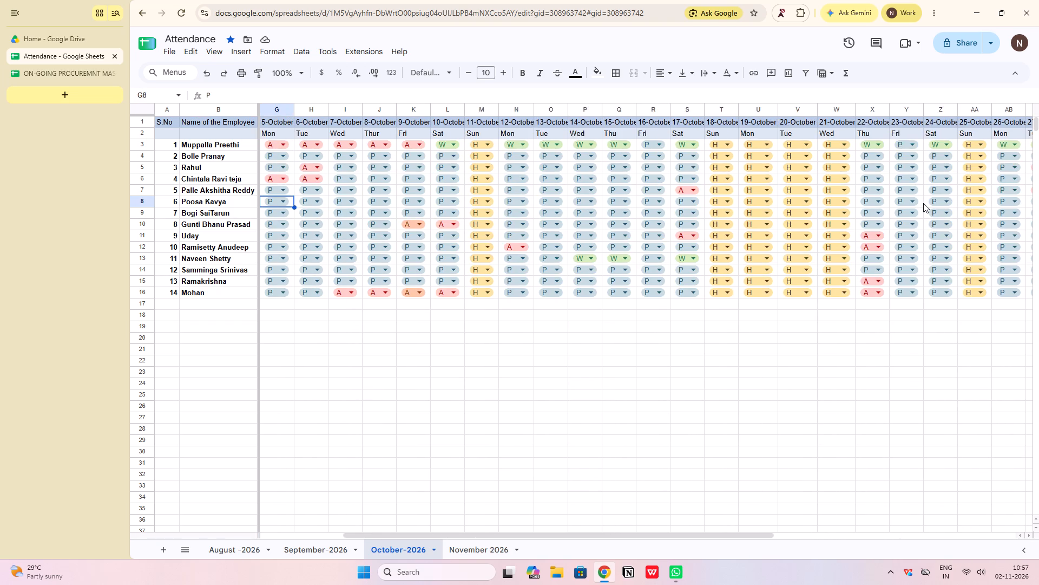
key("Left")
key("Left")
key("Left")
key("Left")
key("Left")
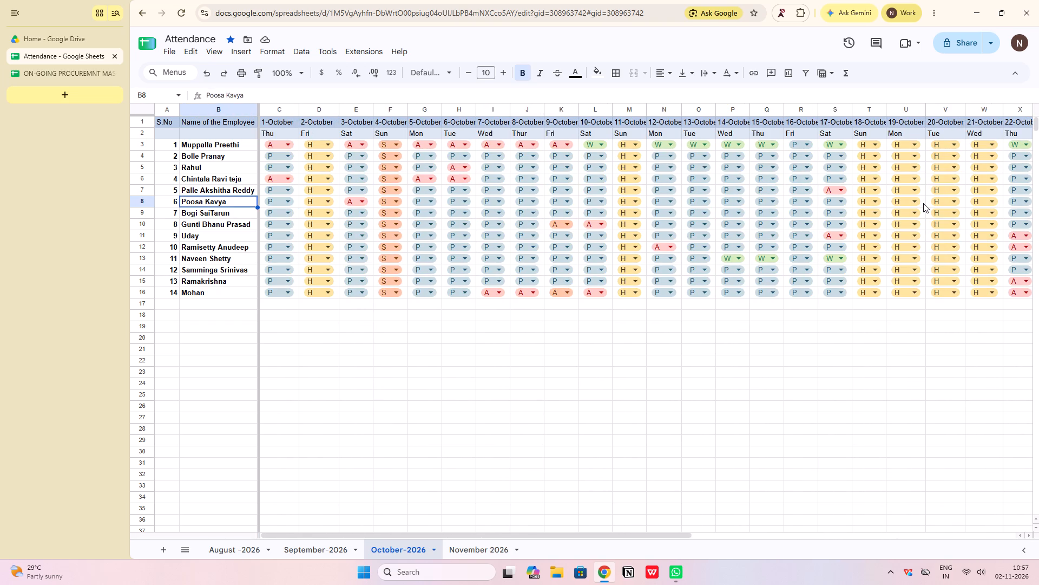
key("Left")
key("Right")
key("Right")
key("Right")
key("Right")
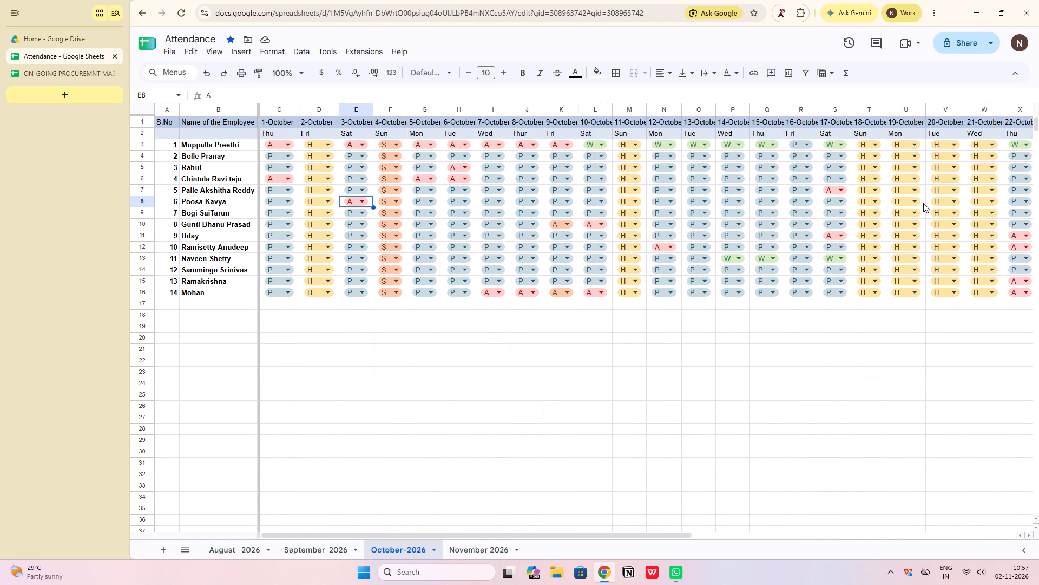
key("Left")
key("Left")
key("Left")
key("Right")
key("Right")
key("Right")
key("Right")
key("Right")
key("Right")
key("Right")
key("Right")
key("Right")
key("Right")
key("Right")
key("Right")
key("Right")
key("Right")
key("Right")
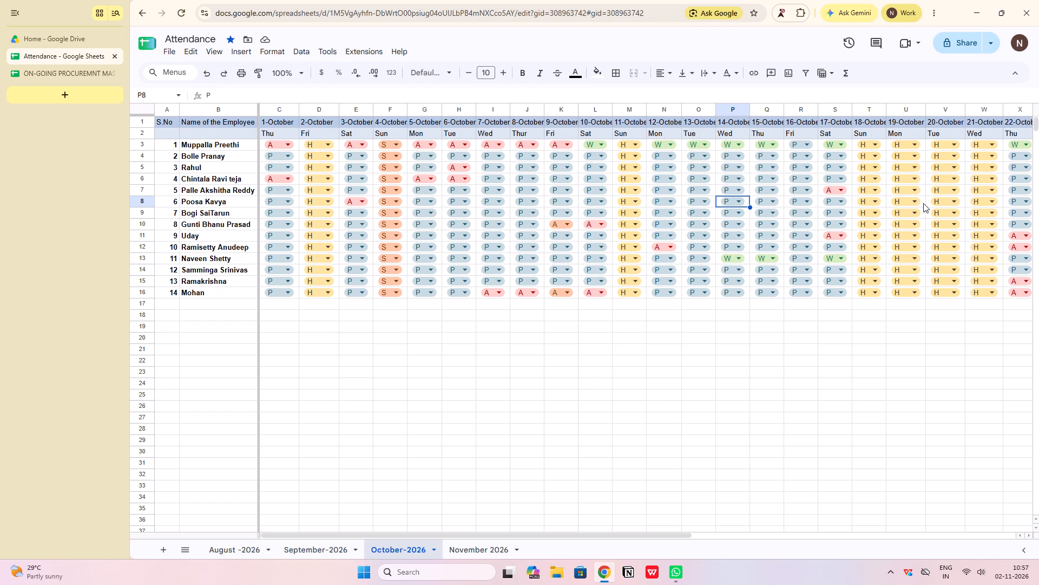
key("Left")
key("Left")
key("Left")
key("Left")
key("Left")
key("Left")
key("Left")
key("Left")
key("Left")
key("Left")
key("Left")
key("Left")
key("Left")
key("Left")
key("Left")
key("Left")
key("Right")
key("Right")
key("Right")
key("Right")
key("Right")
key("Right")
key("Right")
key("Right")
key("Right")
key("Right")
key("Right")
key("Right")
key("Right")
key("Right")
key("Right")
key("Right")
key("Right")
key("Right")
key("Right")
key("Right")
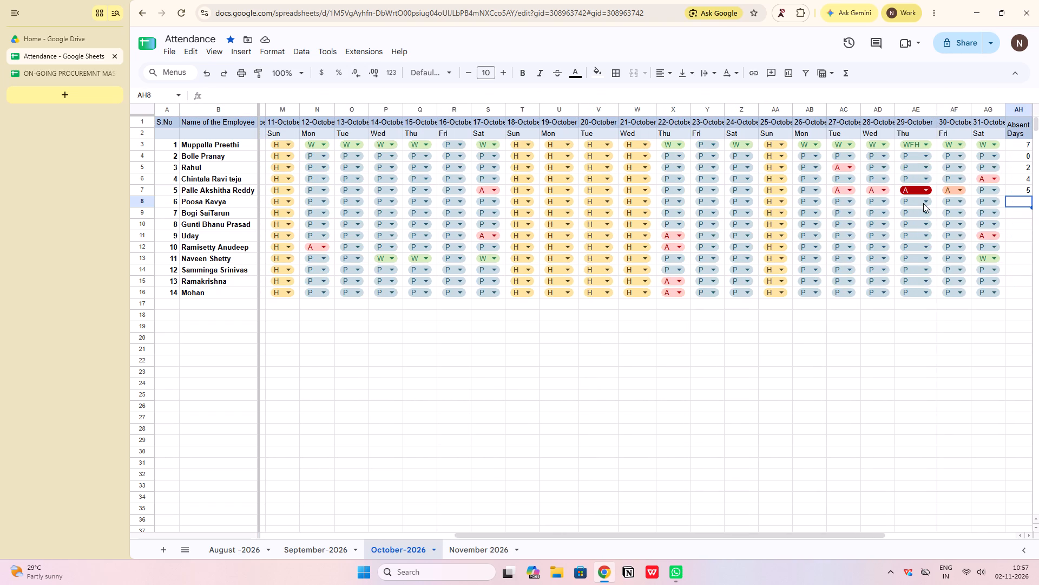
key("Right")
key("Right")
key("Right")
key("Left")
key("Left")
key("Left")
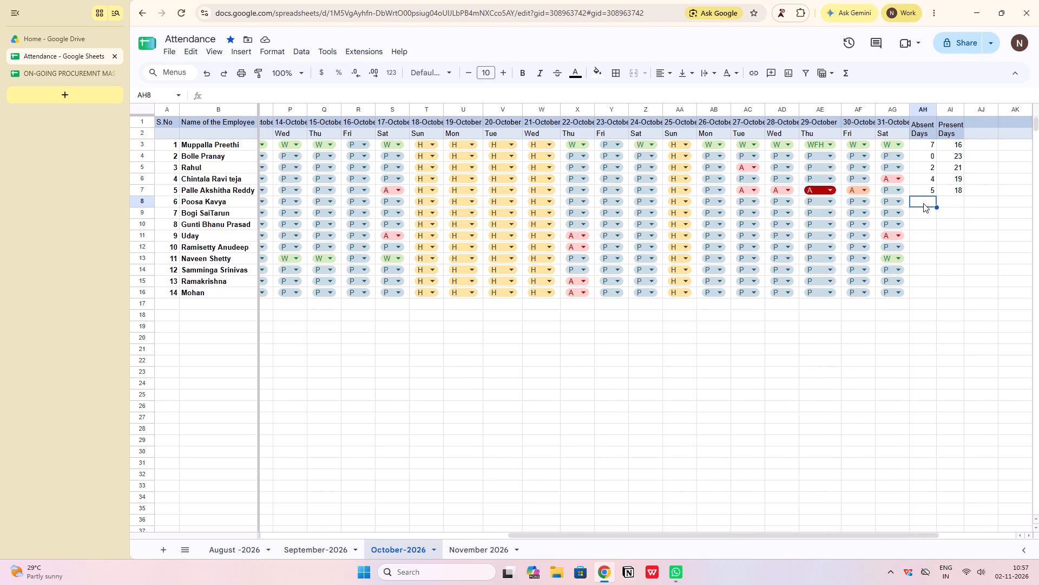
key("1")
key("Right")
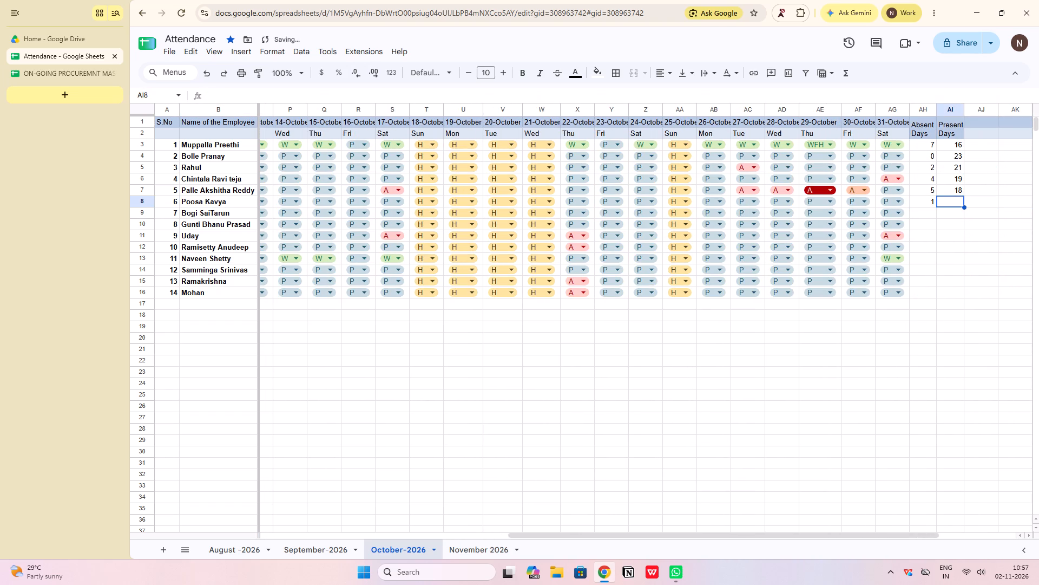
type("22")
key("Down")
Count the attendance entries across row 9 and enter 0 under Absent Days in AH9 and 23 under Present Days in AI9.
key("Left")
key("Left")
key("Left")
key("Left")
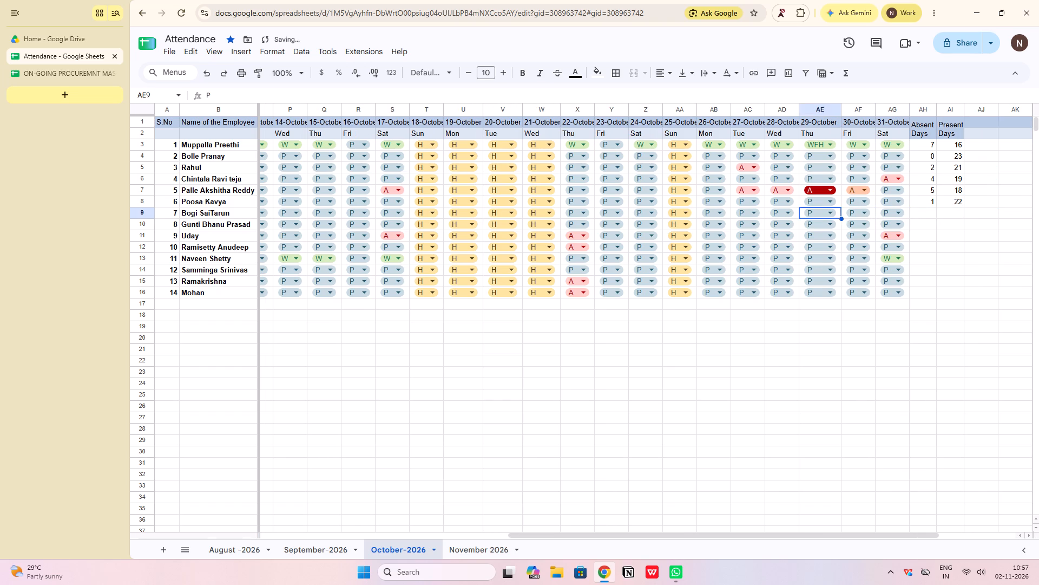
key("Left")
key("Left")
key("Left")
key("Left")
key("Left")
key("Left")
key("Left")
key("Left")
key("Left")
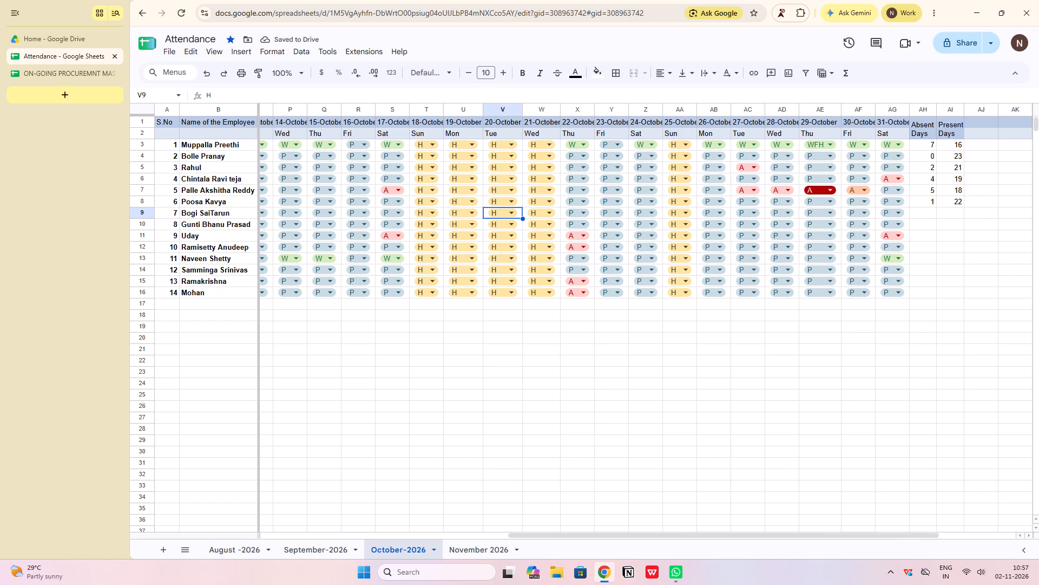
key("Left")
key("Left")
key("Left")
key("Left")
key("Left")
key("Left")
key("Left")
key("Left")
key("Left")
key("Left")
key("Left")
key("Left")
key("Left")
key("Left")
key("Left")
key("Left")
key("Left")
key("Left")
key("Left")
key("Left")
key("Right")
key("Right")
key("Right")
key("Right")
key("Right")
key("Right")
key("Right")
key("Right")
key("Right")
key("Right")
key("Right")
key("Right")
key("Right")
key("Right")
key("Right")
key("Right")
key("Right")
key("Right")
key("Right")
key("Right")
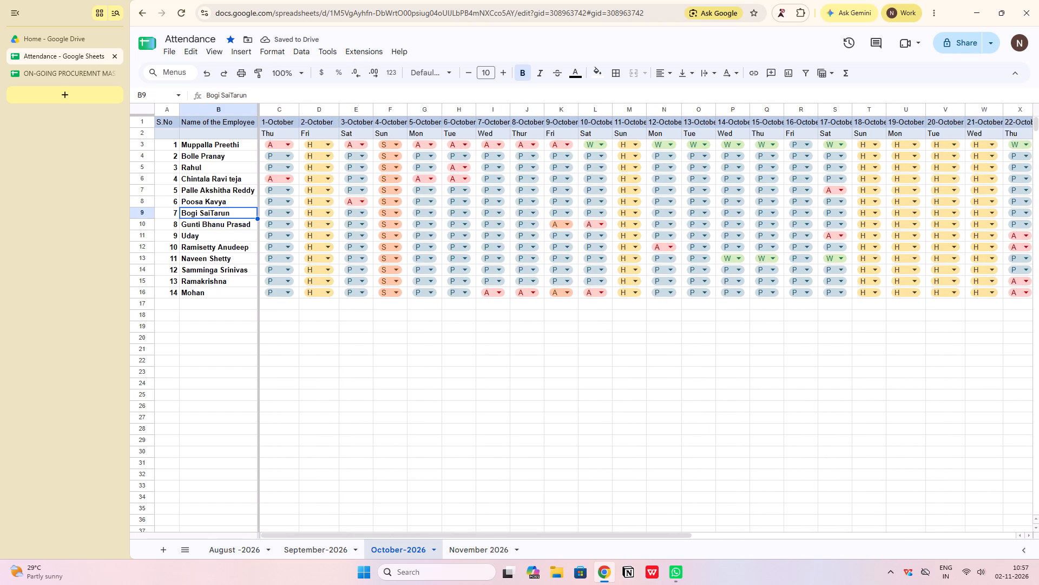
key("Right")
key("Right")
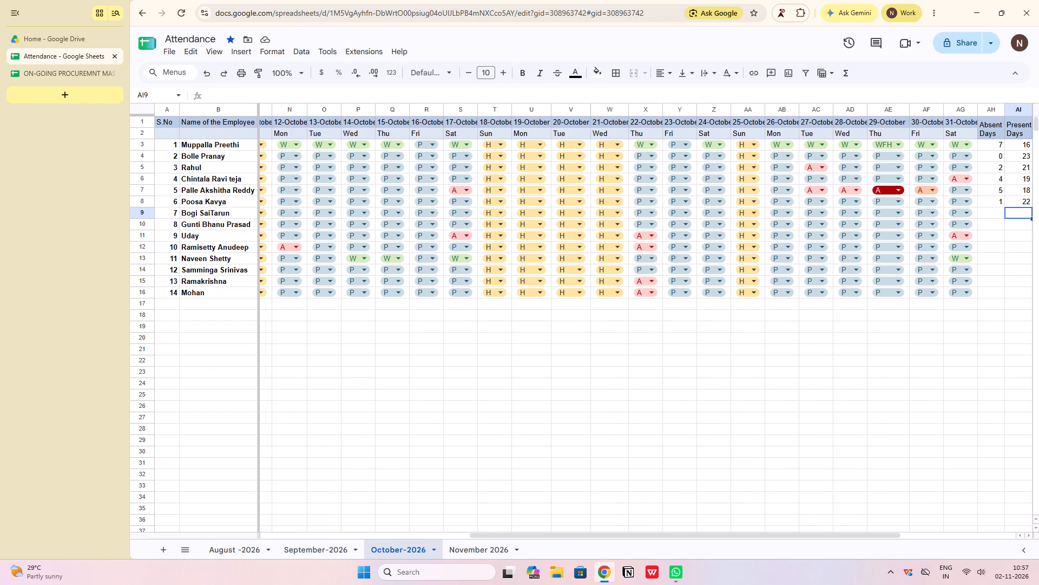
key("Left")
key("0")
key("Right")
type("23")
key("Down")
Count the attendance entries across row 10 and enter 2 under Absent Days in AH10 and 21 under Present Days in AI10.
key("Left")
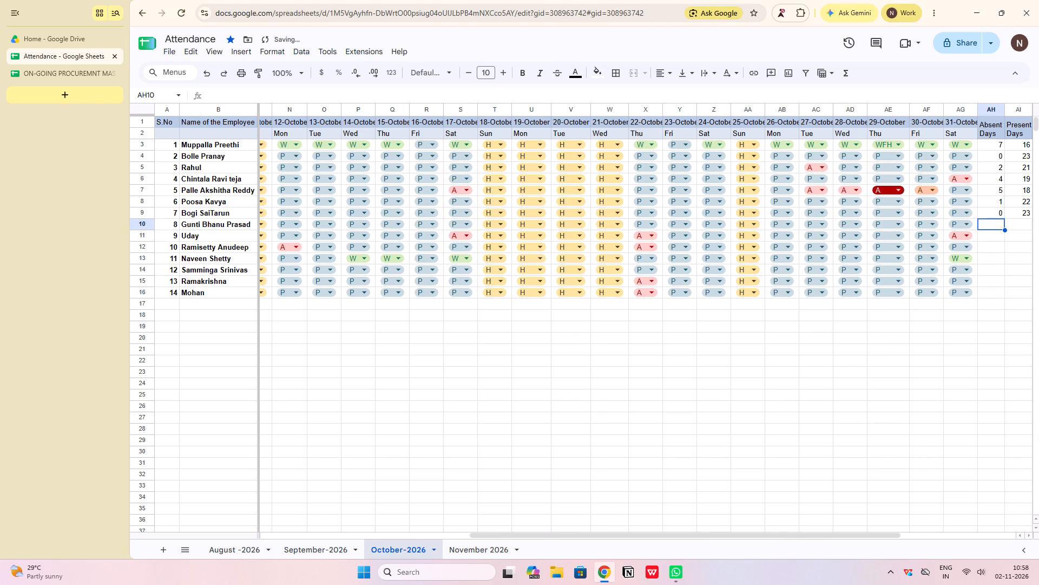
key("Left")
key("Left")
key("Left")
key("Left")
key("Left")
key("Left")
key("Left")
key("Left")
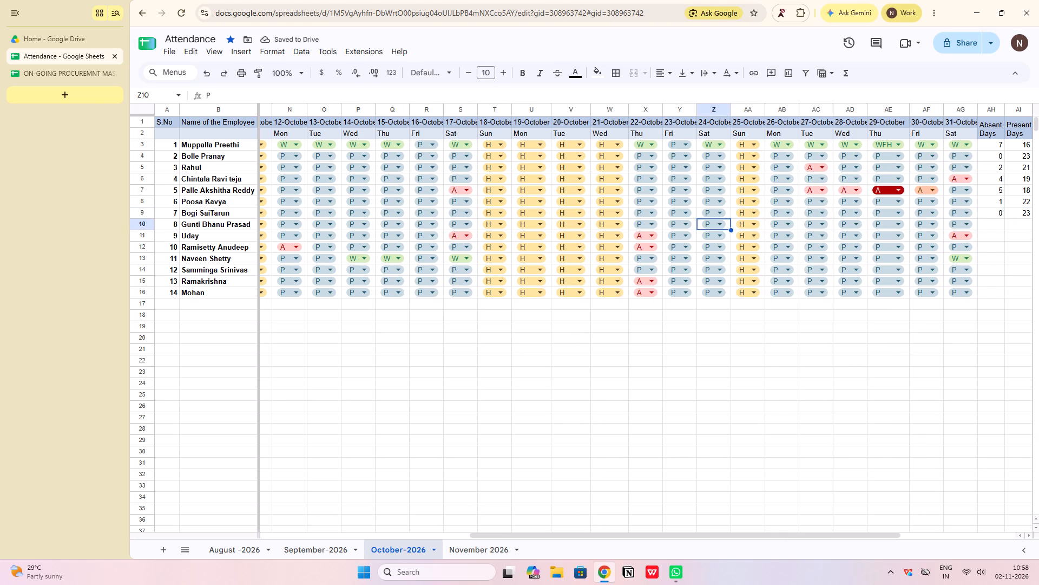
key("Left")
key("Left")
key("Left")
key("Left")
key("Left")
key("Left")
key("Left")
key("Left")
key("Left")
key("Left")
key("Left")
key("Left")
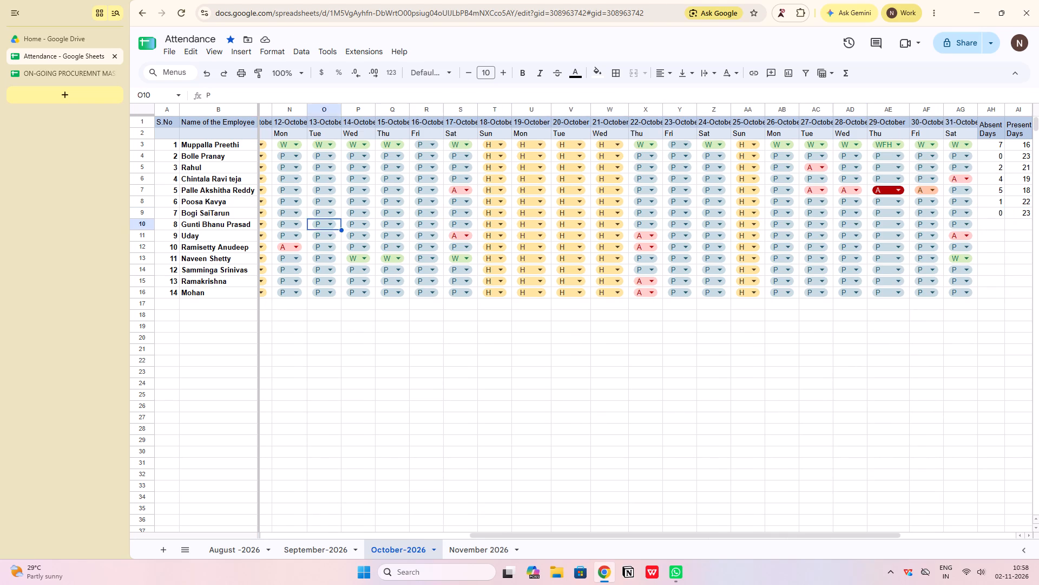
key("Left")
key("Left")
key("Left")
key("Left")
key("Left")
key("Left")
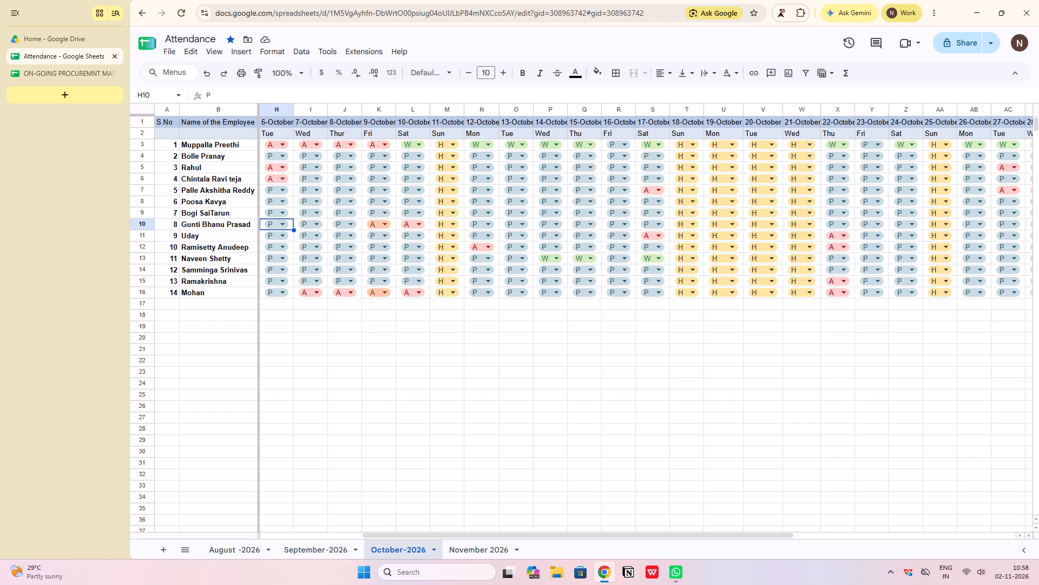
key("Left")
key("Left")
key("Left")
key("Left")
key("Left")
key("Left")
key("Left")
key("Right")
key("Right")
key("Right")
key("Right")
key("Right")
key("Right")
key("Right")
key("Right")
key("Right")
key("Right")
key("Right")
key("Right")
key("Right")
key("Right")
key("Right")
key("Right")
key("Right")
key("Right")
key("Right")
key("Right")
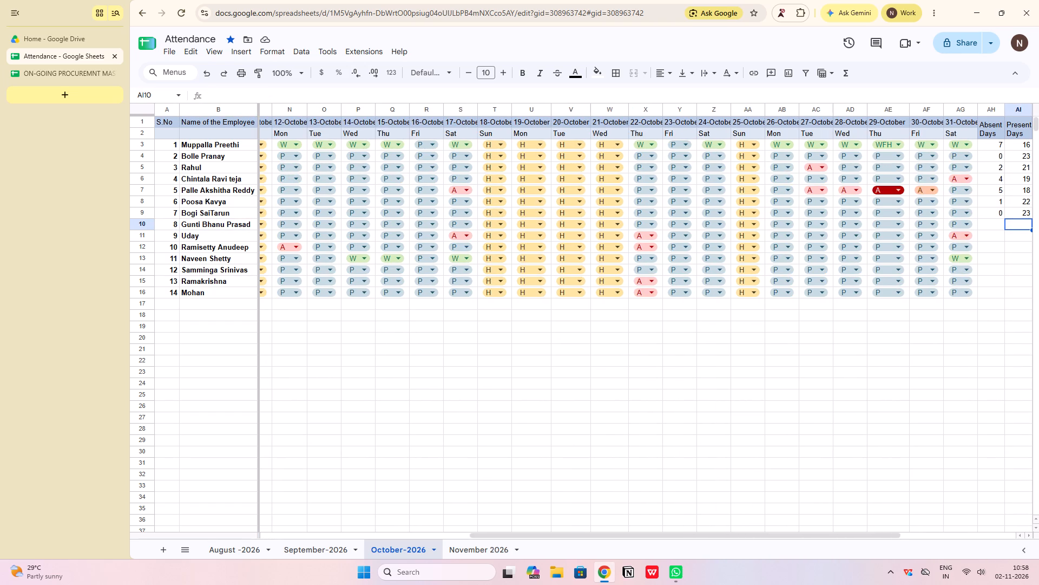
key("Left")
key("2")
key("Right")
type("21")
key("Down")
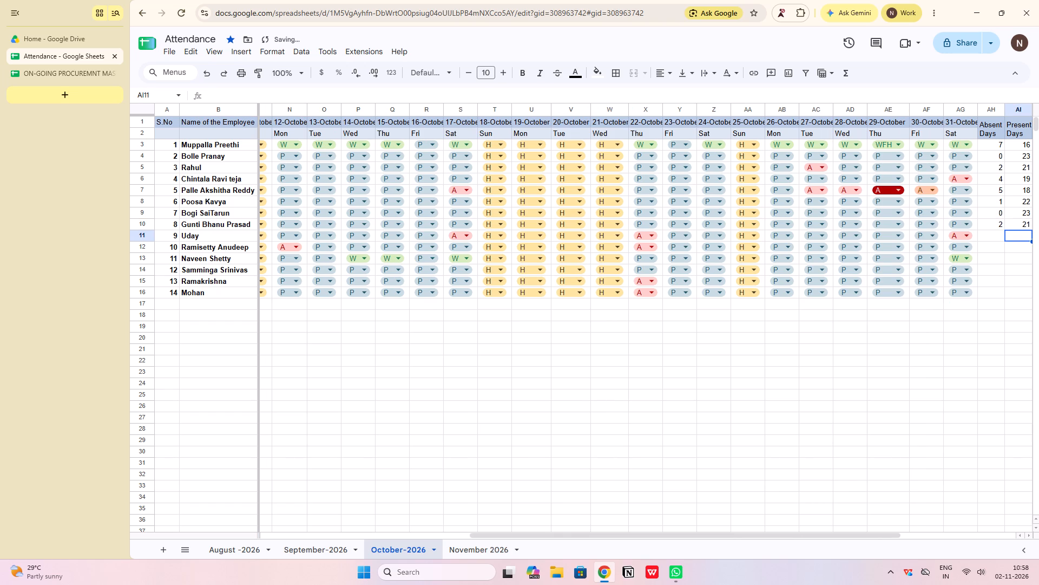
Count the attendance entries across row 11 and enter 3 under Absent Days in AH11 and 20 under Present Days in AI11.
key("Left")
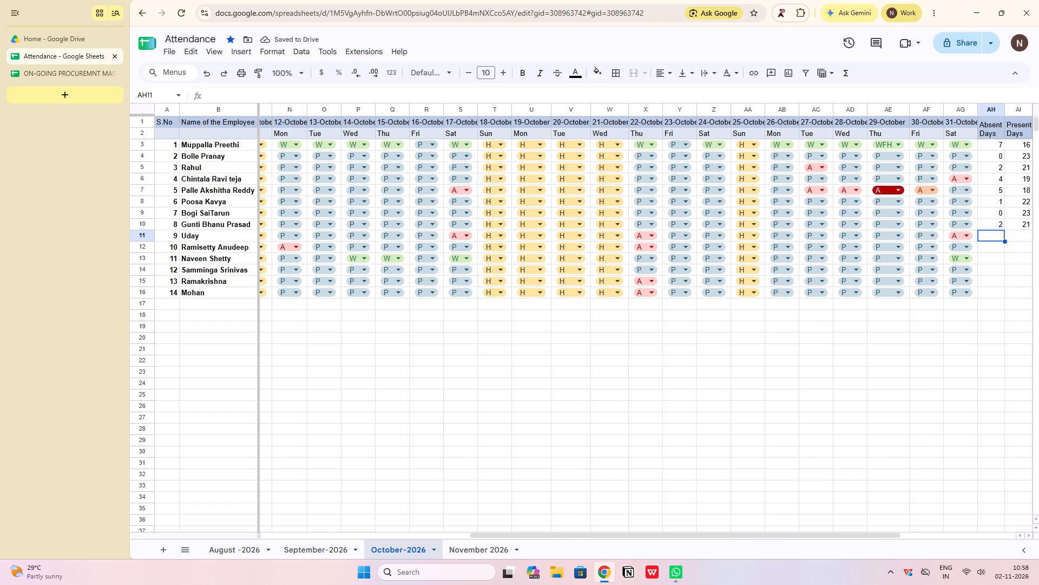
key("Left")
key("Left")
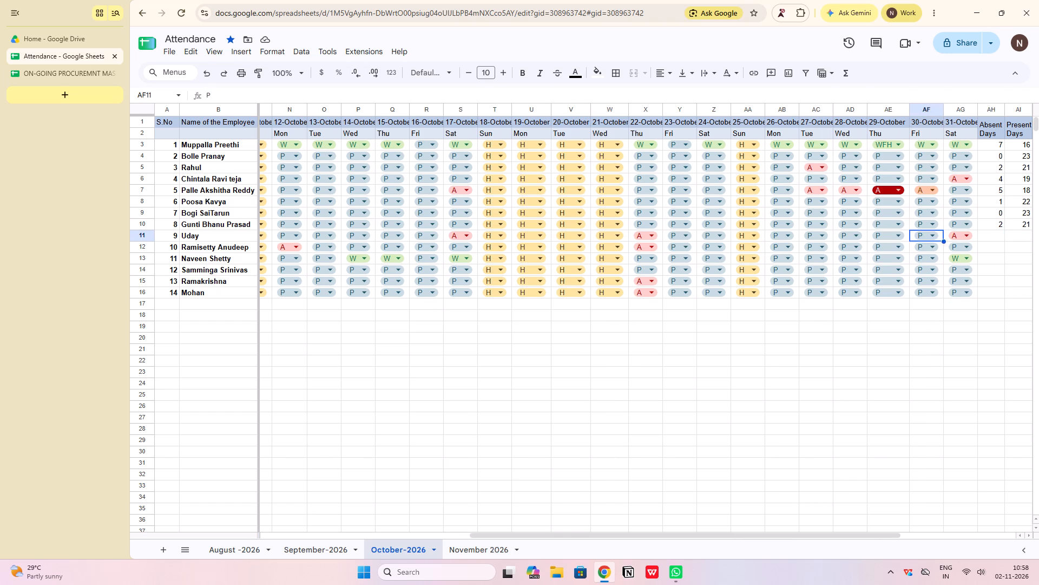
key("Left")
key("Left")
key("Left")
key("Left")
key("Left")
key("Left")
key("Left")
key("Left")
key("Left")
key("Left")
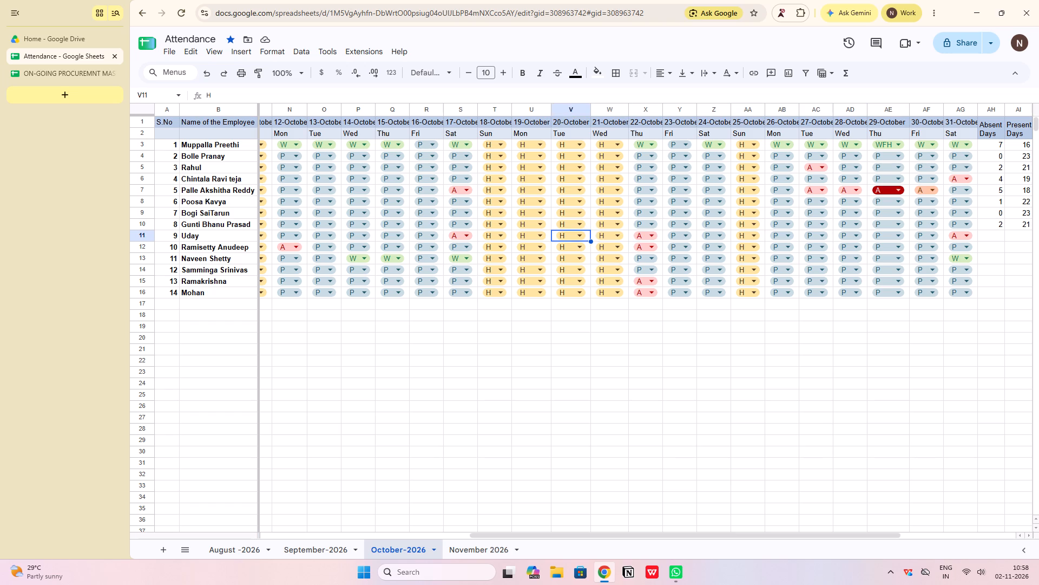
key("Left")
key("Left")
key("Left")
key("Left")
key("Left")
key("Left")
key("Left")
key("Left")
key("Left")
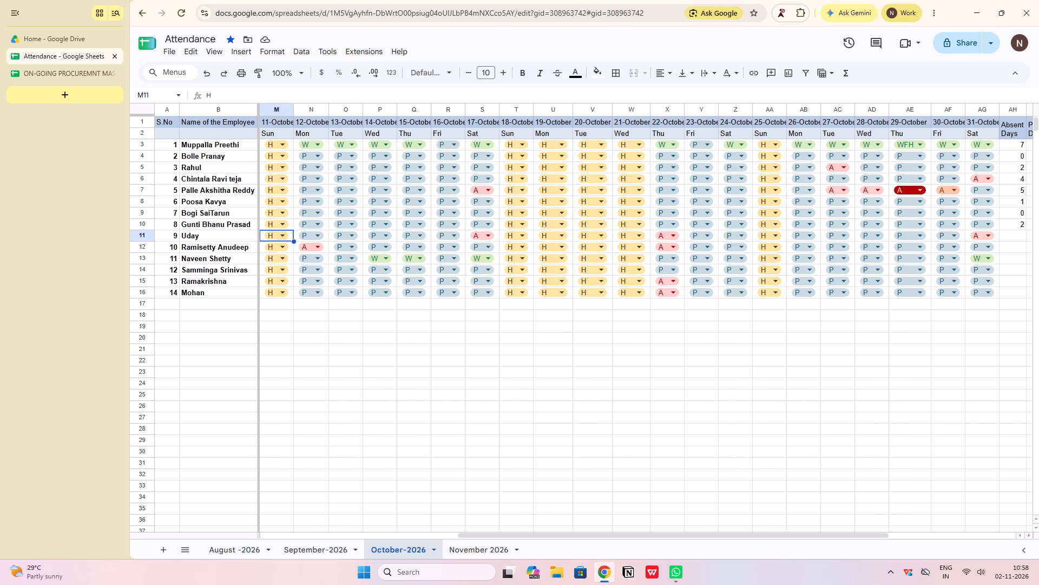
key("Left")
key("Left")
key("Left")
key("Left")
key("Left")
key("Left")
key("Left")
key("Left")
key("Left")
key("Left")
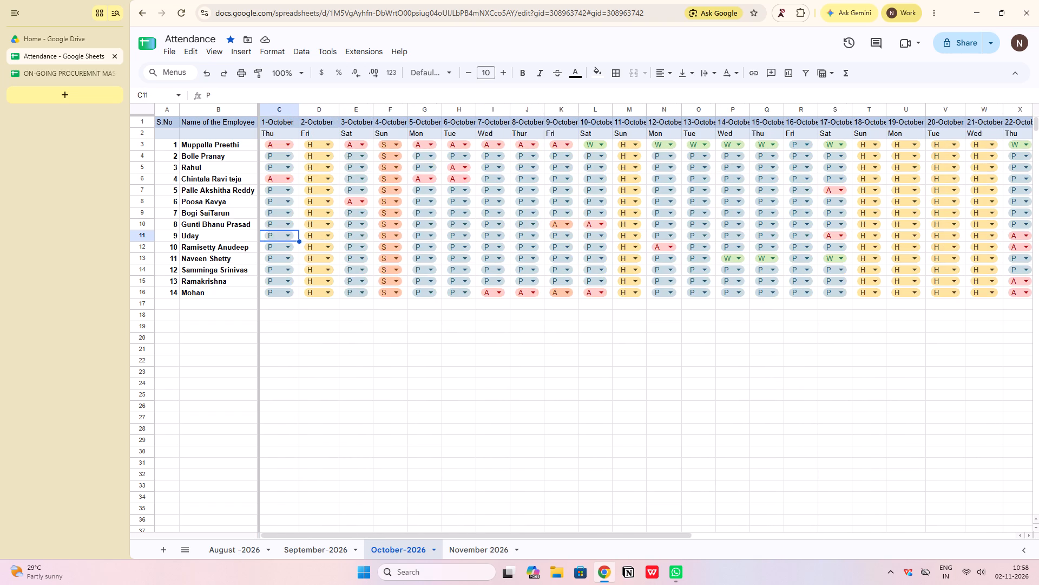
key("Left")
key("Left")
key("Right")
key("Right")
key("Right")
key("Right")
key("Right")
key("Right")
key("Right")
key("Right")
key("Right")
key("Right")
key("Right")
key("Right")
key("Right")
key("Right")
key("Right")
key("Right")
key("Right")
key("Right")
key("Right")
key("Right")
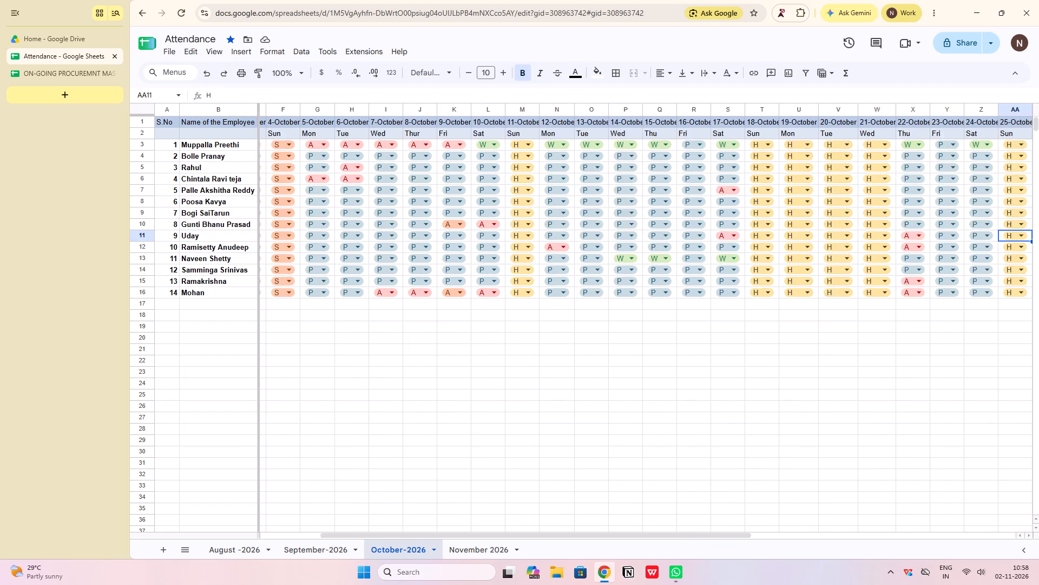
key("Right")
key("Left")
key("Left")
key("3")
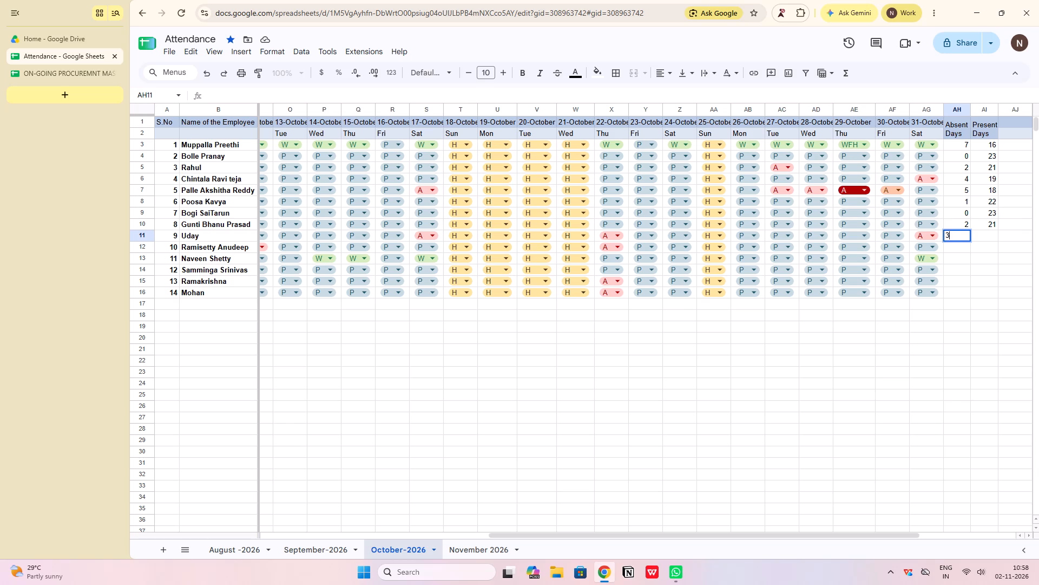
key("Right")
type("20")
key("Down")
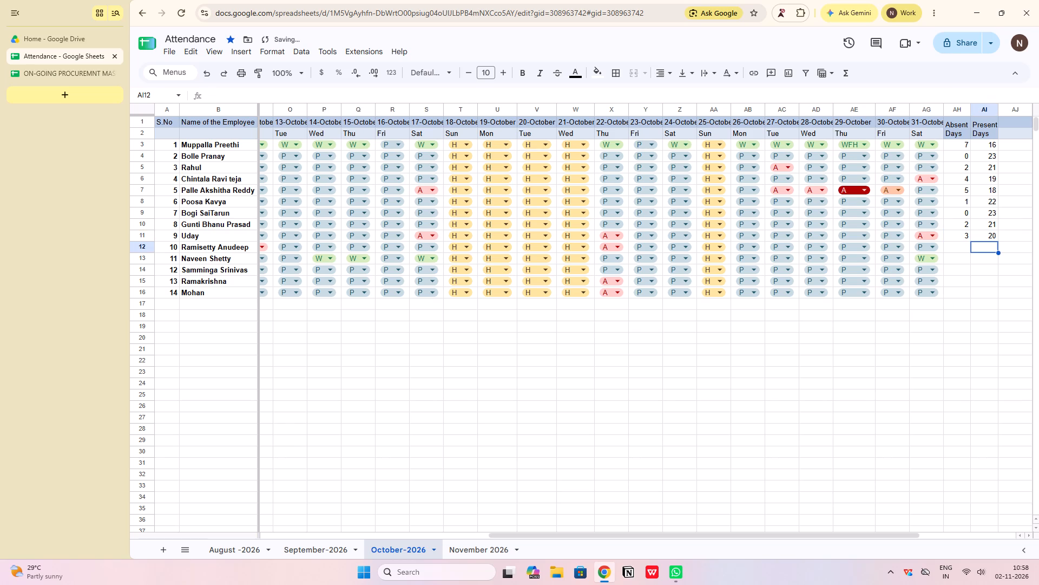
Count the attendance entries across row 12 and enter 2 under Absent Days in AH12 and 21 under Present Days in AI12.
key("Left")
key("Left")
key("Left")
key("Left")
key("Left")
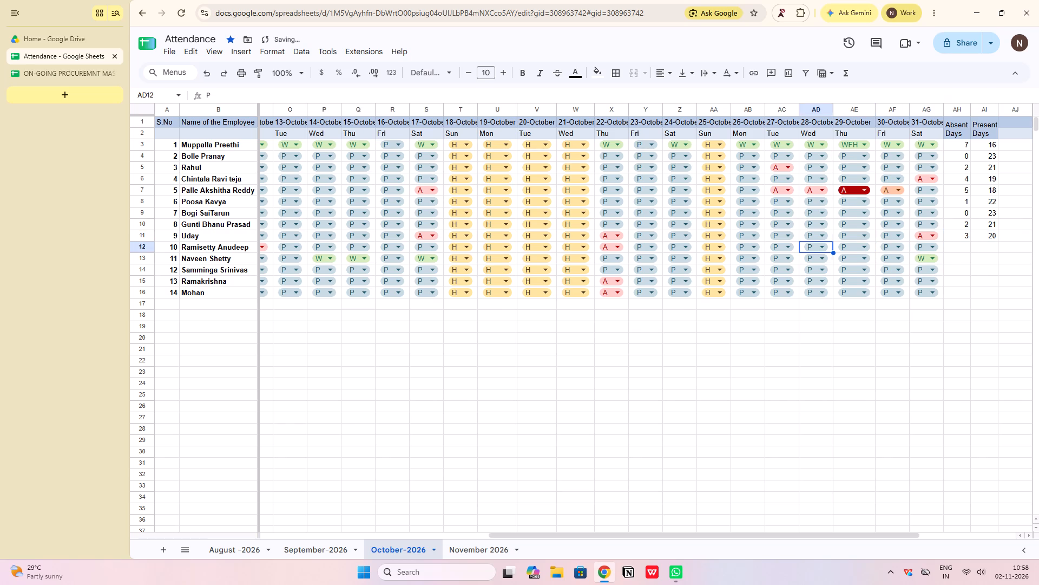
key("Left")
key("Left")
key("Left")
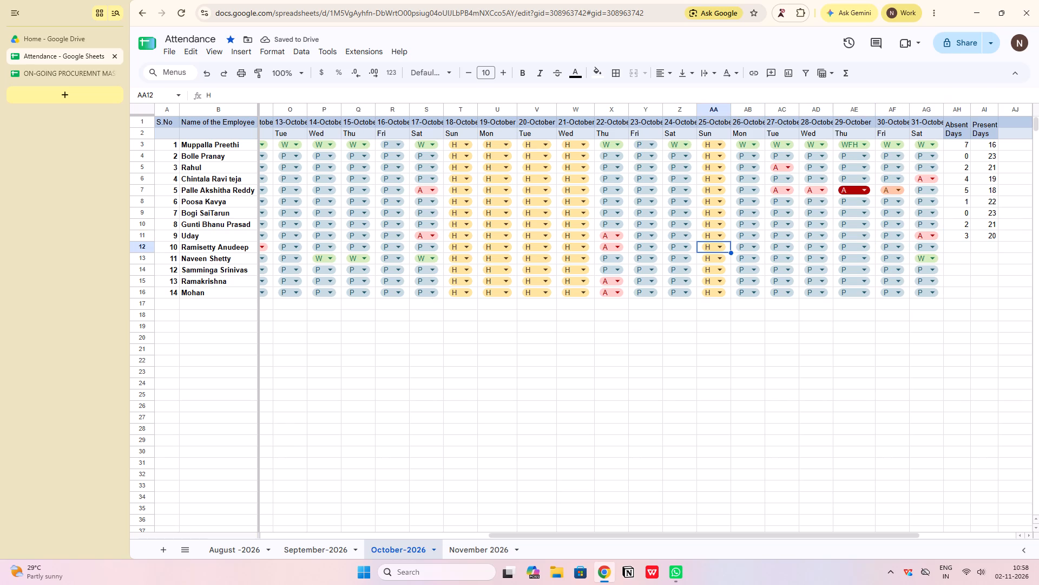
key("Left")
key("Left")
key("Left")
key("Left")
key("Left")
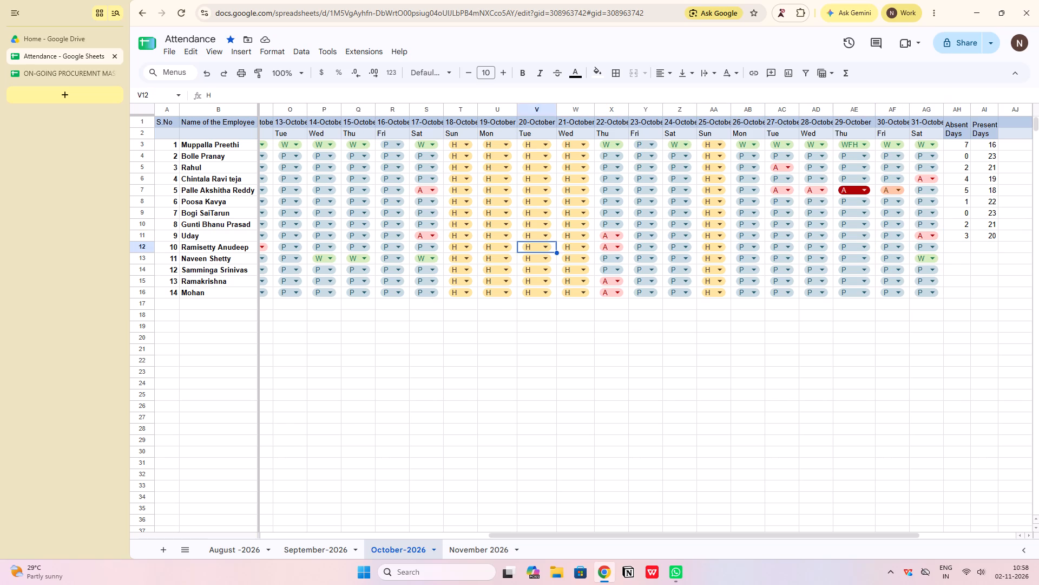
key("Left")
key("Left")
key("Left")
key("Left")
key("Left")
key("Left")
key("Left")
key("Left")
key("Left")
key("Left")
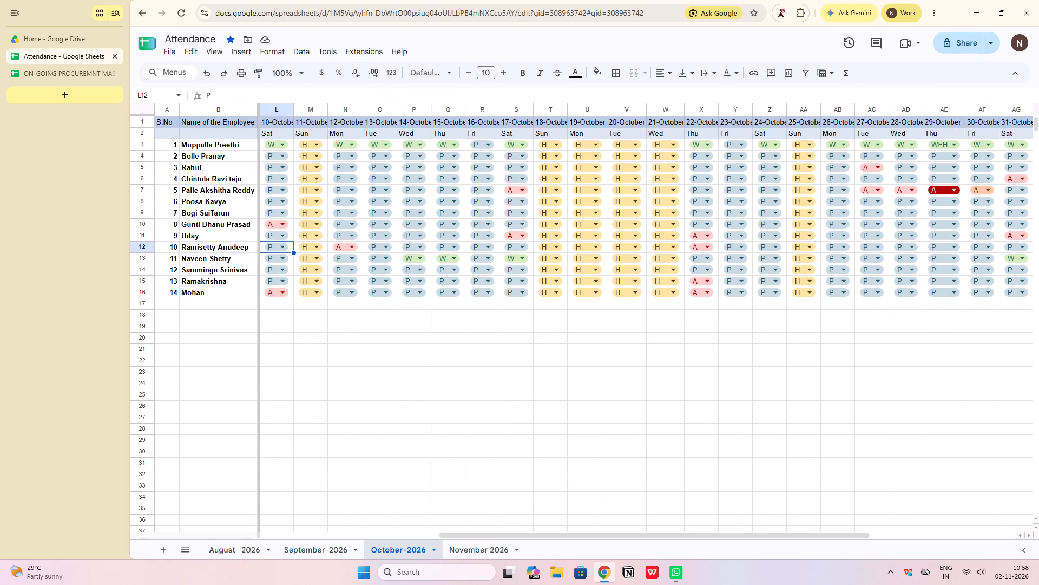
key("Left")
key("Left")
key("Left")
key("Left")
key("Left")
key("Left")
key("Left")
key("Left")
key("Left")
key("Left")
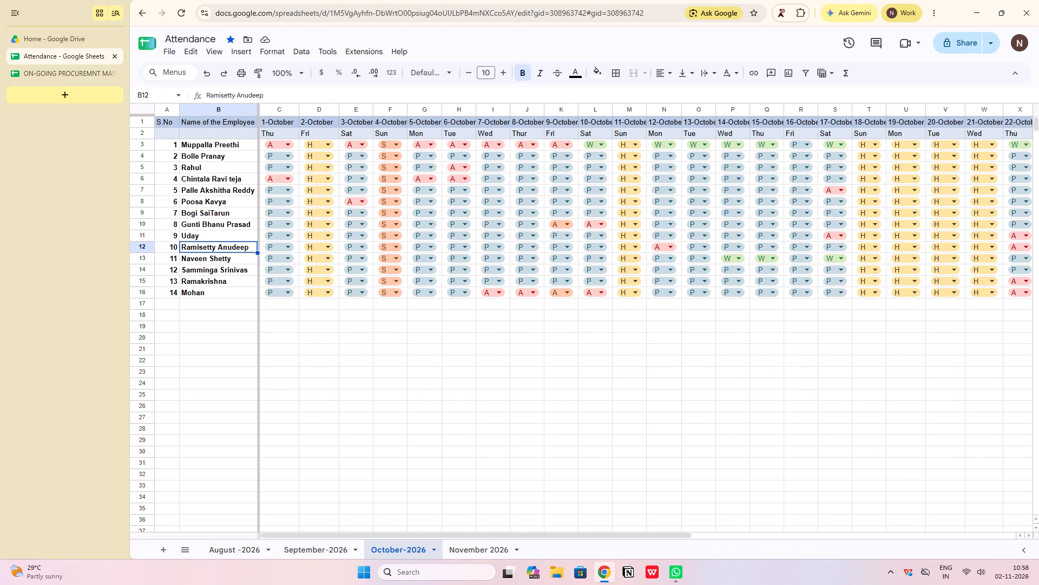
key("Left")
key("Right")
key("Right")
key("Right")
key("Right")
key("Right")
key("Right")
key("Right")
key("Right")
key("Right")
key("Right")
key("Right")
key("Right")
key("Right")
key("Right")
key("Right")
key("Right")
key("Right")
key("Right")
key("Right")
key("Right")
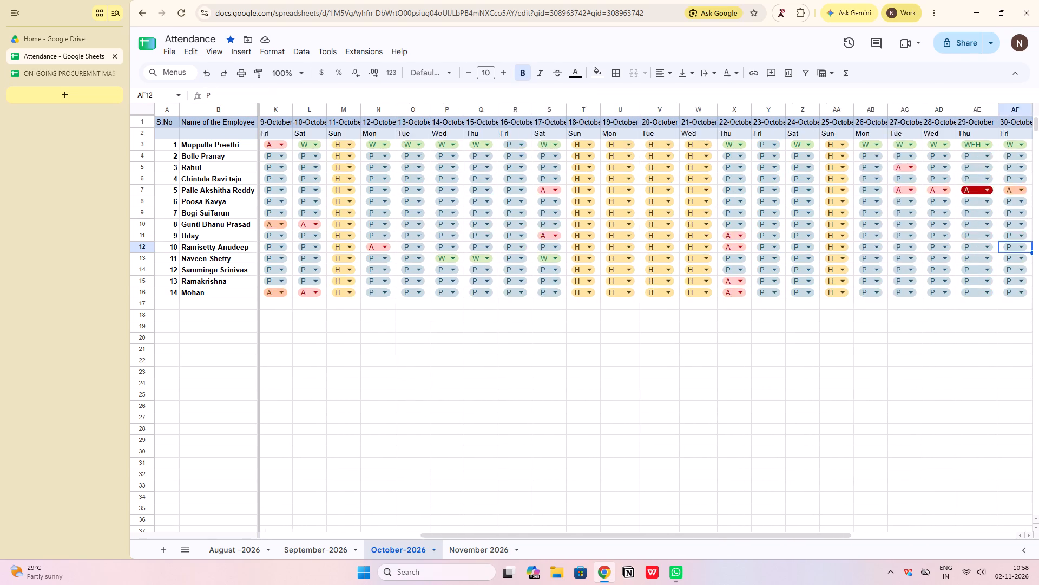
key("Left")
key("Left")
key("2")
key("Right")
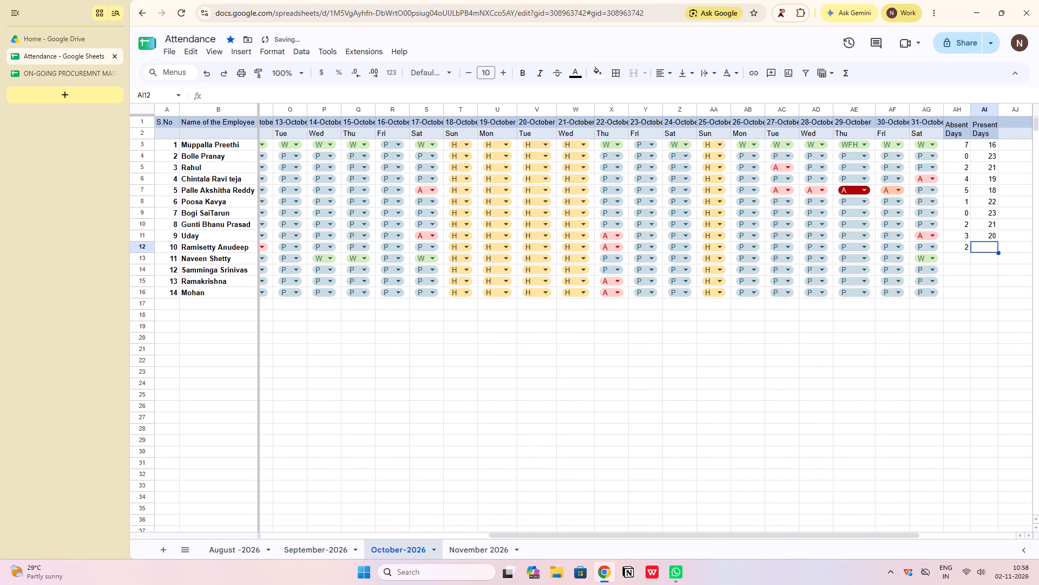
type("21")
key("Down")
Count the attendance entries across row 13 and enter 0 under Absent Days in AH13 and 23 under Present Days in AI13.
key("Left")
key("Left")
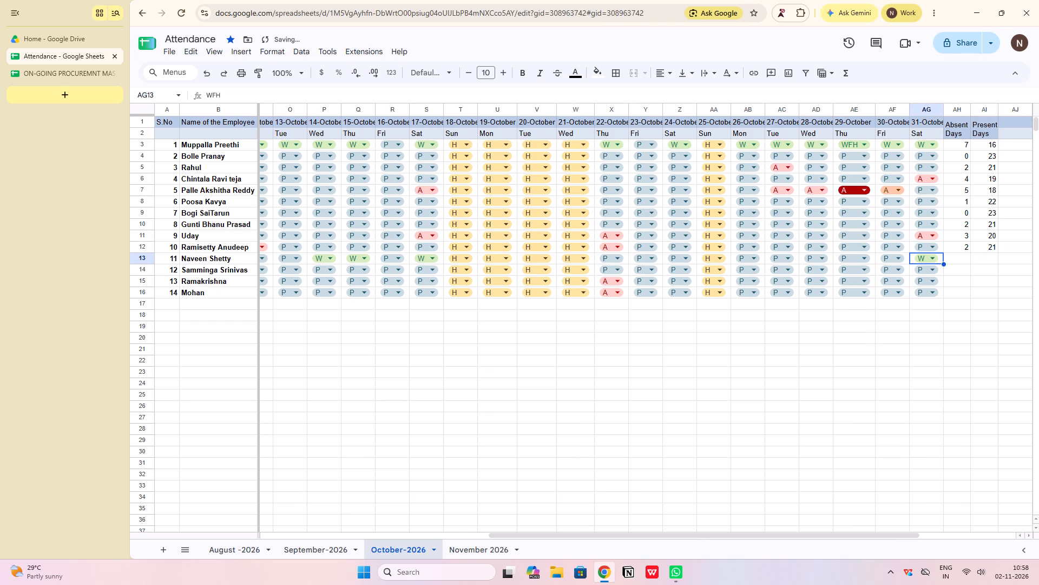
key("Left")
key("Right")
key("Right")
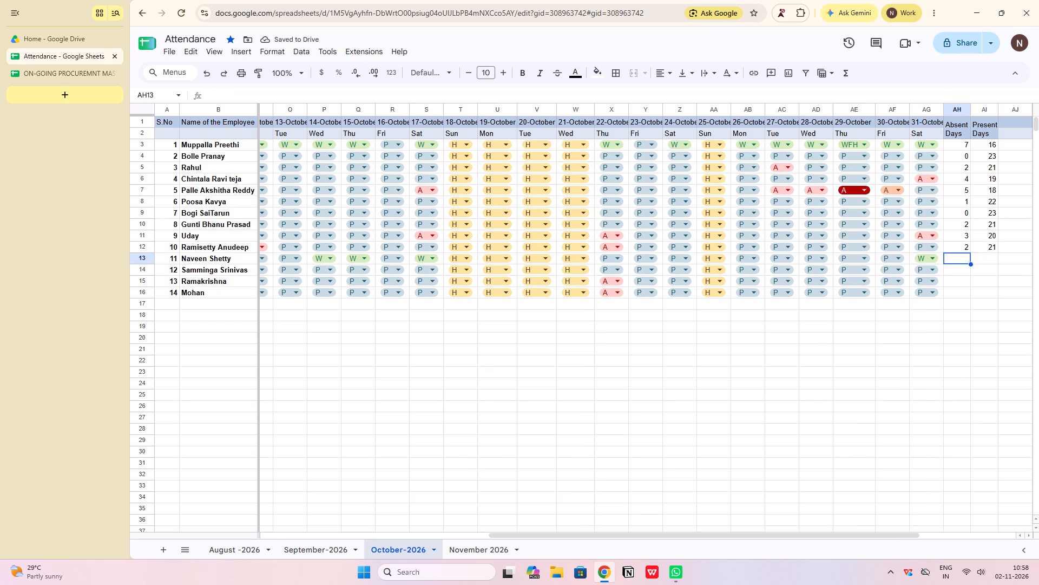
key("Left")
key("Left")
key("Left")
key("Left")
key("Left")
key("Left")
key("Left")
key("Left")
key("Left")
key("Left")
key("Left")
key("Left")
key("Left")
key("Left")
key("Left")
key("Left")
key("Left")
key("Left")
key("Left")
key("Left")
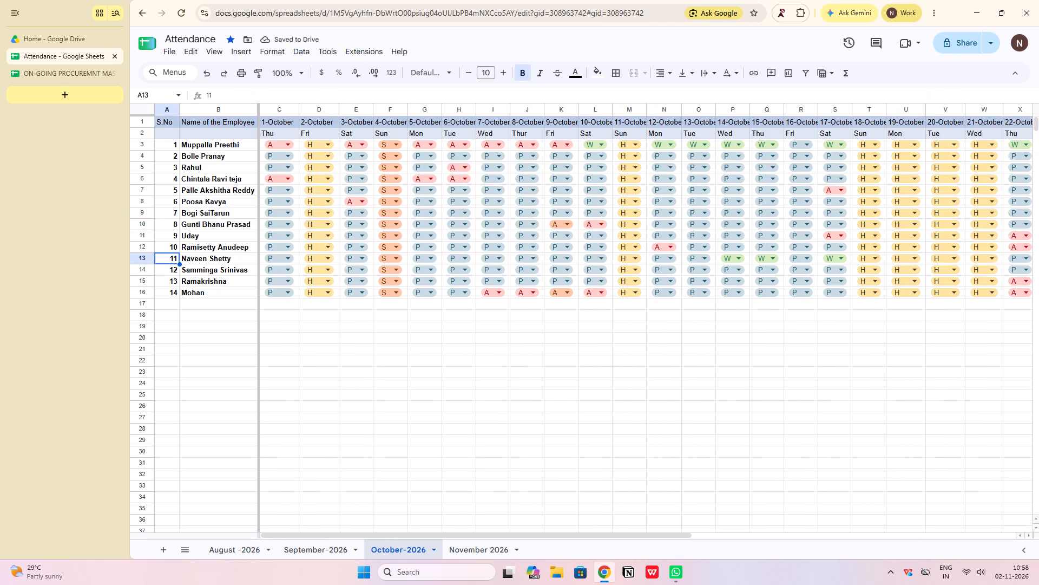
key("Right")
key("Right")
key("Right")
key("Right")
key("Right")
key("Right")
key("Right")
key("Right")
key("Right")
key("Right")
key("Right")
key("Right")
key("Right")
key("Right")
key("Right")
key("Right")
key("Right")
key("Right")
key("Right")
key("Right")
key("Left")
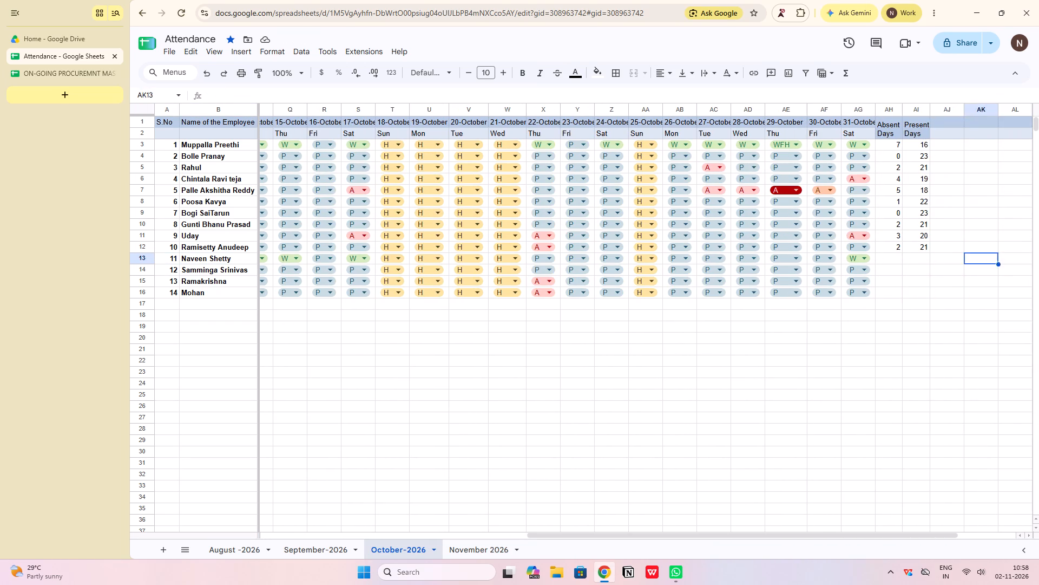
key("Left")
key("Left")
key("Left")
key("0")
key("Right")
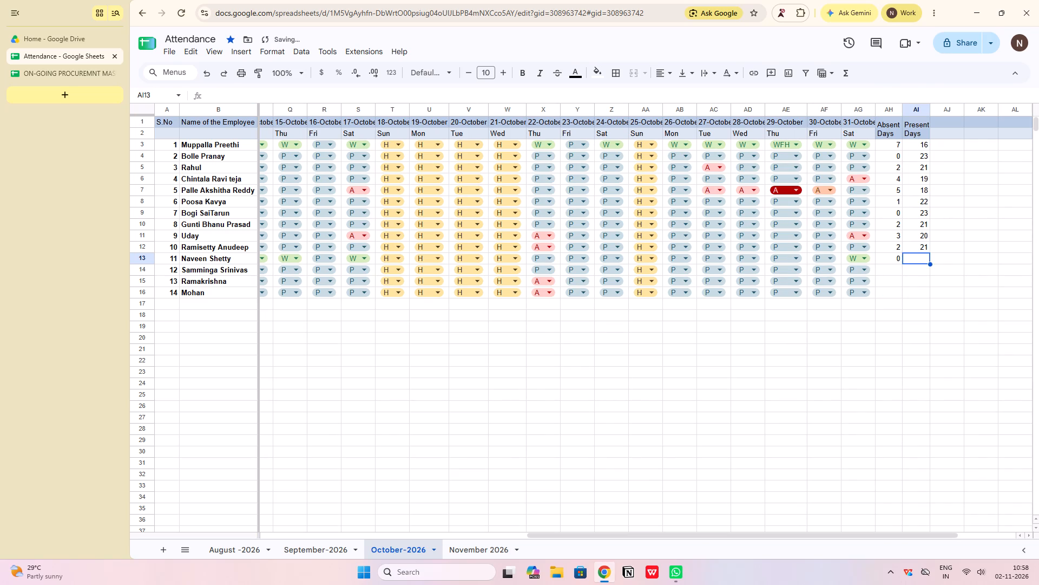
key("2")
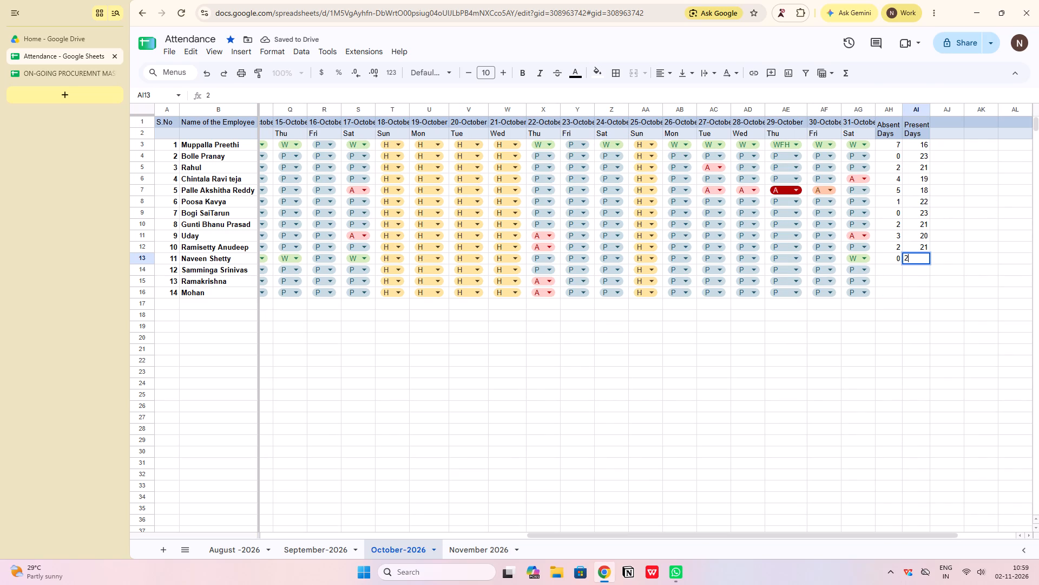
key("3")
key("Down")
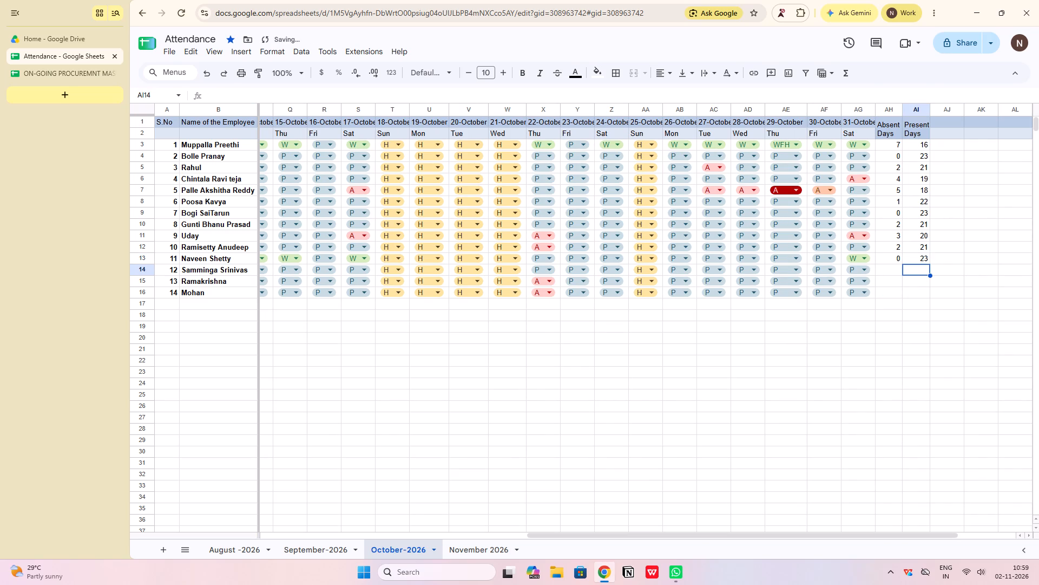
Check the attendance entries in row 14 and enter 0 under Absent Days in AH14 and 23 under Present Days in AI14.
key("Left")
key("Left")
key("Left")
key("Left")
key("Right")
key("Right")
key("Right")
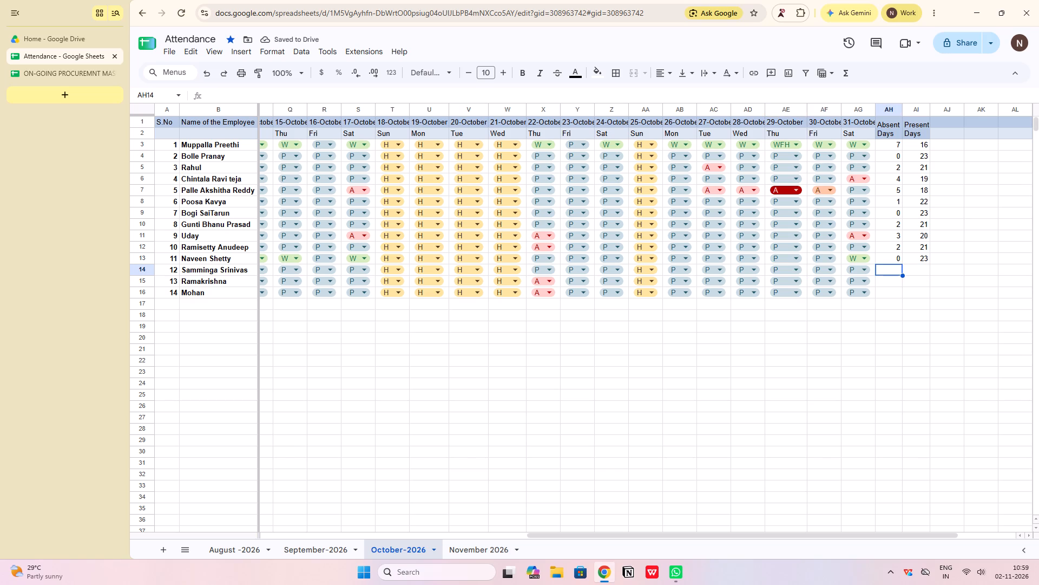
key("0")
key("Right")
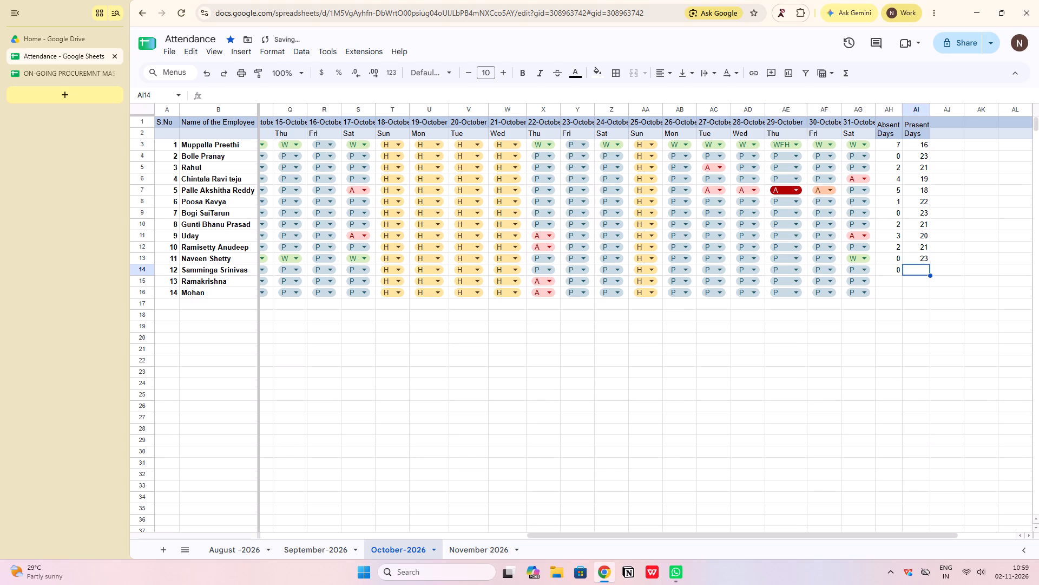
type("23")
key("Down")
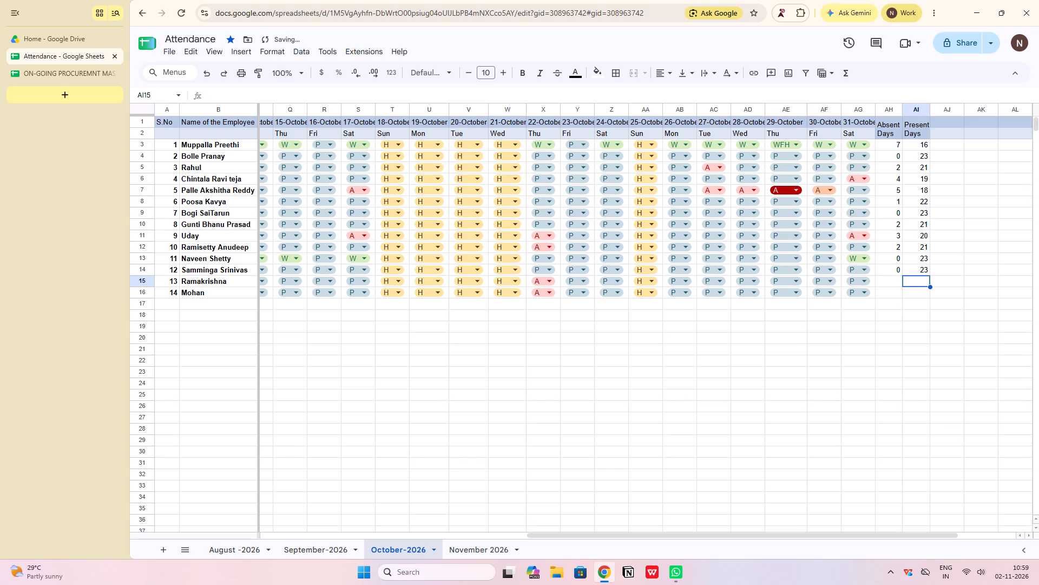
Count the attendance entries across row 15 and enter 1 under Absent Days in AH15 and 22 under Present Days in AI15.
key("Left")
key("Left")
key("Left")
key("Left")
key("Left")
key("Left")
key("Left")
key("Left")
key("Left")
key("Left")
key("Left")
key("Left")
key("Left")
key("Left")
key("Left")
key("Left")
key("Left")
key("Left")
key("Left")
key("Left")
key("Left")
key("Left")
key("Left")
key("Left")
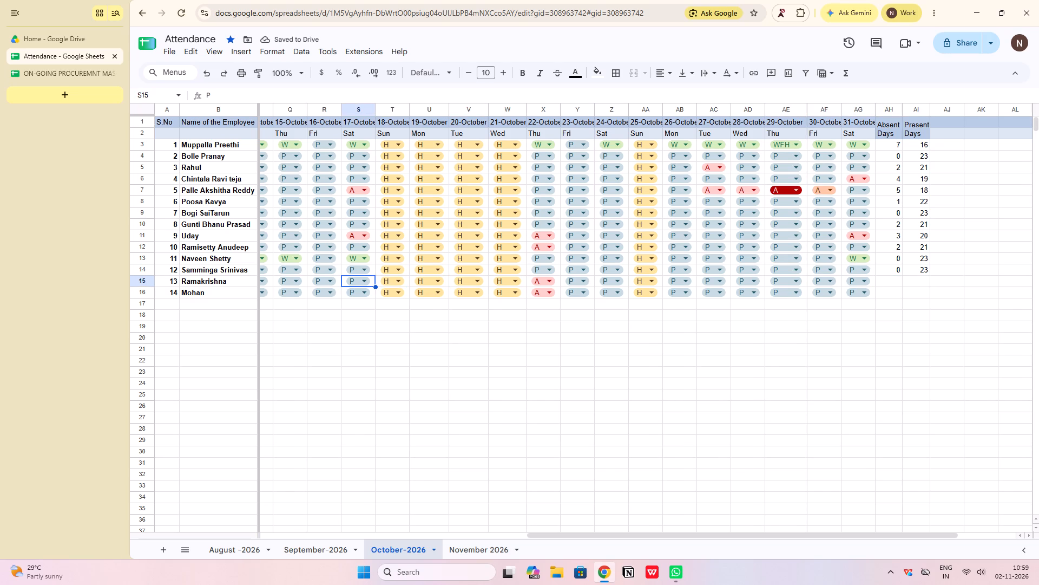
key("Left")
key("Left")
key("Left")
key("Left")
key("Left")
key("Left")
key("Left")
key("Left")
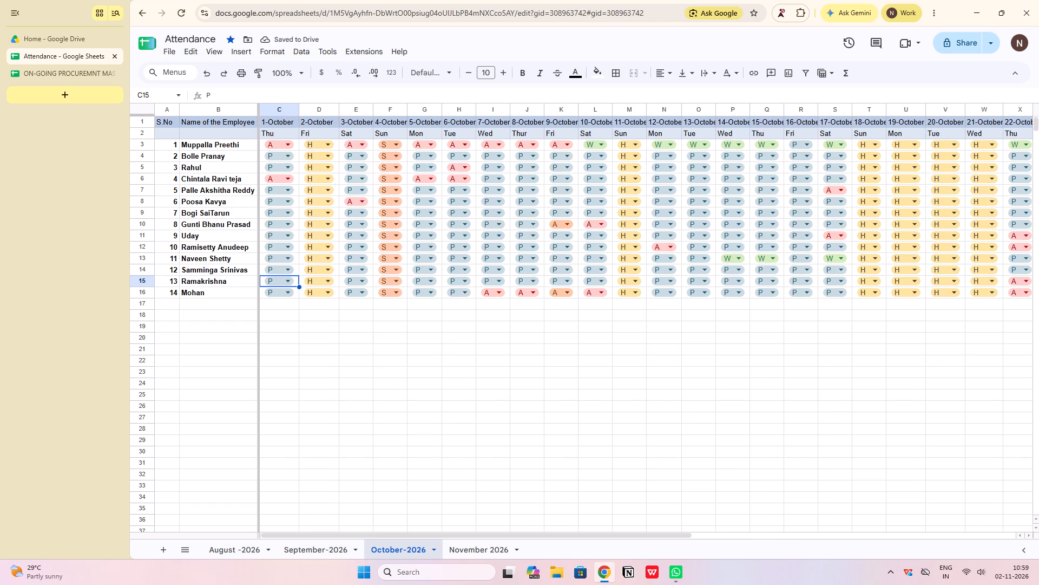
key("Left")
key("Left")
key("Left")
key("Right")
key("Right")
key("Right")
key("Right")
key("Right")
key("Right")
key("Right")
key("Right")
key("Right")
key("Right")
key("Right")
key("Right")
key("Right")
key("Right")
key("Right")
key("Right")
key("Right")
key("Right")
key("Right")
key("Right")
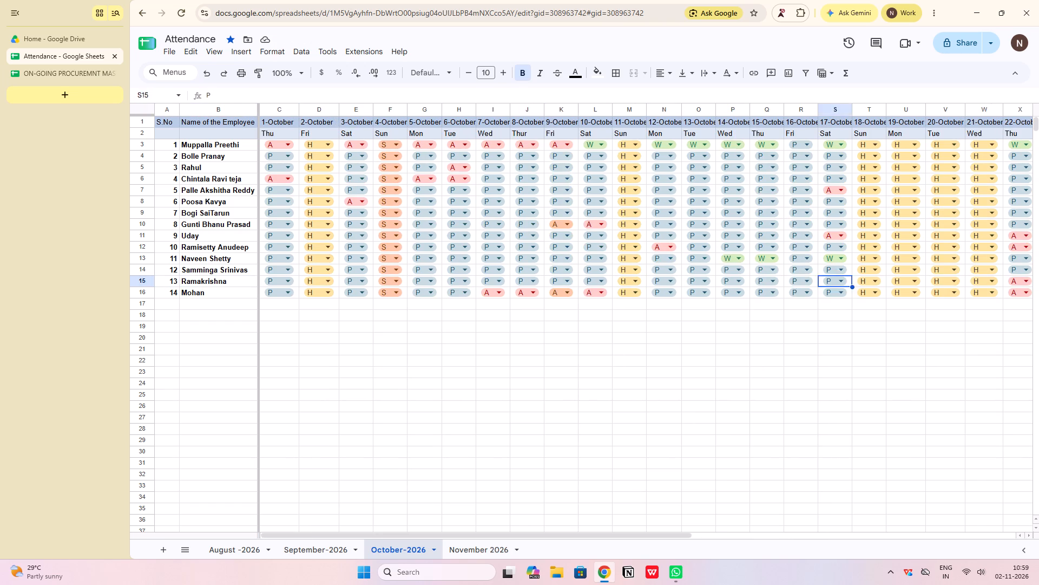
key("Left")
key("Left")
key("Left")
key("Left")
key("Left")
key("Left")
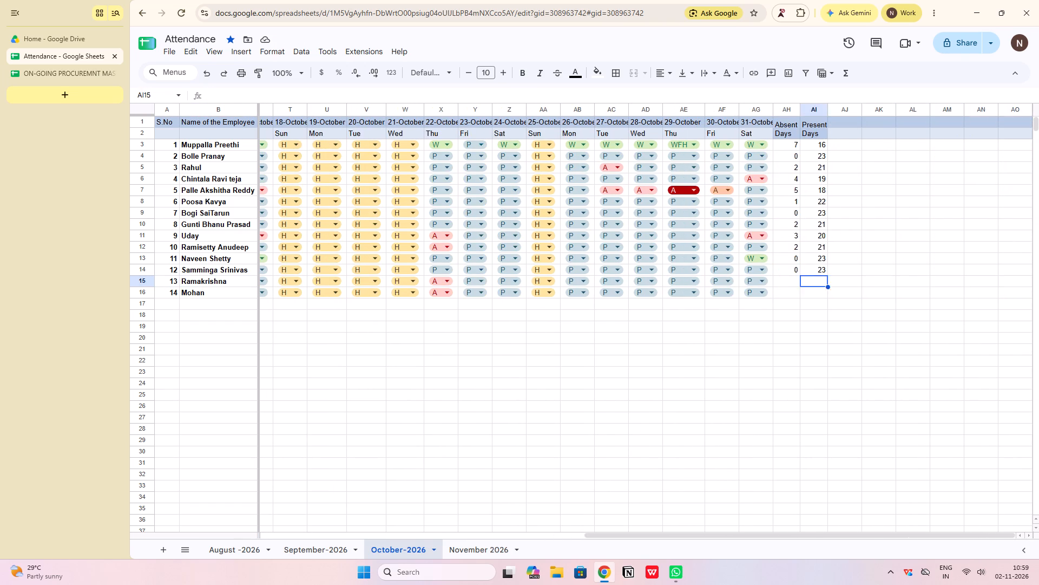
key("Left")
key("1")
key("Right")
type("22")
key("Down")
Count the attendance entries across row 16 and enter 5 under Absent Days in AH16 and 18 under Present Days in AI16.
key("Left")
key("Left")
key("Left")
key("Left")
key("Left")
key("Left")
key("Left")
key("Left")
key("Left")
key("Left")
key("Left")
key("Left")
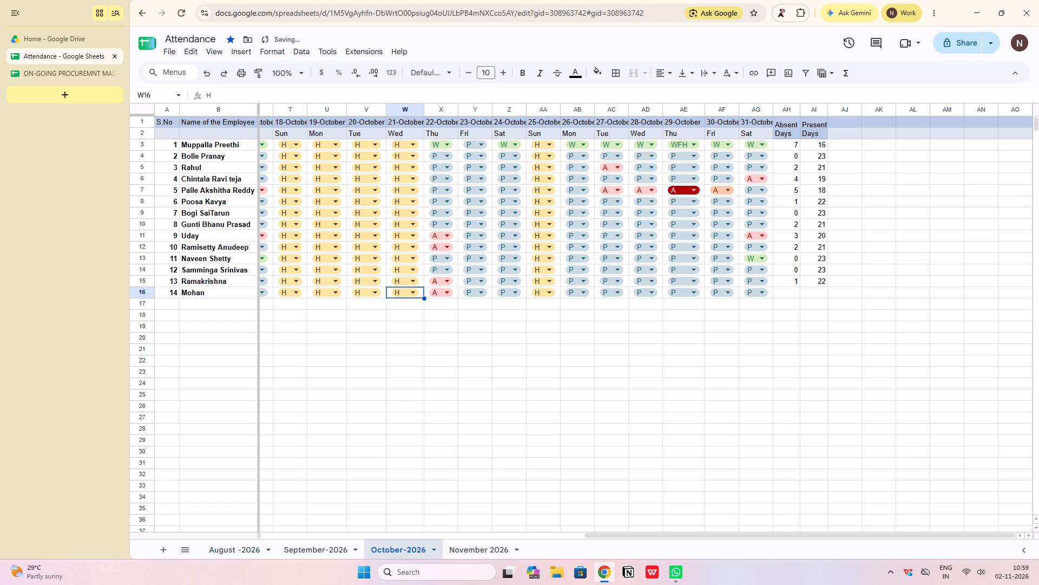
key("Right")
key("Left")
key("Left")
key("Left")
key("Left")
key("Left")
key("Left")
key("Left")
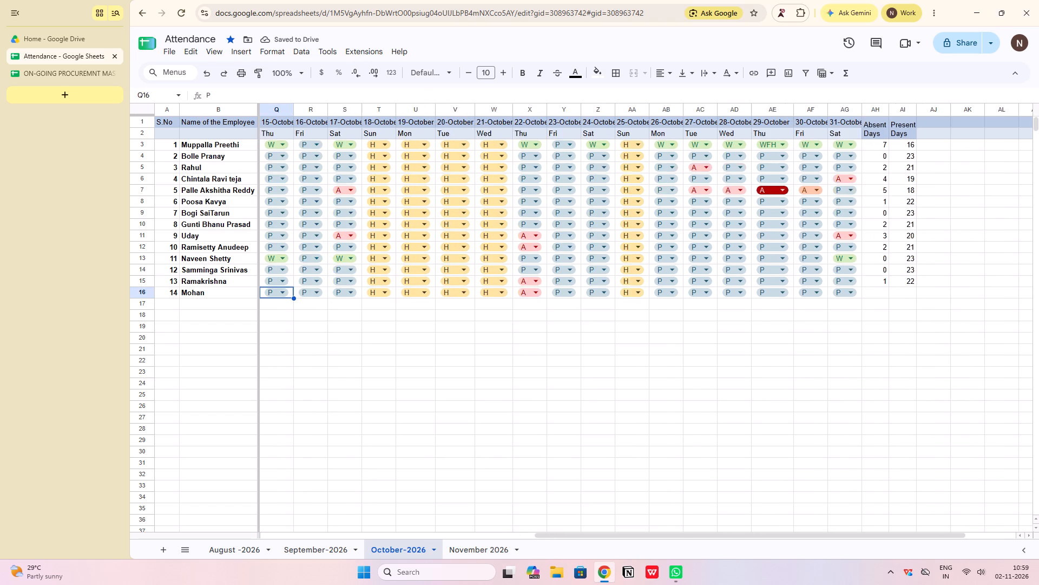
key("Left")
key("Left")
key("Left")
key("Left")
key("Left")
key("Left")
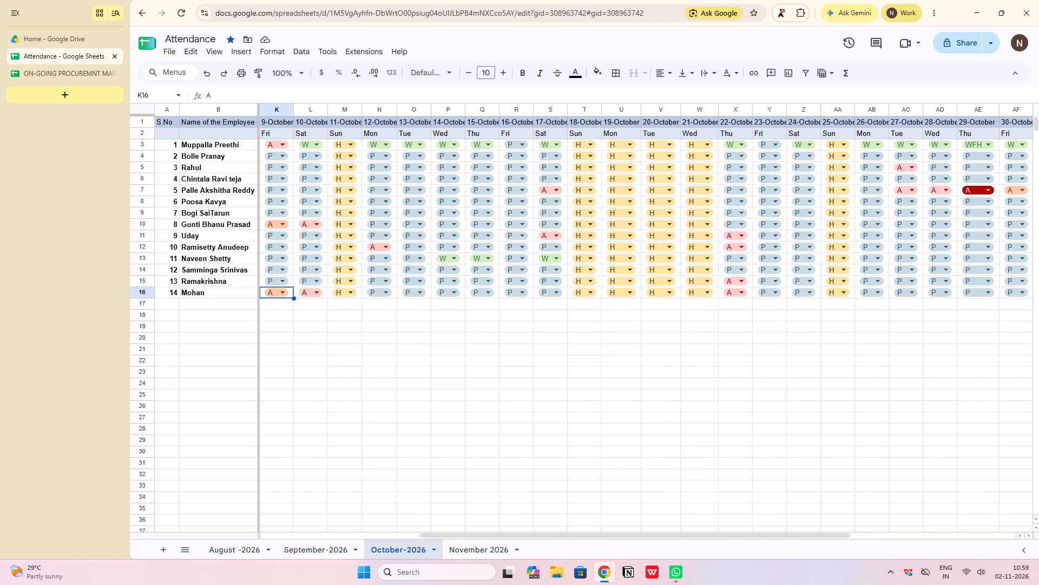
key("Left")
key("Left")
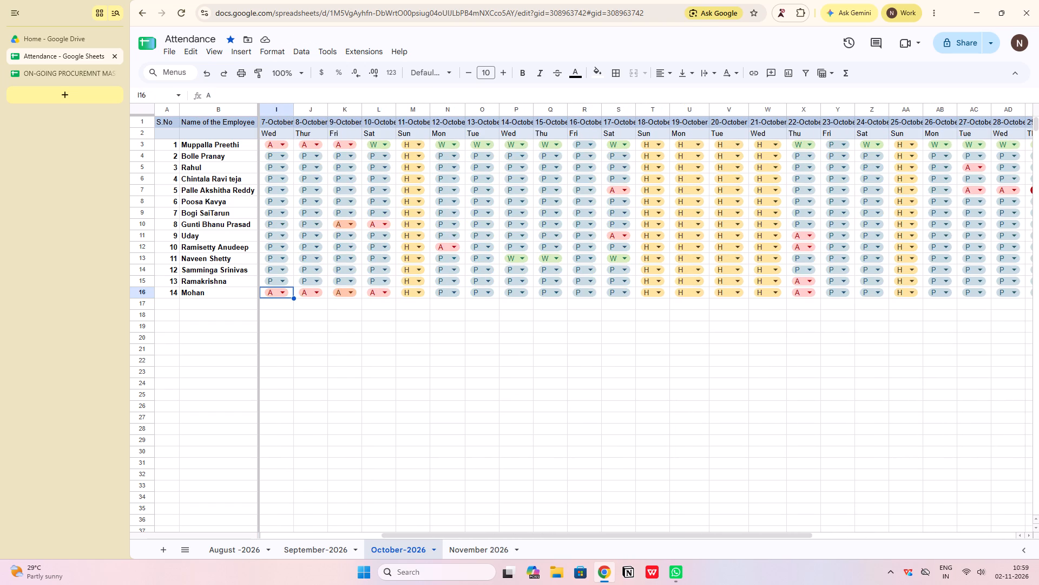
key("Left")
key("Left")
key("Left")
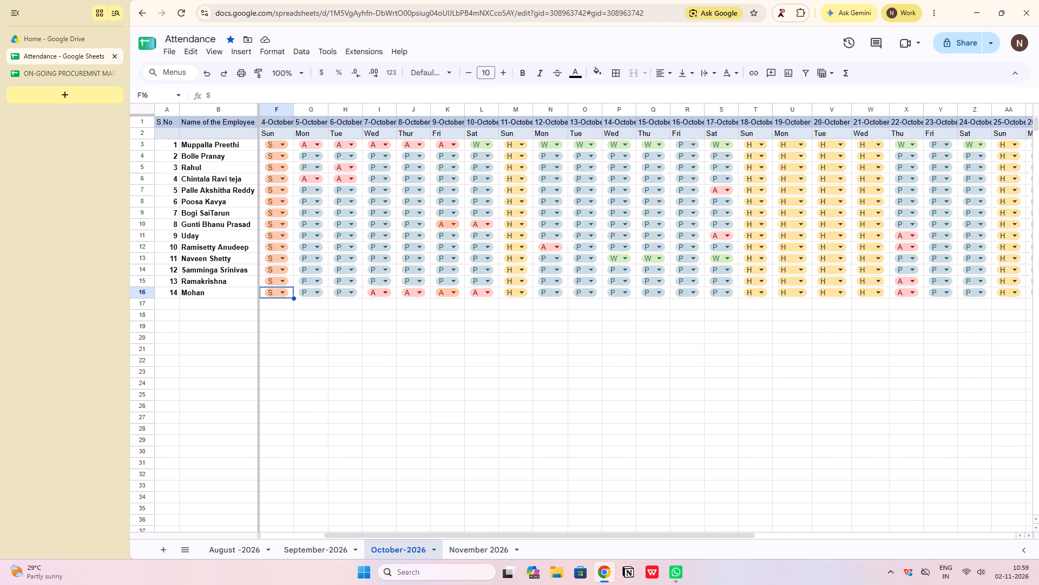
key("Left")
key("Left")
key("Left")
key("Left")
key("Left")
key("Right")
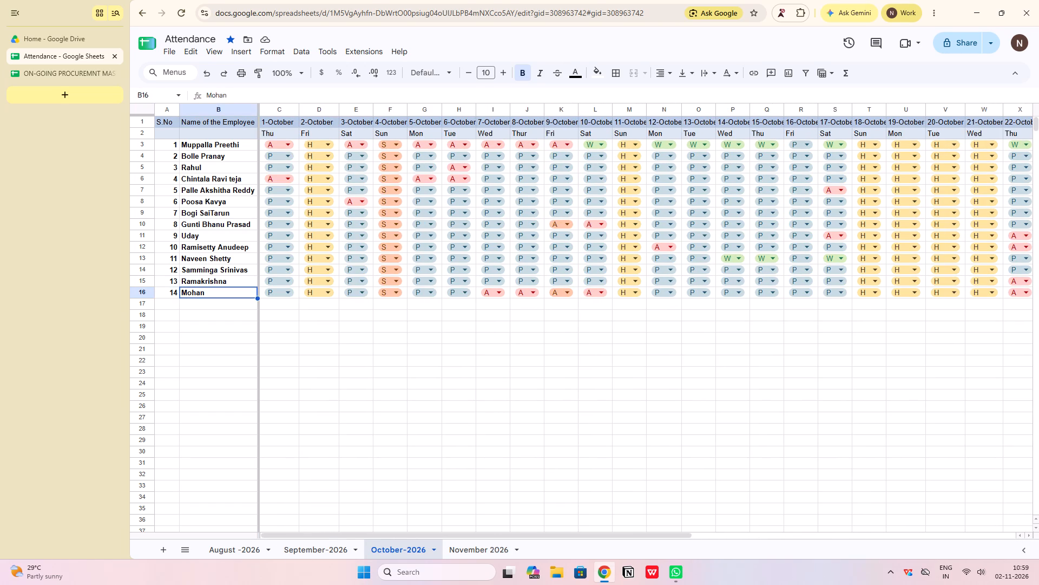
key("Right")
key("Right")
key("Right")
key("Right")
key("Right")
key("Right")
key("Right")
key("Right")
key("Right")
key("Right")
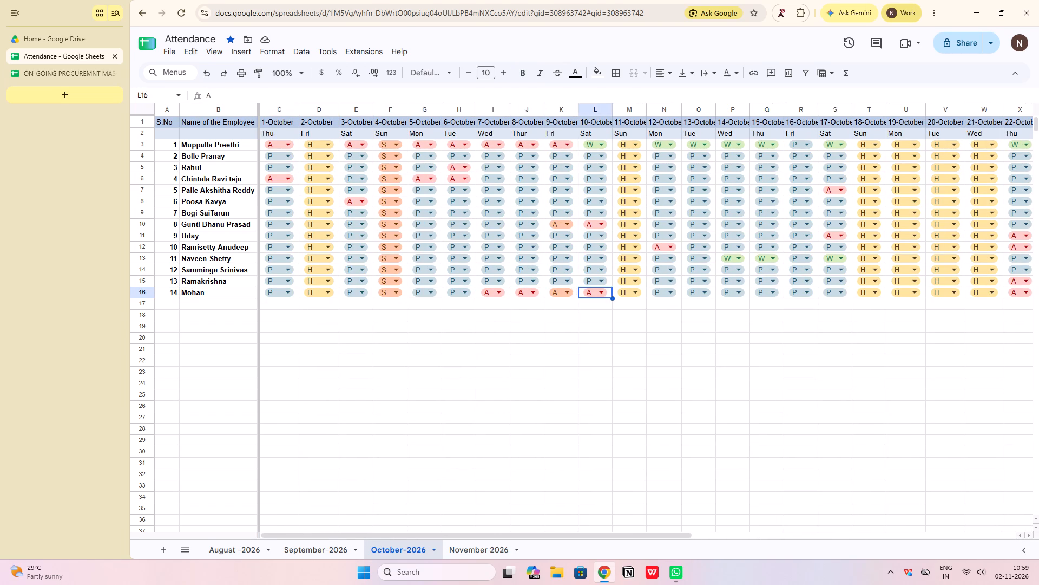
key("Right")
key("Right")
key("Right")
key("Right")
key("Right")
key("Right")
key("Right")
key("Right")
key("Right")
key("Right")
key("Right")
key("Right")
key("Right")
key("Right")
key("Right")
key("Right")
key("Right")
key("Right")
key("Right")
key("Right")
key("Right")
key("Right")
key("Right")
key("Right")
key("Right")
key("Right")
key("Right")
key("Right")
key("Right")
key("Right")
key("Right")
key("Right")
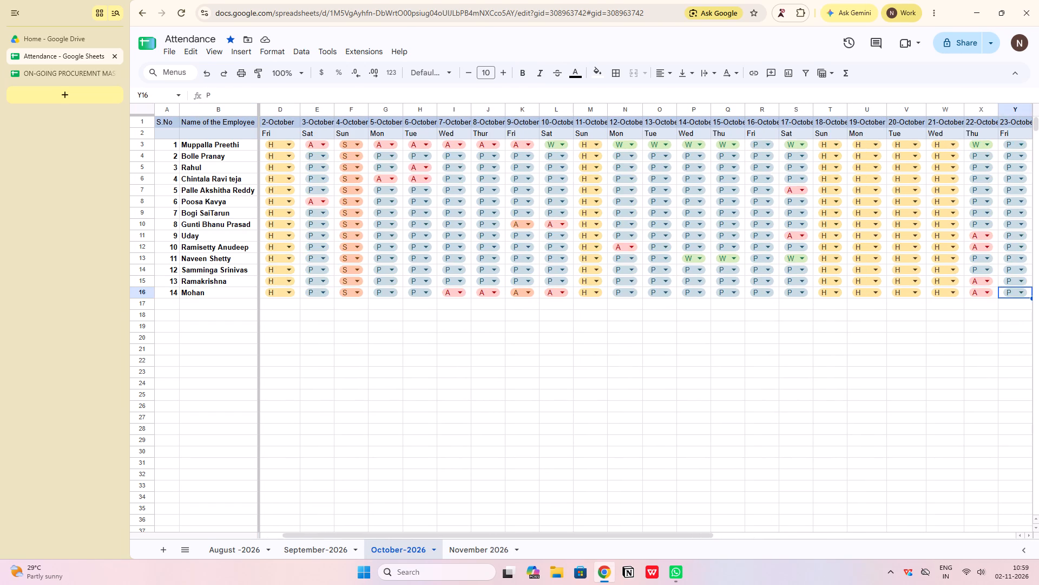
key("Left")
key("Left")
key("Left")
key("Left")
key("Left")
key("Left")
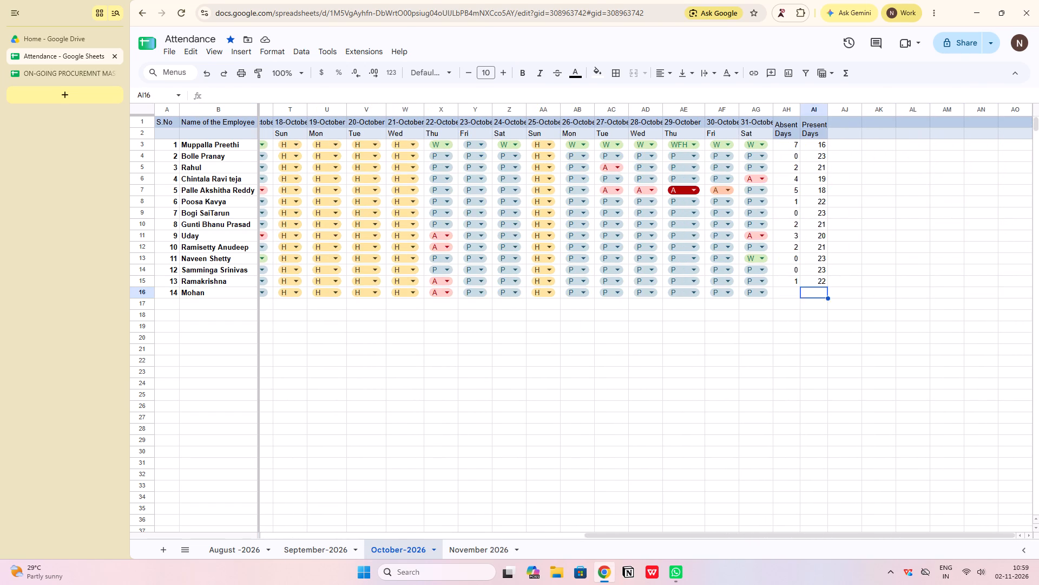
key("Left")
key("5")
key("Right")
type("18")
key("Down")
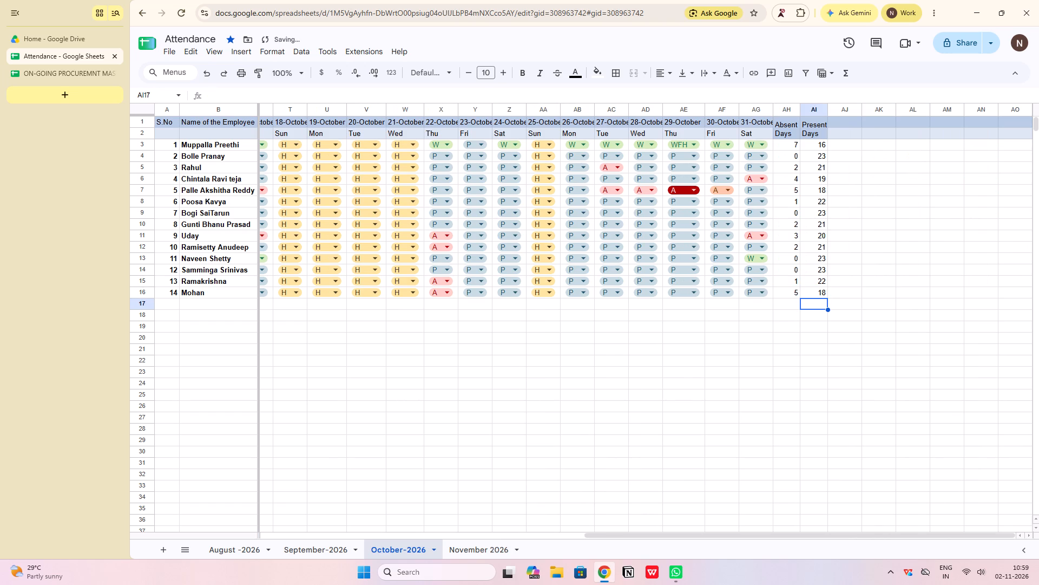